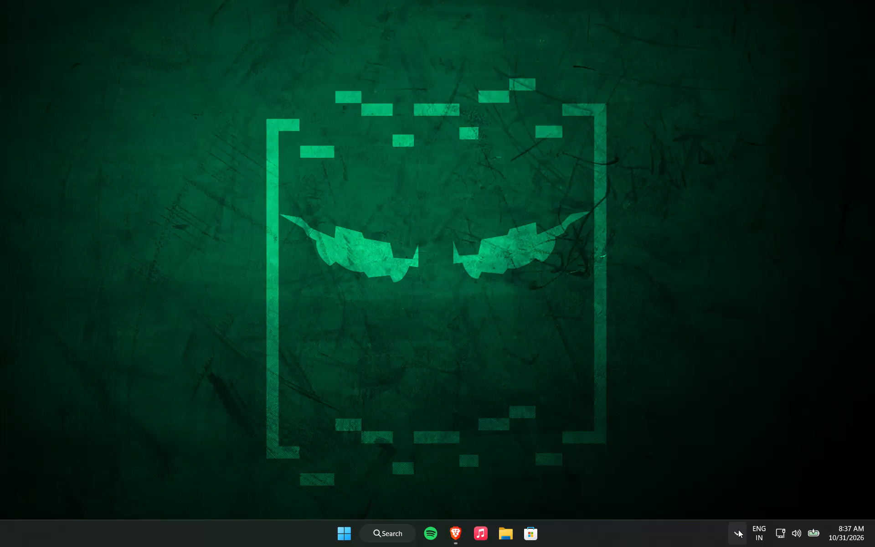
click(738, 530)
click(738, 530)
Switch to the Word for the web window in Brave and upload Hate_Speech_Detection_Project_Documentation_Formatted from the Downloads folder.
click(457, 526)
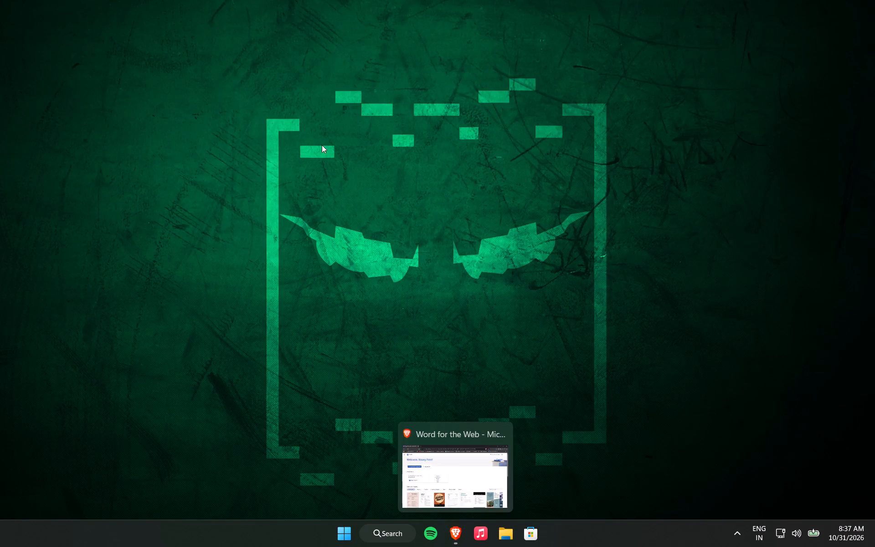
click(444, 462)
click(208, 182)
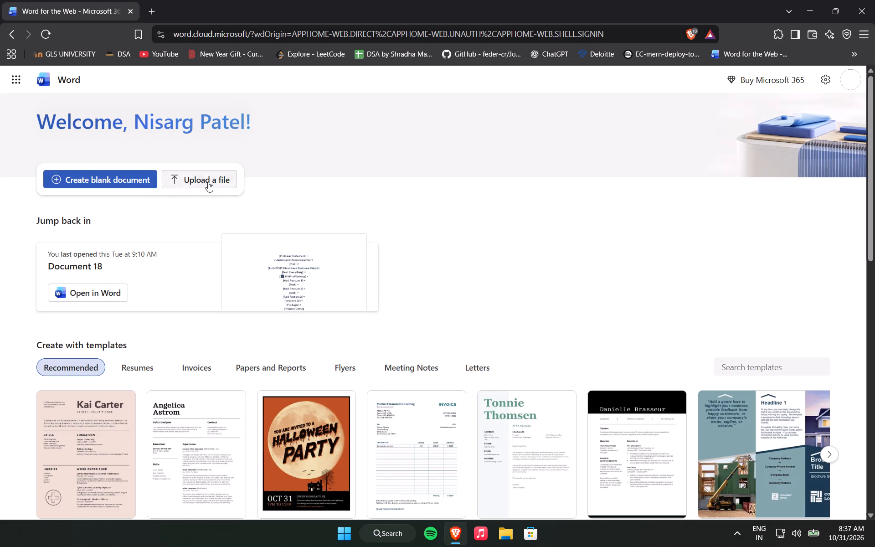
click(70, 265)
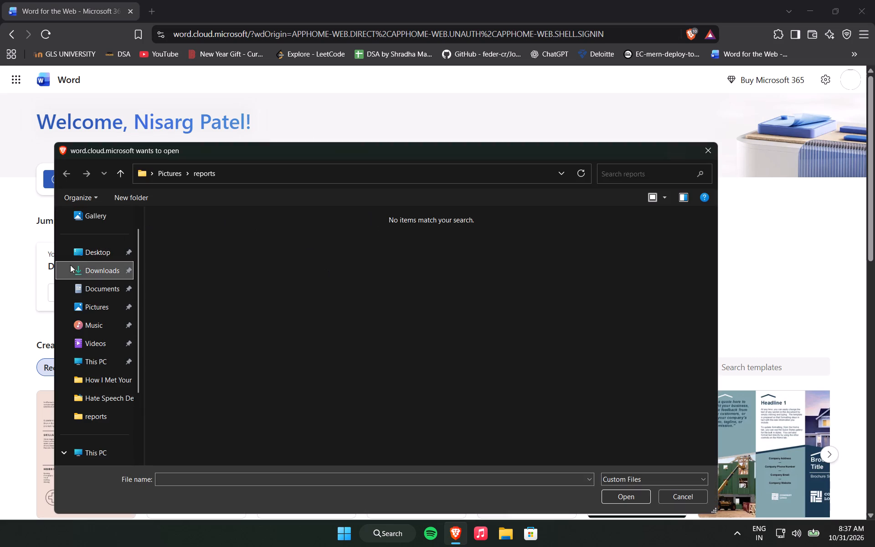
click(91, 266)
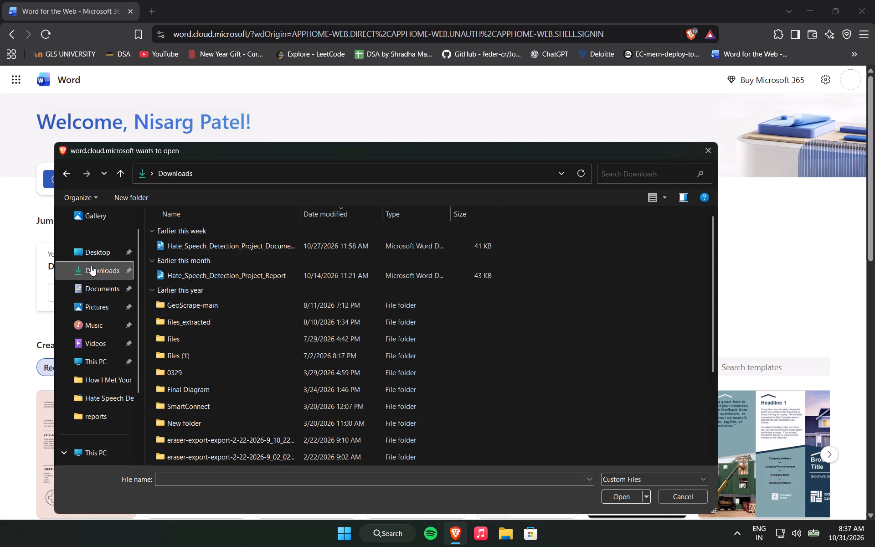
click(286, 246)
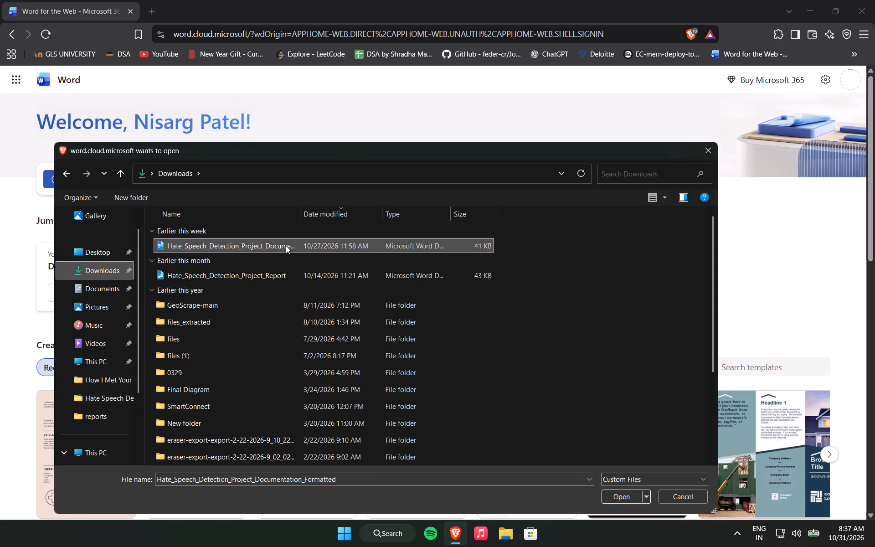
click(624, 495)
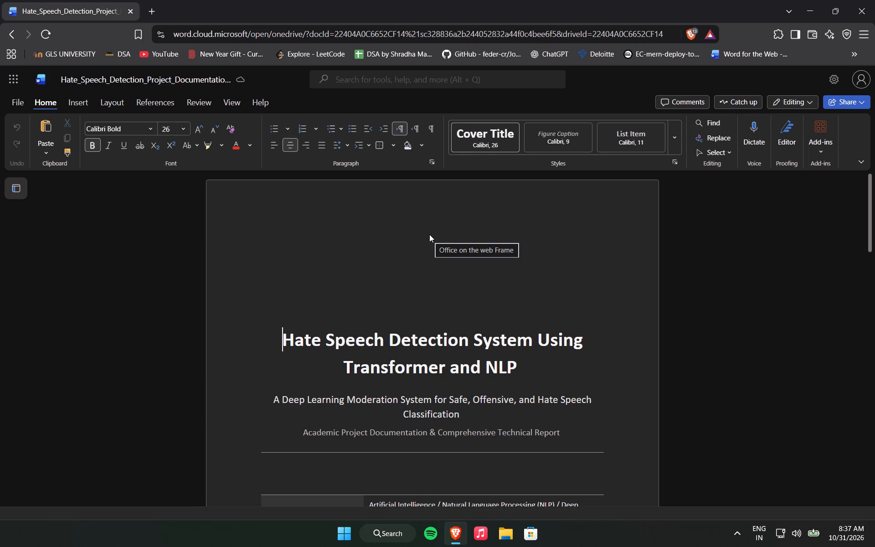
Skim the hate speech detection documentation from the cover page through the data processing workflow section and return to the start.
scroll(567, 257, down, 10)
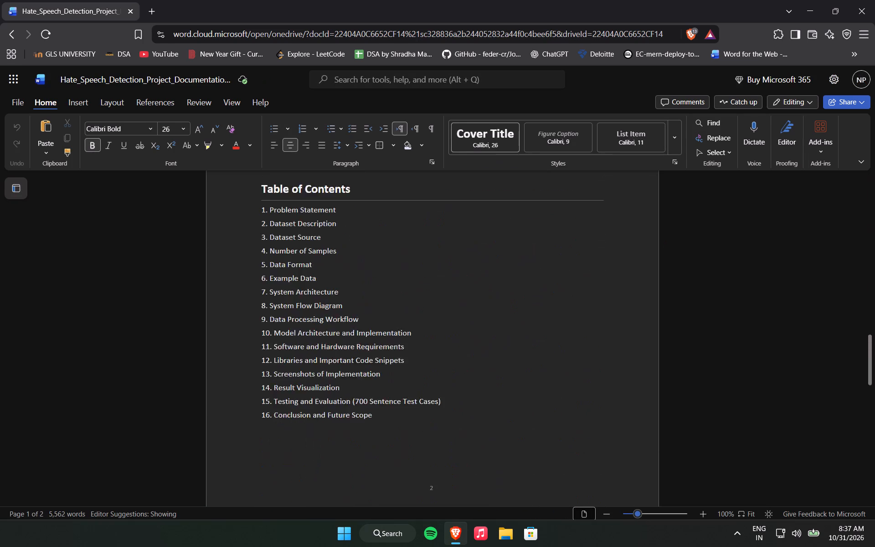
scroll(561, 258, down, 8)
scroll(561, 258, up, 1)
scroll(561, 258, down, 18)
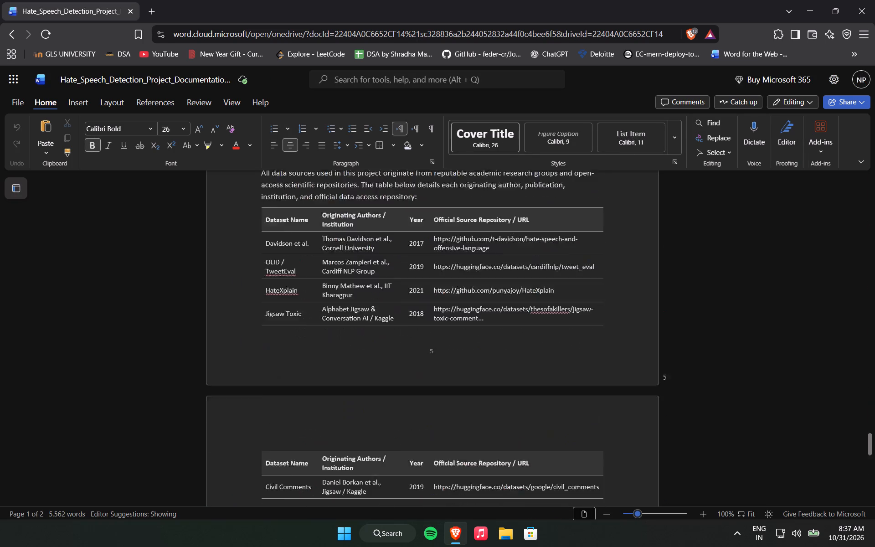
scroll(561, 258, down, 16)
scroll(561, 258, down, 7)
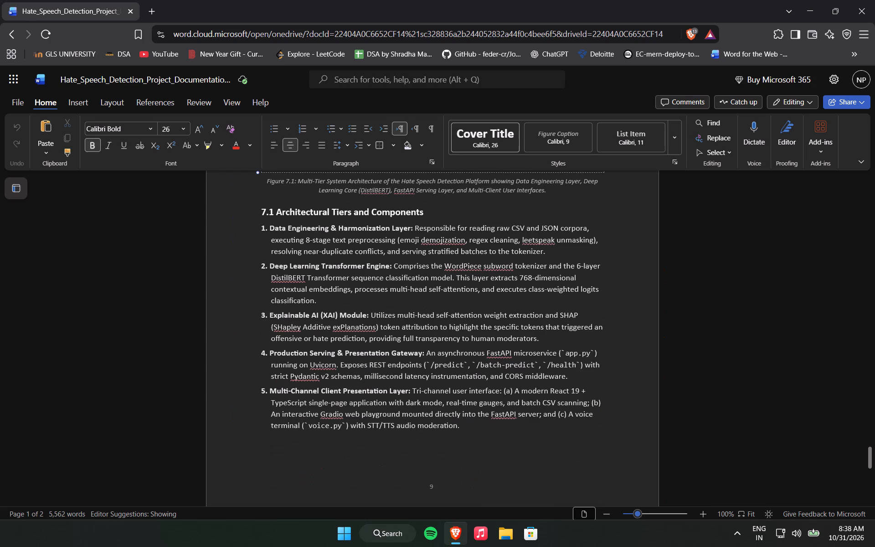
scroll(561, 258, up, 3)
scroll(561, 258, down, 12)
scroll(561, 258, up, 1)
scroll(561, 258, down, 1)
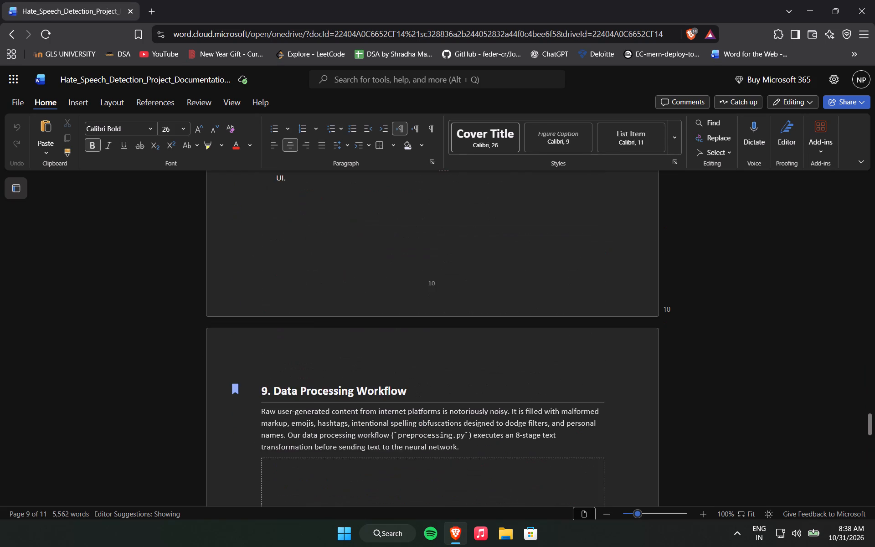
scroll(561, 258, up, 6)
scroll(560, 259, down, 1)
scroll(560, 259, up, 12)
scroll(560, 260, down, 1)
scroll(560, 260, up, 18)
scroll(558, 268, down, 1)
scroll(558, 268, up, 5)
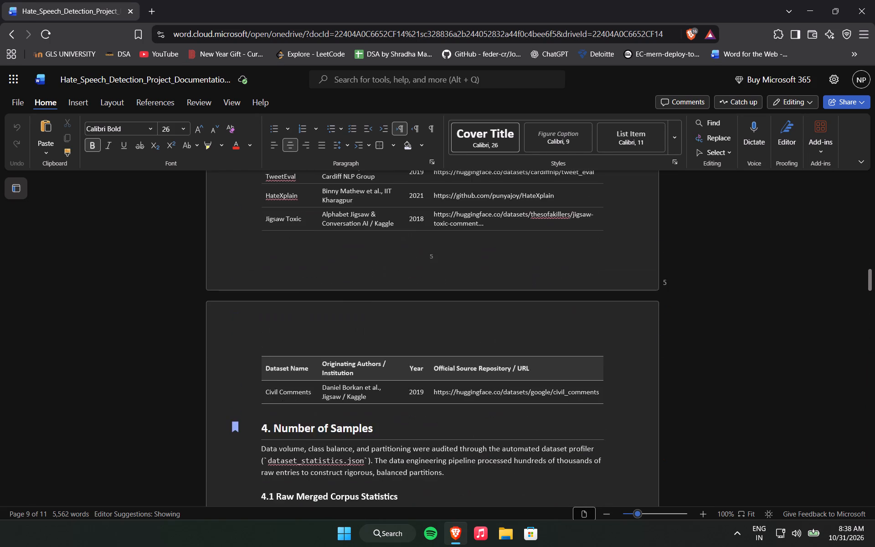
scroll(558, 268, up, 9)
scroll(558, 268, down, 1)
scroll(558, 268, up, 20)
scroll(558, 268, up, 1)
scroll(558, 269, down, 1)
scroll(558, 269, up, 11)
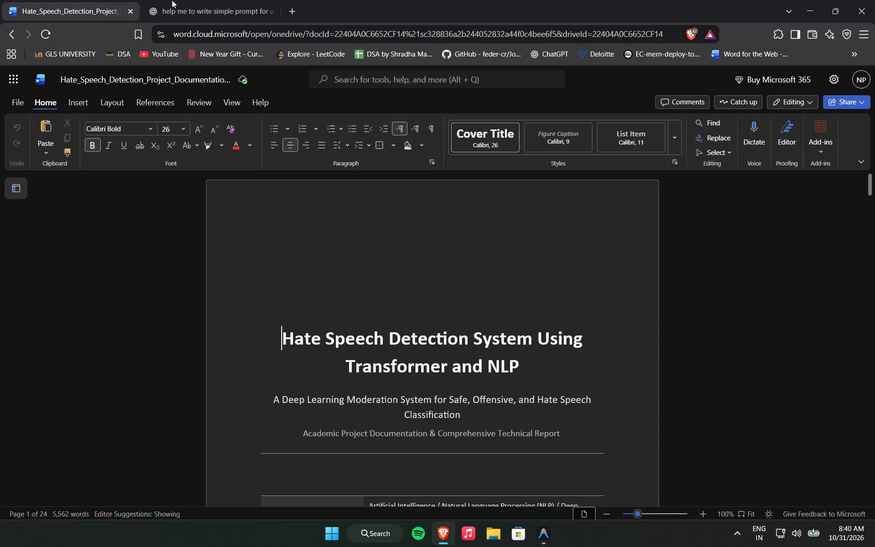
scroll(377, 226, down, 5)
scroll(508, 308, up, 6)
scroll(492, 294, down, 4)
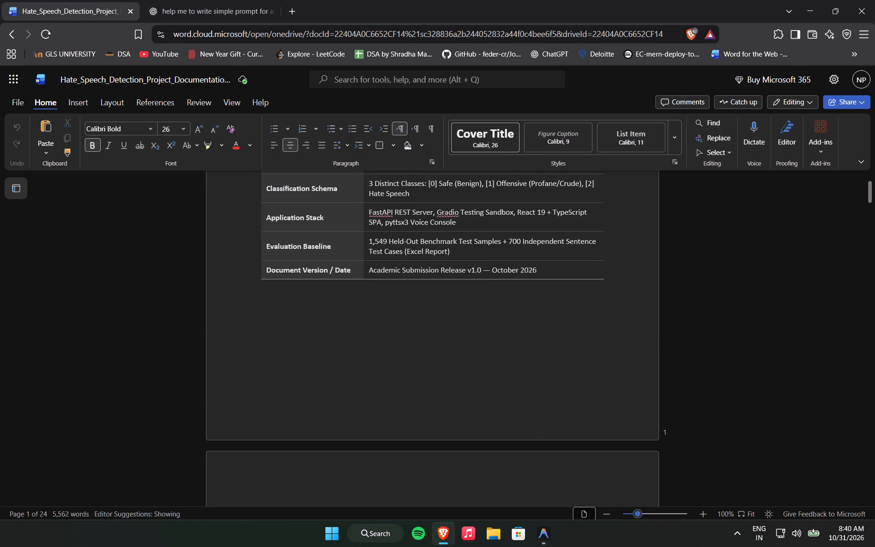
scroll(489, 295, up, 2)
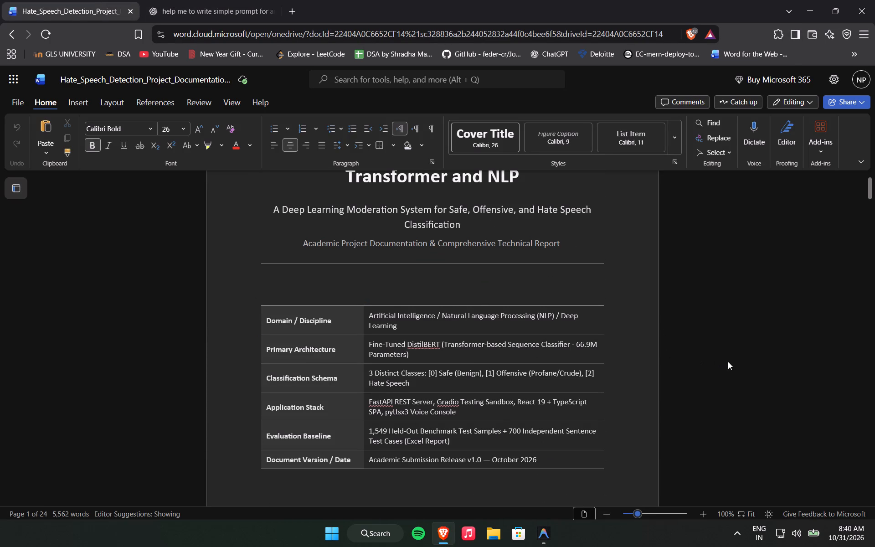
scroll(540, 265, up, 3)
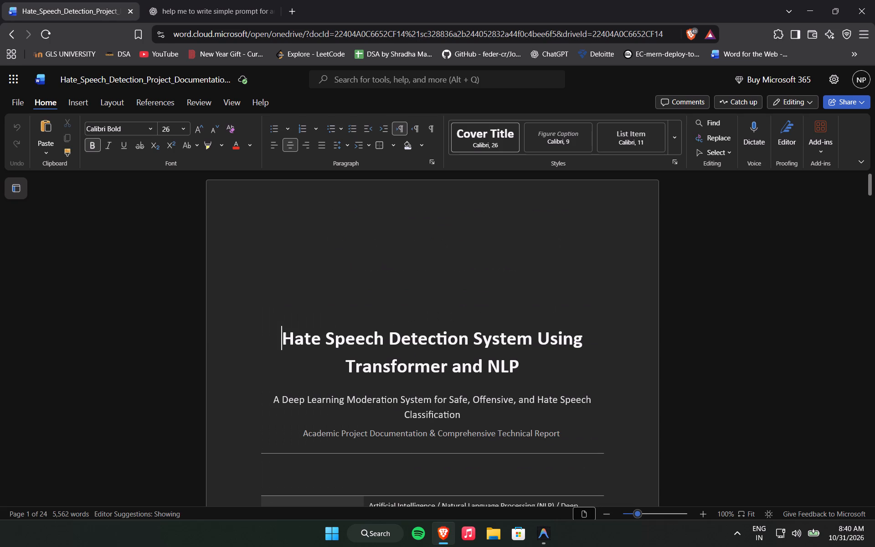
scroll(544, 267, down, 1)
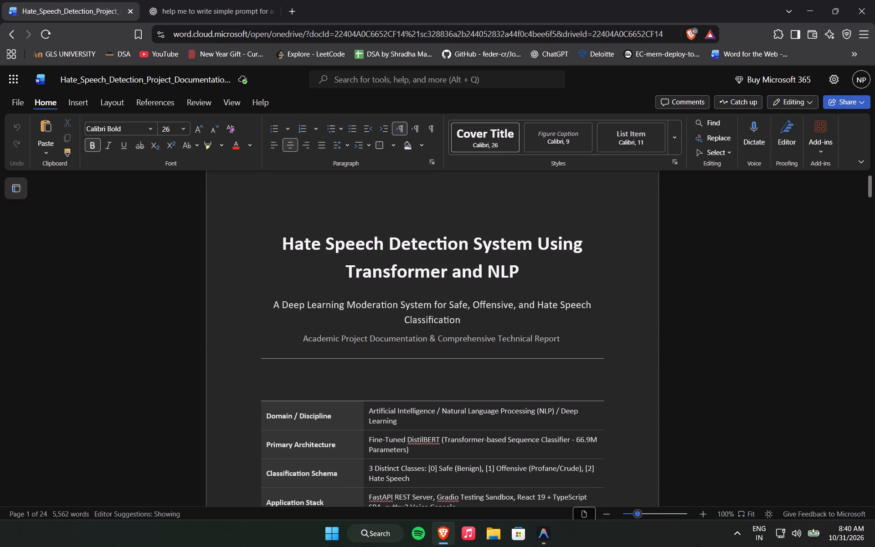
scroll(567, 342, down, 5)
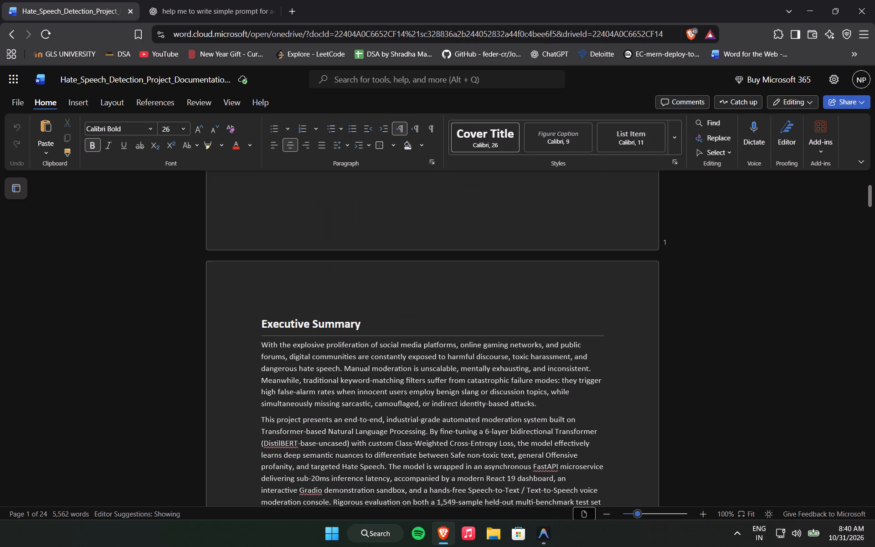
scroll(567, 342, down, 3)
scroll(455, 330, down, 1)
scroll(455, 330, up, 2)
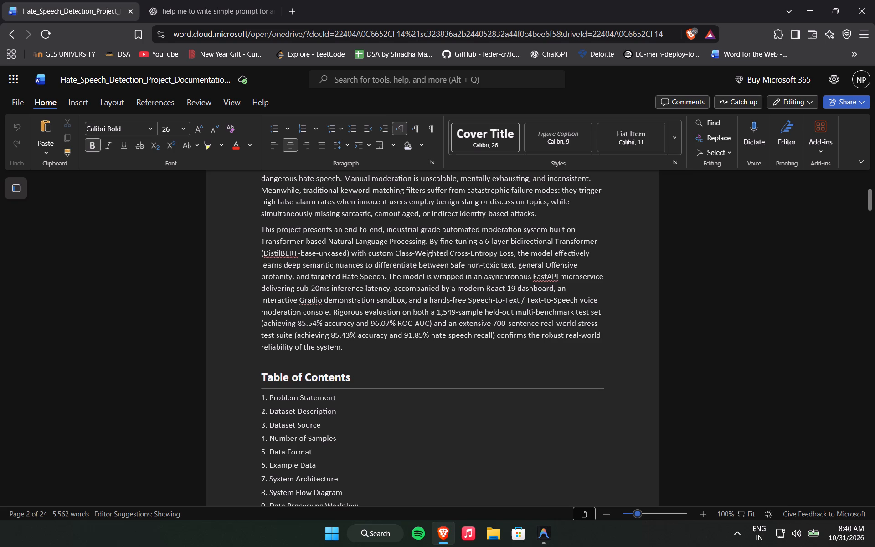
scroll(455, 330, up, 8)
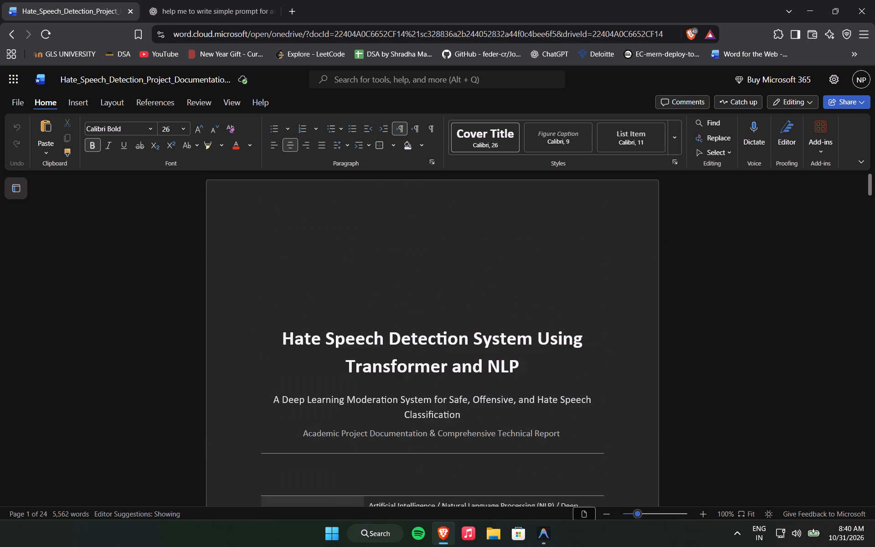
scroll(455, 330, down, 6)
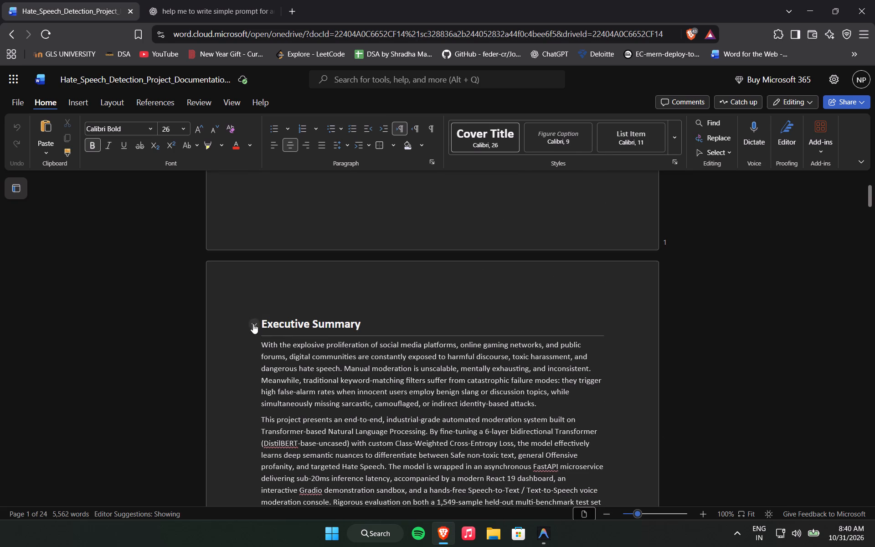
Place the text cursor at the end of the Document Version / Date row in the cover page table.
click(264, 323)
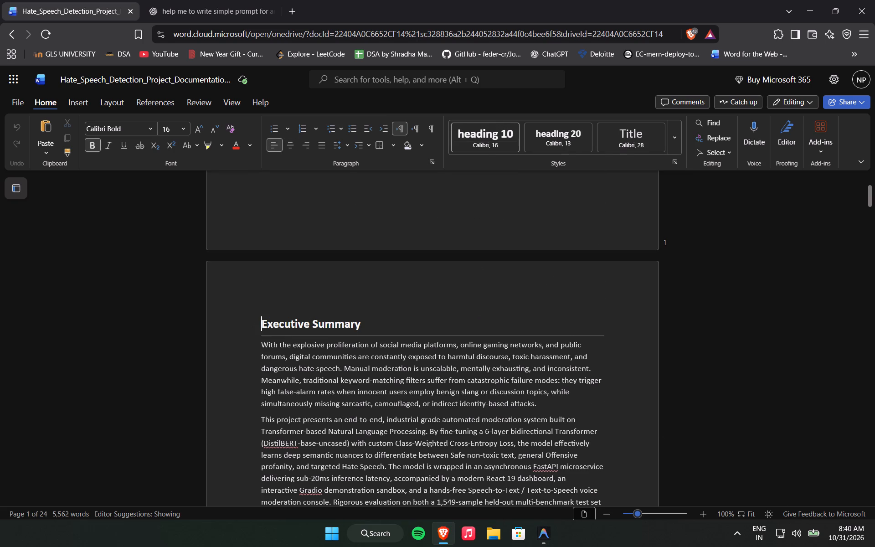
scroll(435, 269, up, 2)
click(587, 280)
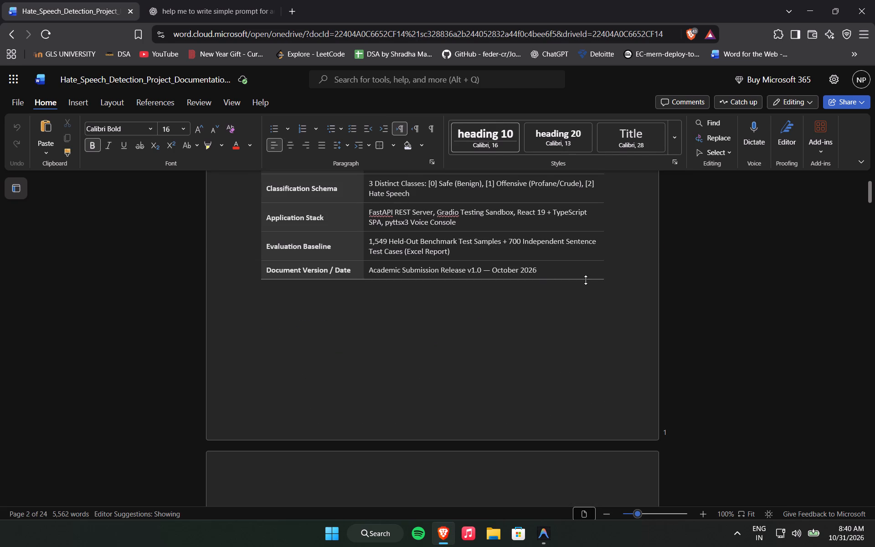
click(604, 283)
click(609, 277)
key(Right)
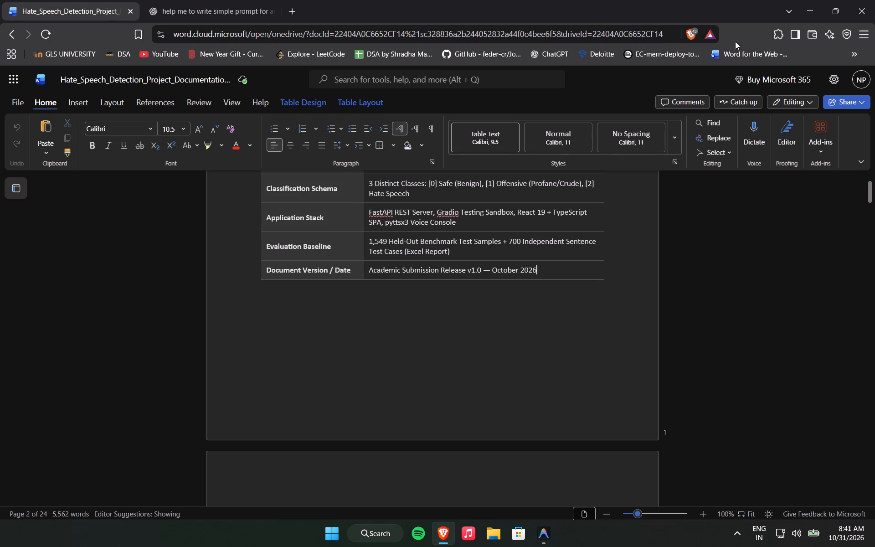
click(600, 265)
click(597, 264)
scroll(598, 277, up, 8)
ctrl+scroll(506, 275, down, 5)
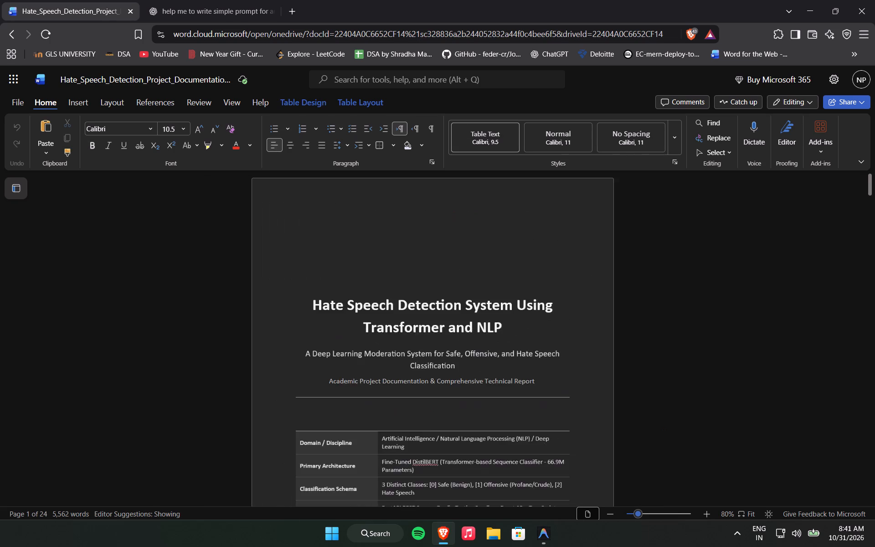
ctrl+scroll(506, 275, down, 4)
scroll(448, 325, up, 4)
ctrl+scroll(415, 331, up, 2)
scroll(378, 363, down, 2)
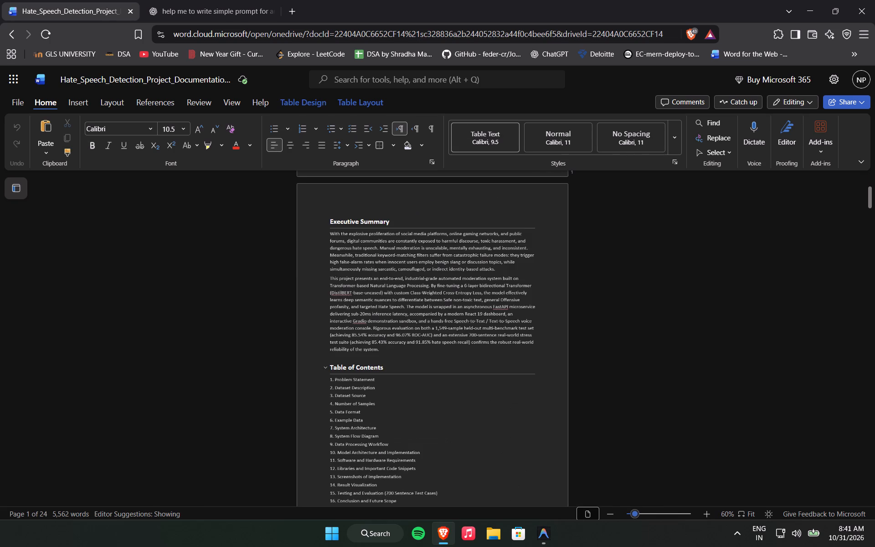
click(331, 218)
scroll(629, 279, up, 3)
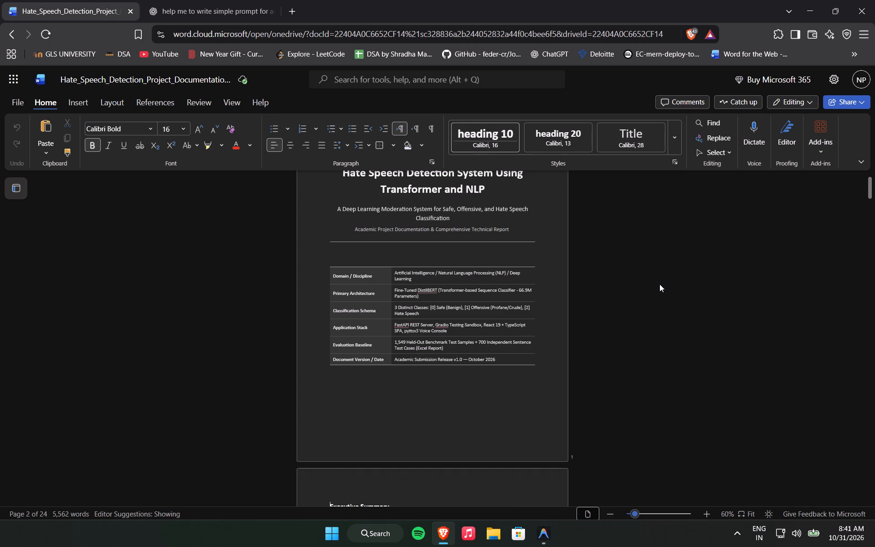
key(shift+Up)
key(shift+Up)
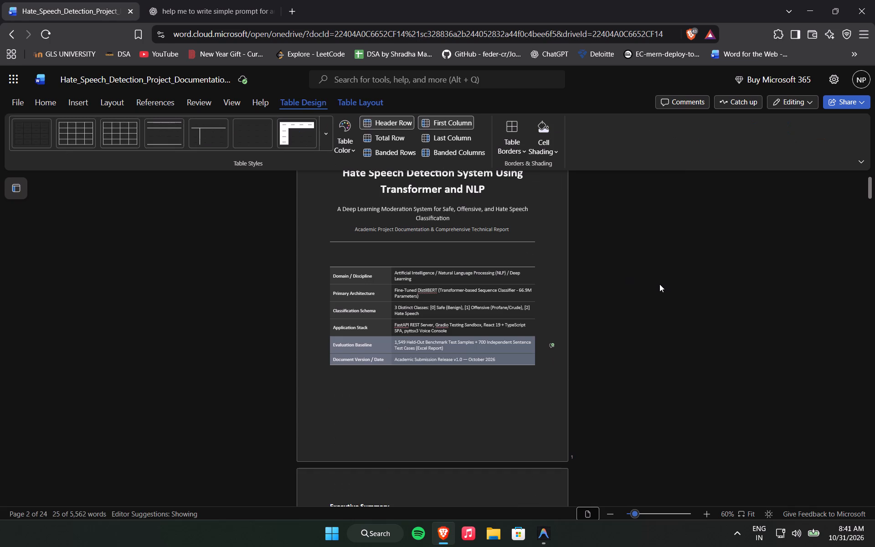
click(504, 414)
Delete the entire cover page above the Executive Summary heading, including the title, subtitles and project details table.
scroll(496, 413, down, 1)
click(331, 409)
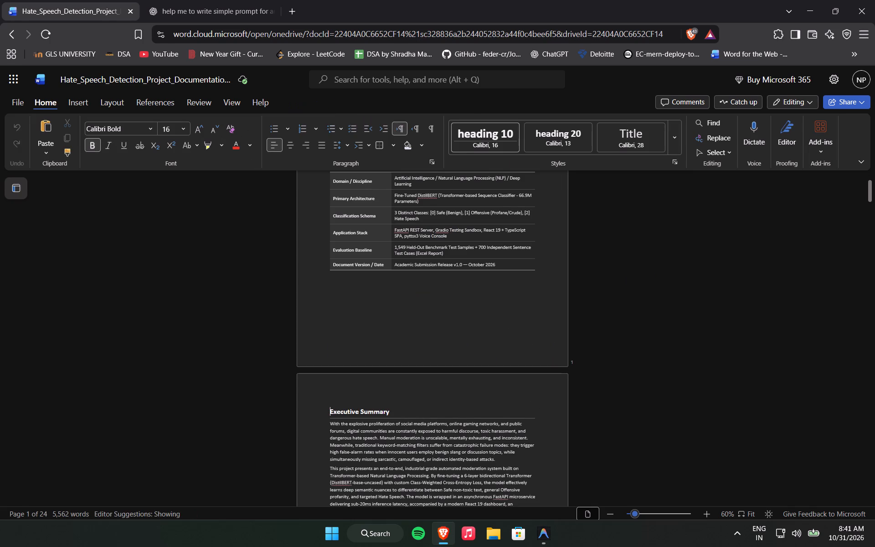
key(shift+Up)
key(shift+Up)
key(shift+Up)
key(shift+Up)
key(shift+Up)
key(shift+Up)
key(shift+Up)
key(shift+Up)
key(shift+Up)
key(shift+Up)
key(shift+Up)
key(shift+Up)
key(shift+Up)
key(shift+Up)
key(shift+Up)
key(shift+Up)
key(shift+Up)
key(shift+Up)
key(shift+Up)
key(shift+Up)
key(shift+Up)
key(shift+Up)
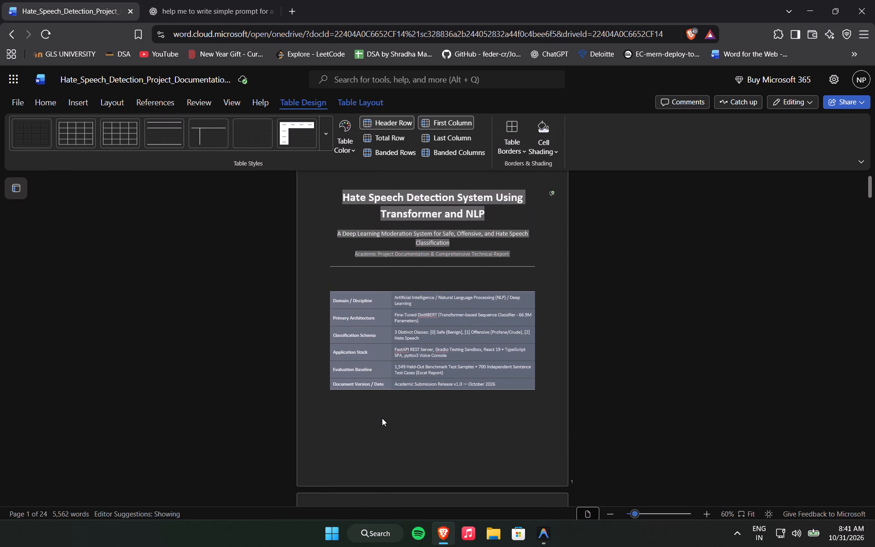
key(BackSpace)
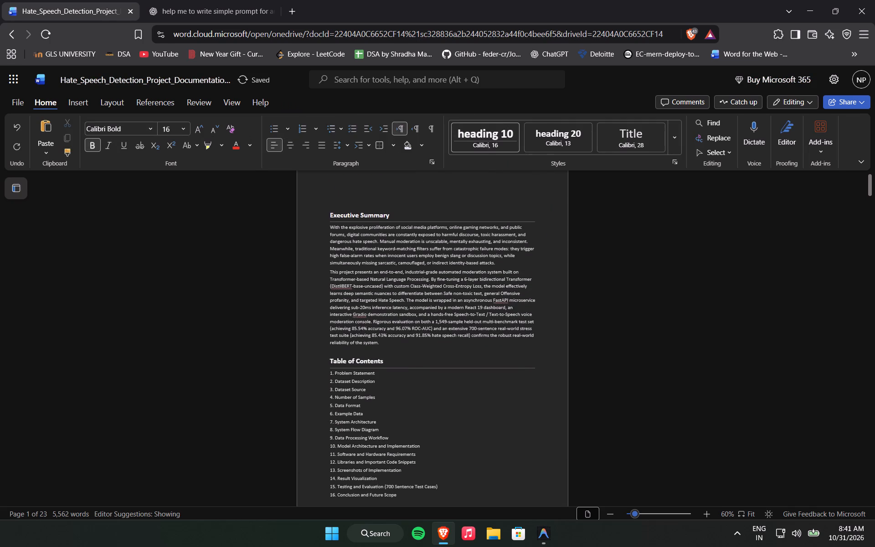
key(BackSpace)
key(BackSpace)
key(BackSpace)
key(BackSpace)
key(ctrl+Up)
key(ctrl+Up)
key(ctrl+Up)
scroll(573, 322, up, 2)
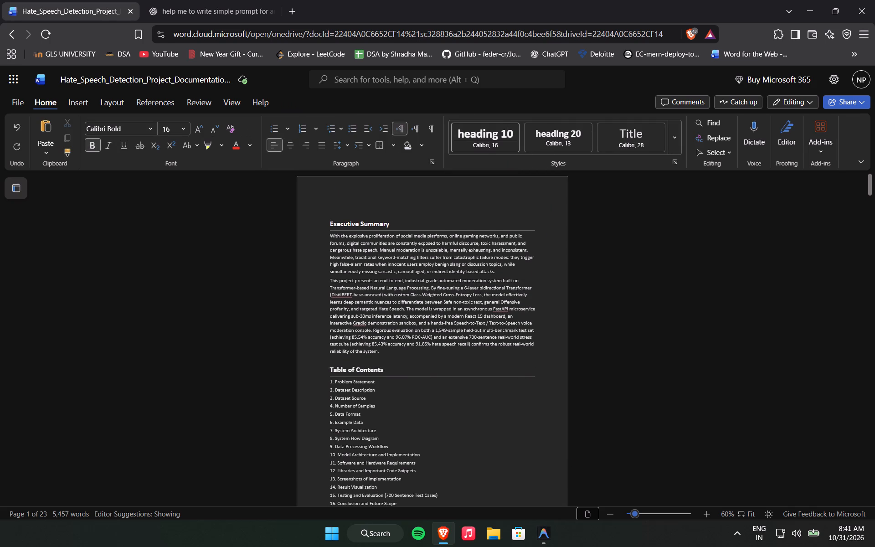
key(shift+Up)
key(BackSpace)
key(Up)
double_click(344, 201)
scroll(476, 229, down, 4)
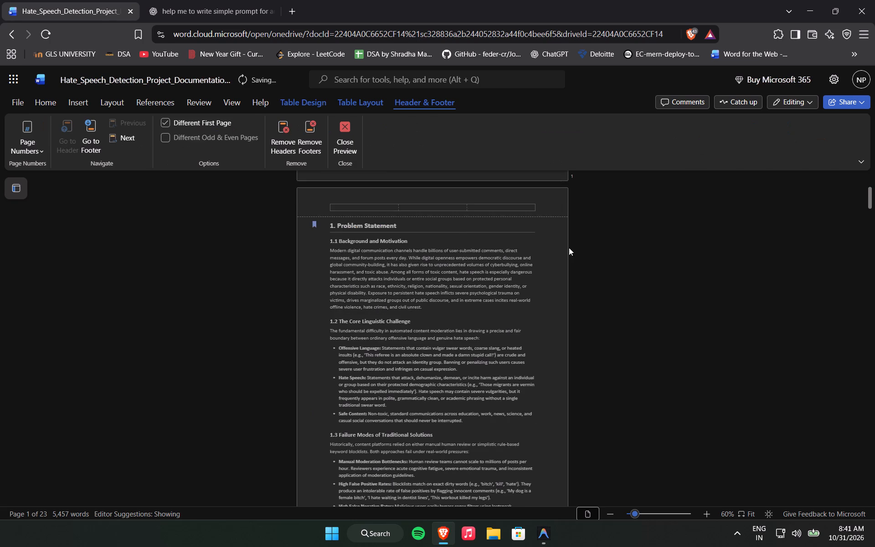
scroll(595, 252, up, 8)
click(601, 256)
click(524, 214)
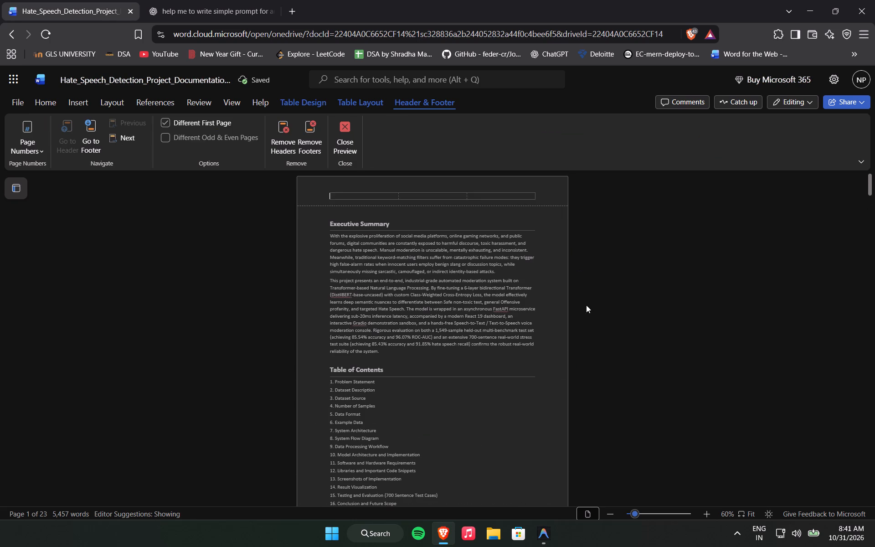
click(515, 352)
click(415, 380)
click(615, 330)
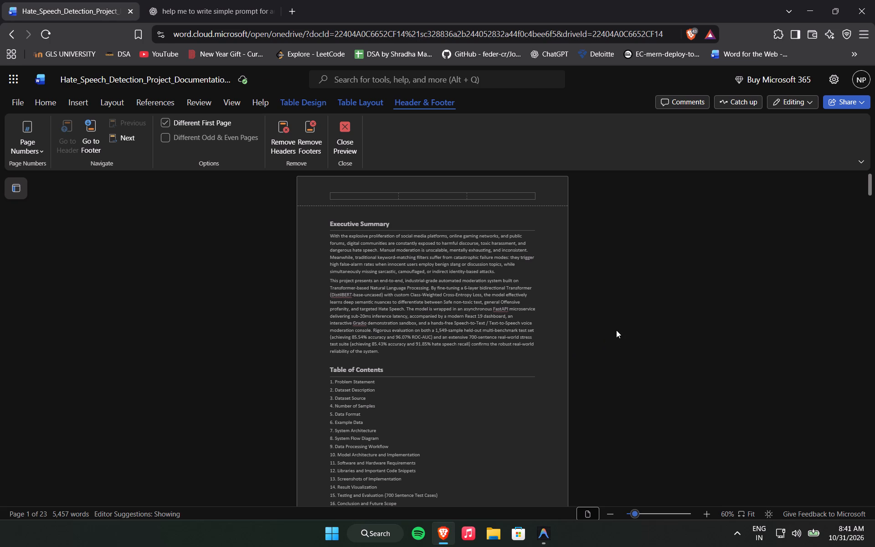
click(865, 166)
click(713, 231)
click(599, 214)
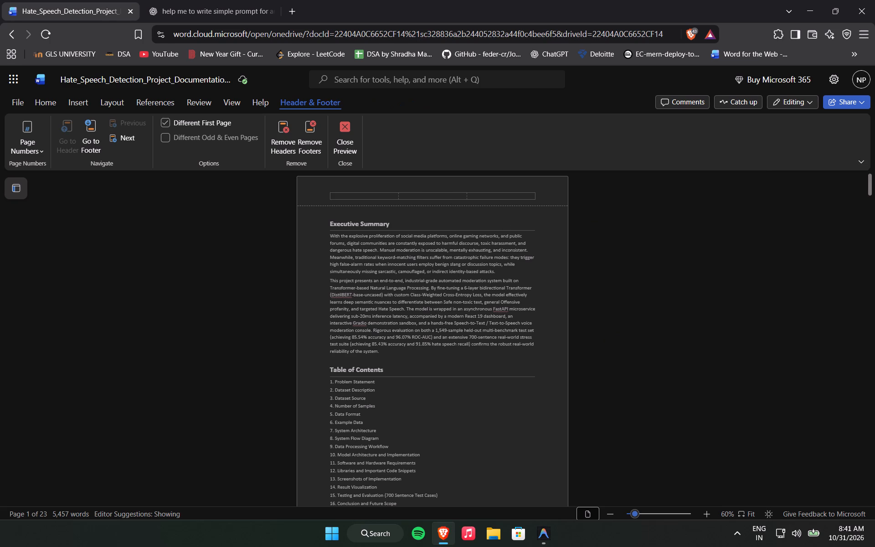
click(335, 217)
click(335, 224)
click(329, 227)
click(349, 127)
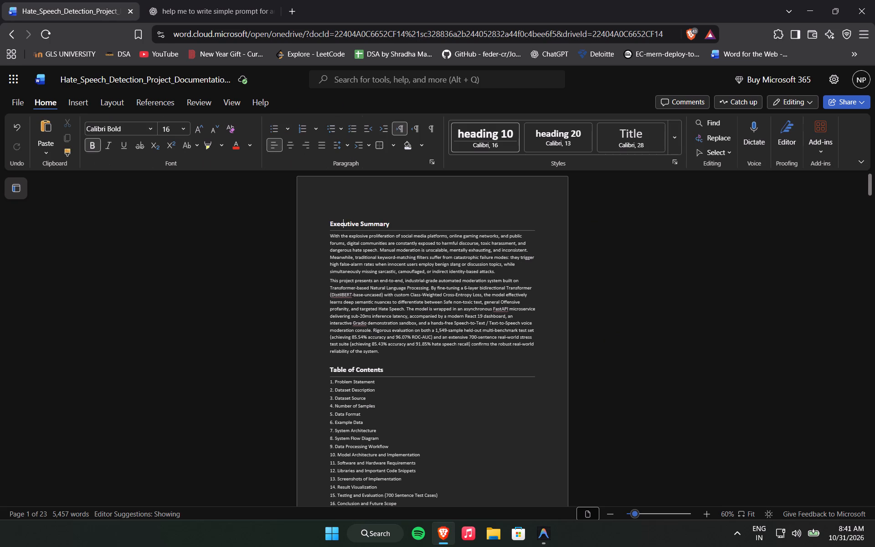
Insert a page break before the Table of Contents heading so it starts on its own page.
scroll(376, 284, down, 2)
scroll(343, 205, up, 1)
click(335, 270)
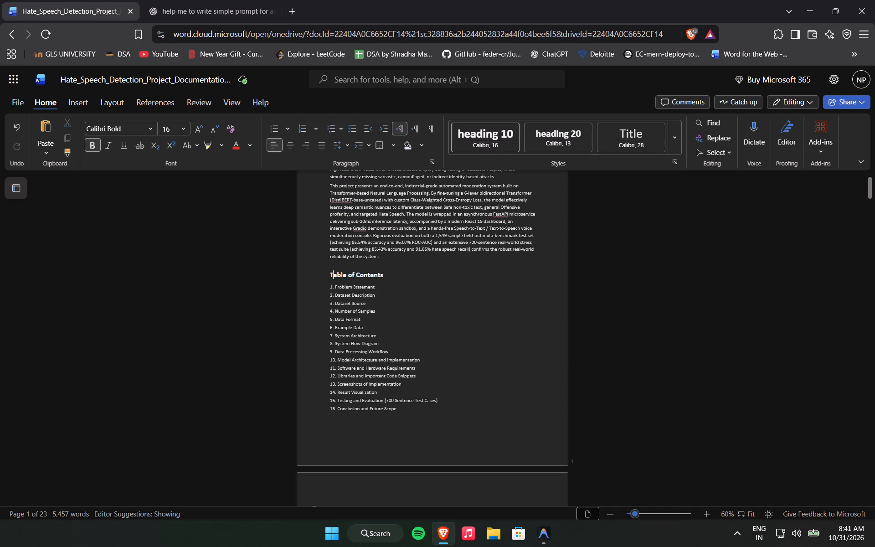
key(Left)
key(ctrl+Return)
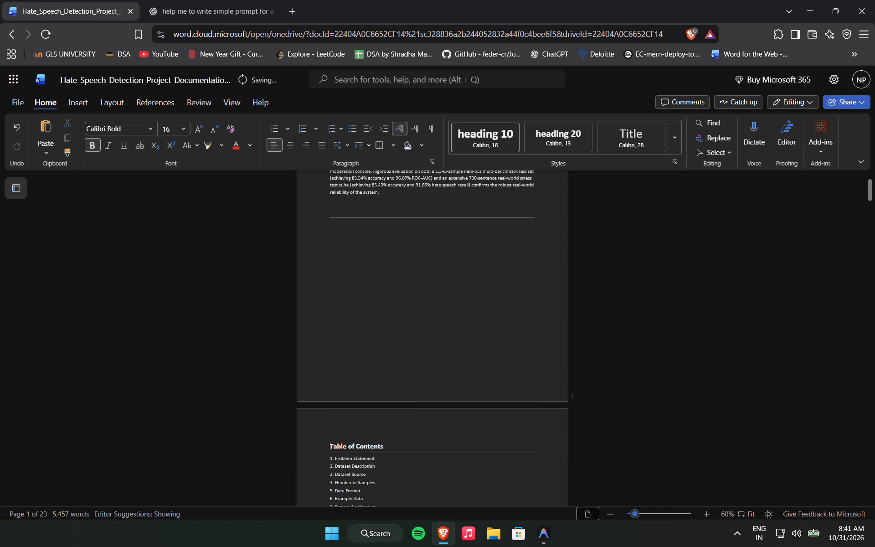
Examine the page layout from the Table of Contents through 1. Problem Statement to the start of 2. Dataset Description.
scroll(458, 295, down, 5)
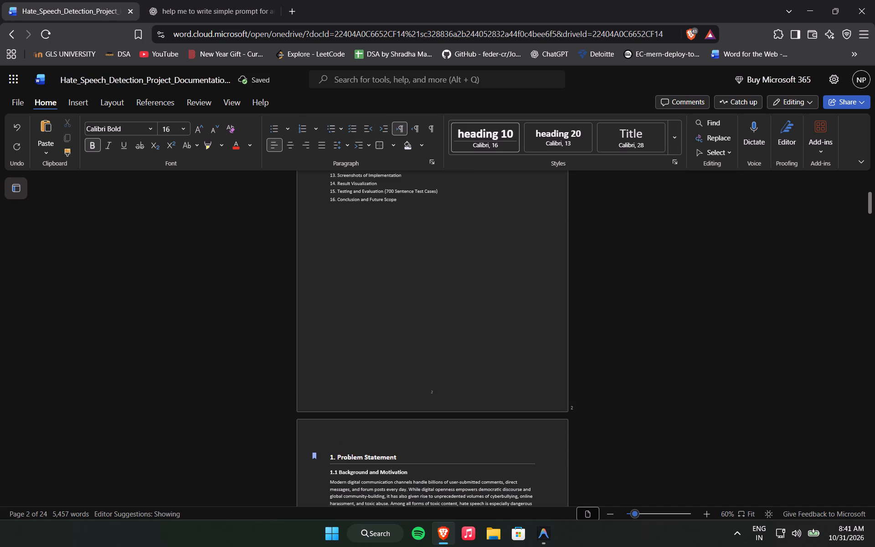
scroll(468, 314, up, 3)
scroll(424, 365, down, 4)
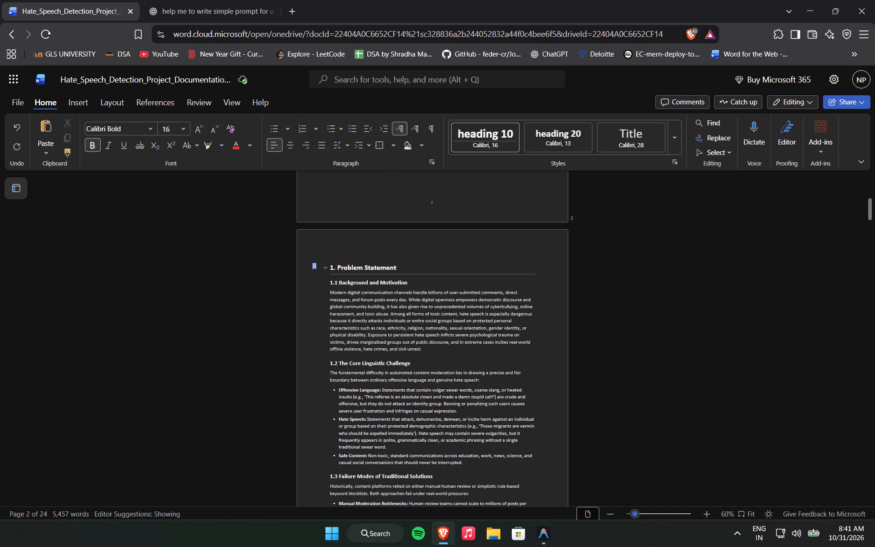
ctrl+scroll(477, 315, up, 2)
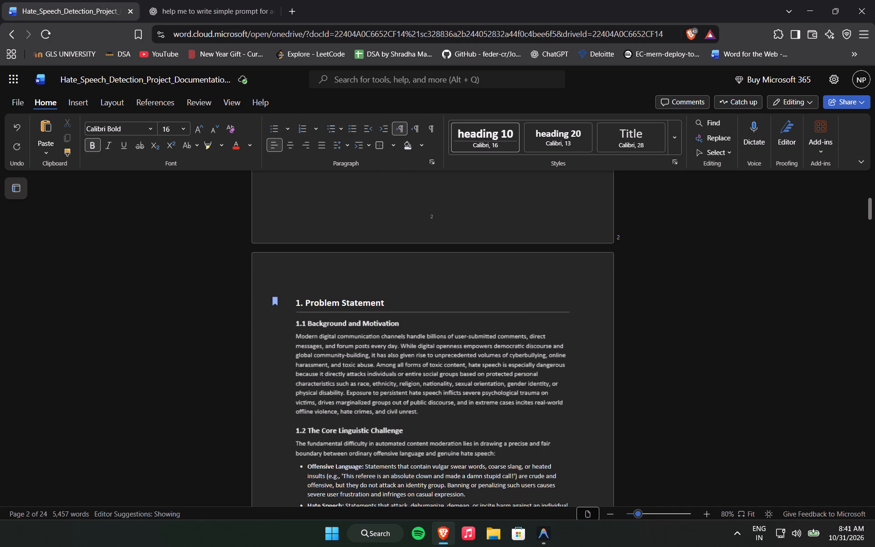
ctrl+scroll(477, 315, up, 1)
scroll(477, 315, up, 1)
scroll(477, 315, down, 2)
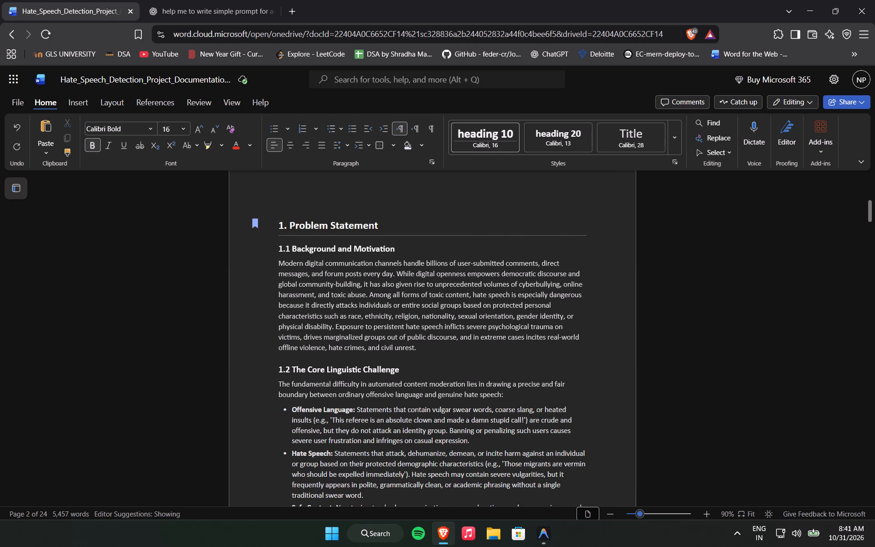
scroll(498, 317, down, 6)
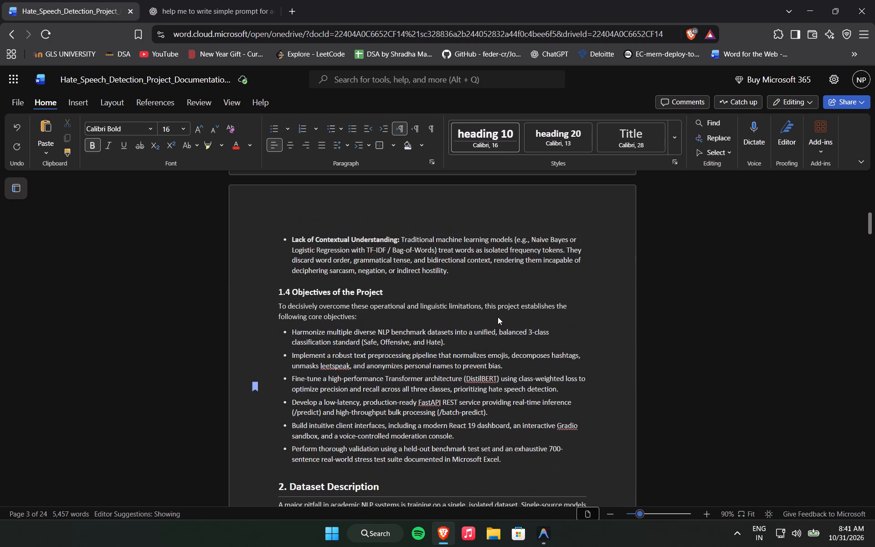
scroll(498, 317, down, 2)
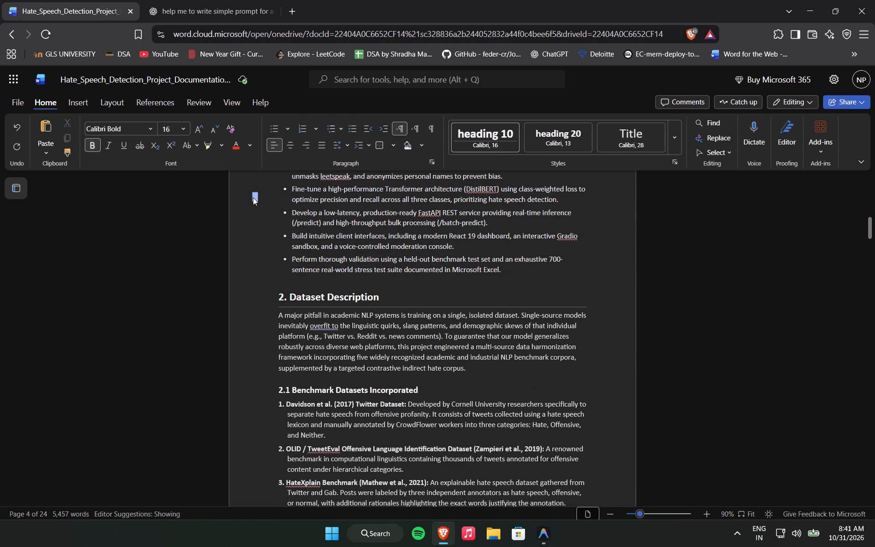
scroll(389, 265, down, 1)
scroll(389, 265, up, 4)
scroll(389, 265, down, 1)
scroll(389, 265, up, 8)
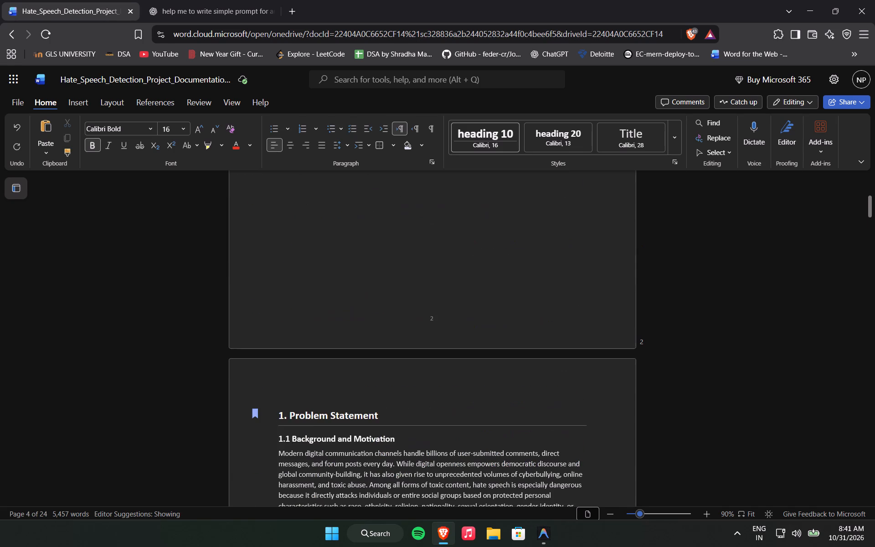
Insert a page break before the 2. Dataset Description heading so the section starts on a new page.
scroll(389, 265, down, 6)
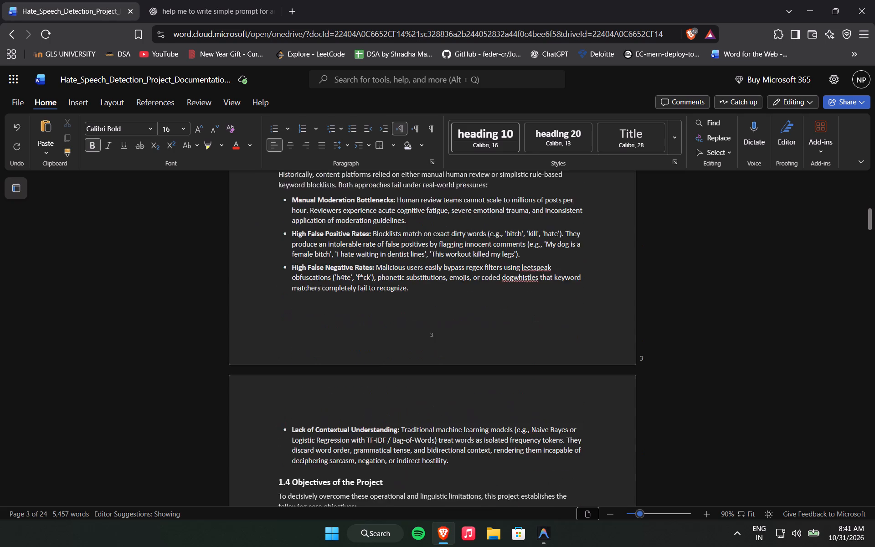
scroll(389, 265, down, 1)
scroll(337, 308, down, 1)
scroll(291, 298, down, 1)
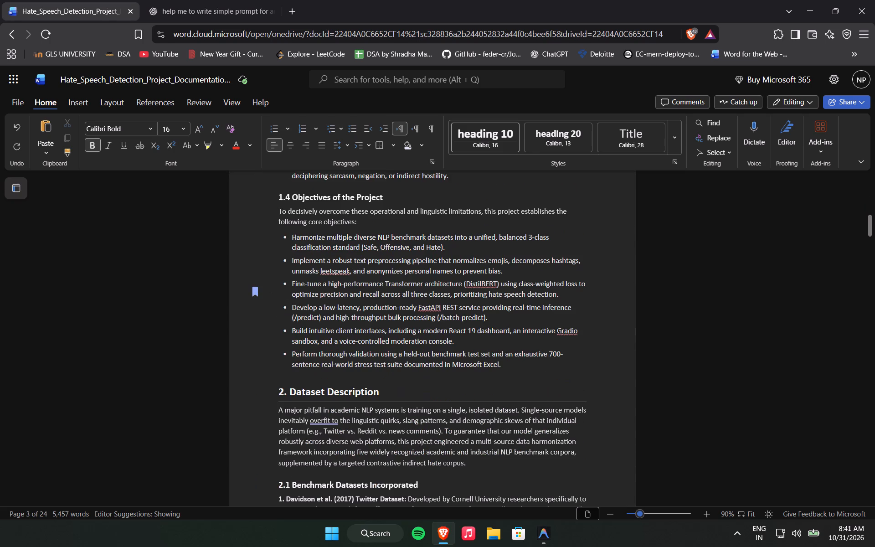
click(283, 392)
key(Left)
key(ctrl+Return)
Insert a page break before the 3. Dataset Source heading so the section starts on a new page.
scroll(510, 304, down, 2)
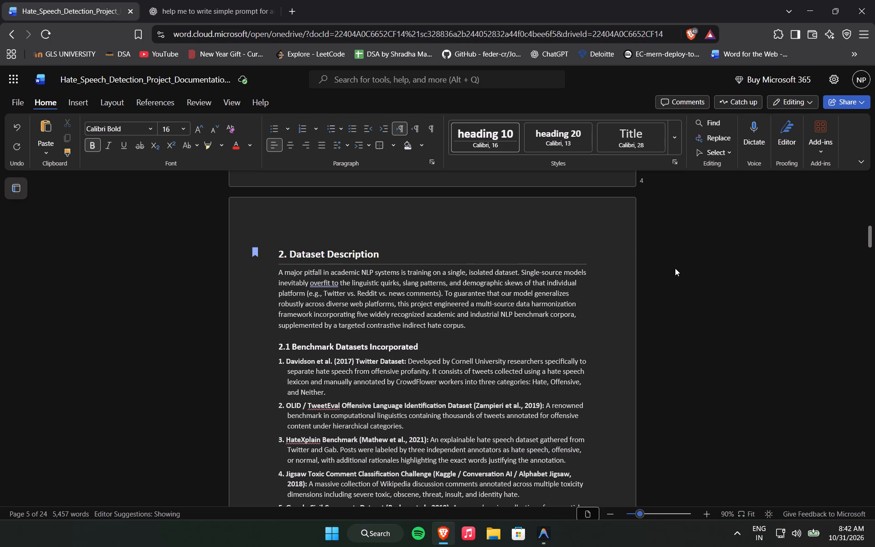
scroll(675, 268, down, 5)
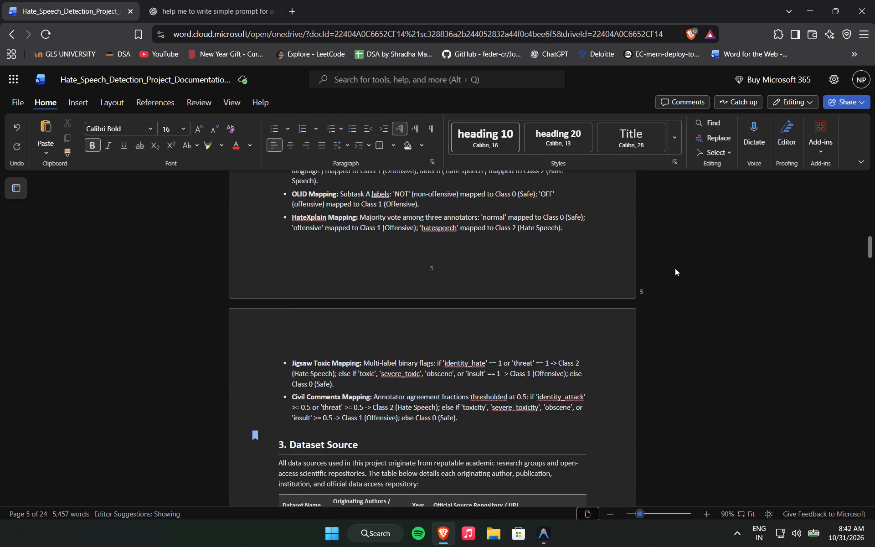
scroll(675, 268, down, 3)
scroll(416, 230, up, 1)
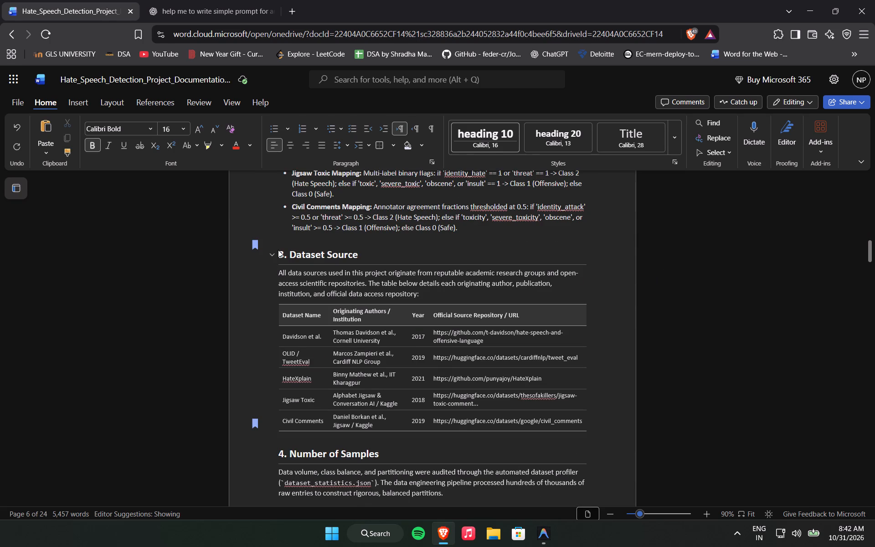
click(278, 250)
key(ctrl+Return)
Examine the layout of 3. Dataset Source and 4. Number of Samples, enlarging the view to 130%.
scroll(361, 274, down, 2)
scroll(550, 278, down, 1)
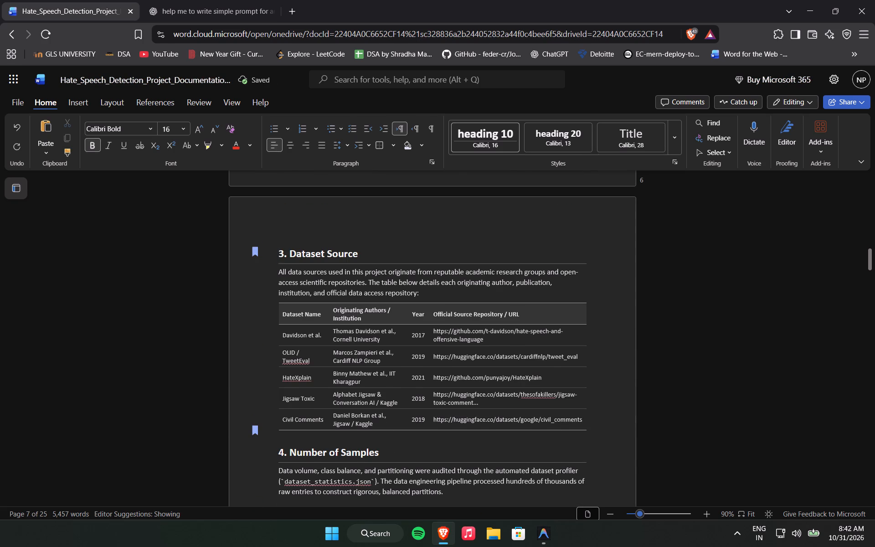
scroll(550, 278, down, 1)
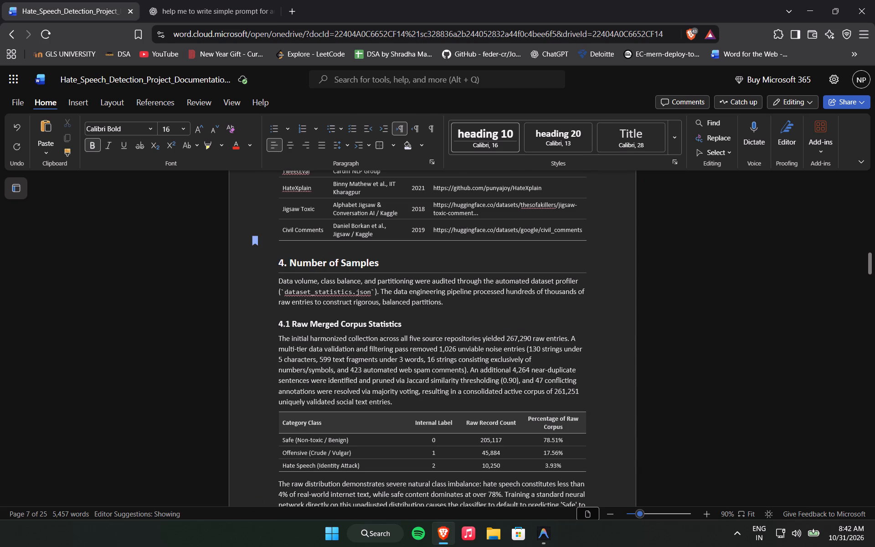
ctrl+scroll(624, 306, up, 4)
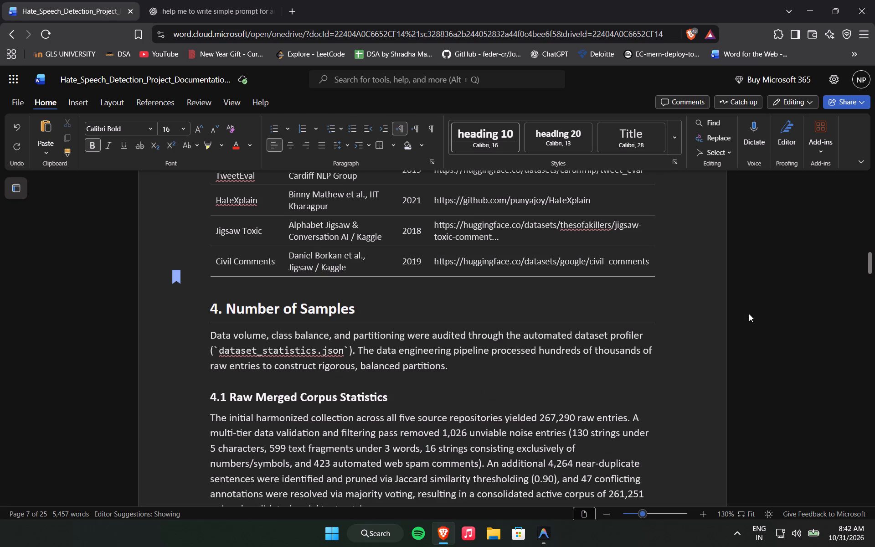
scroll(749, 314, down, 3)
scroll(749, 314, up, 2)
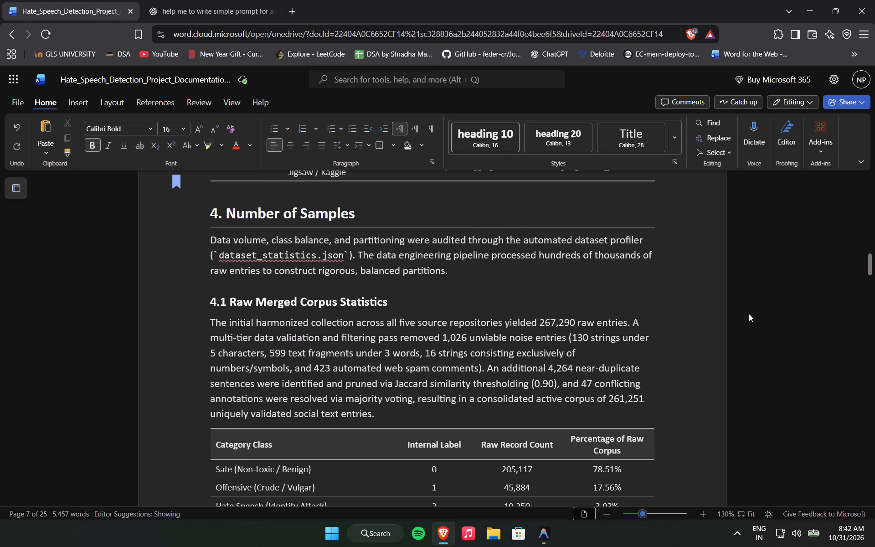
Insert a page break before the 4. Number of Samples heading so the section starts on a new page.
click(221, 216)
key(Left)
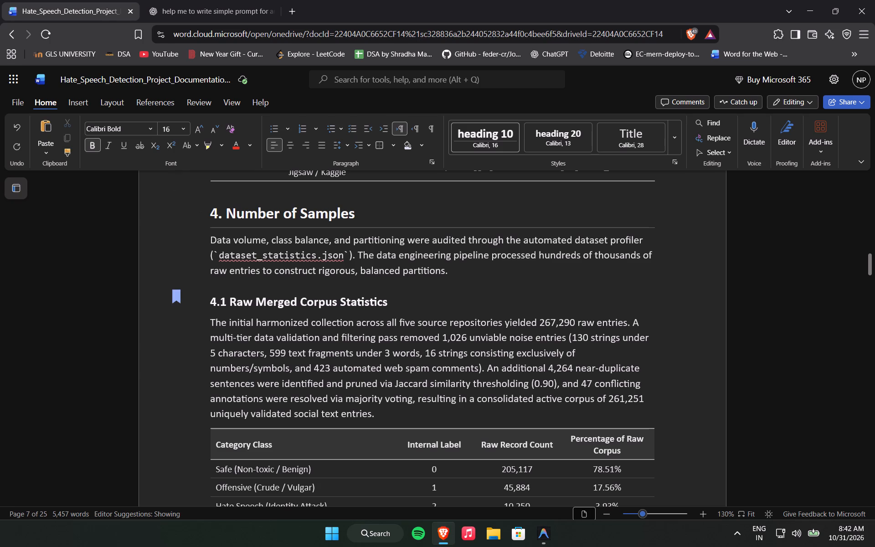
key(Left)
key(ctrl+Return)
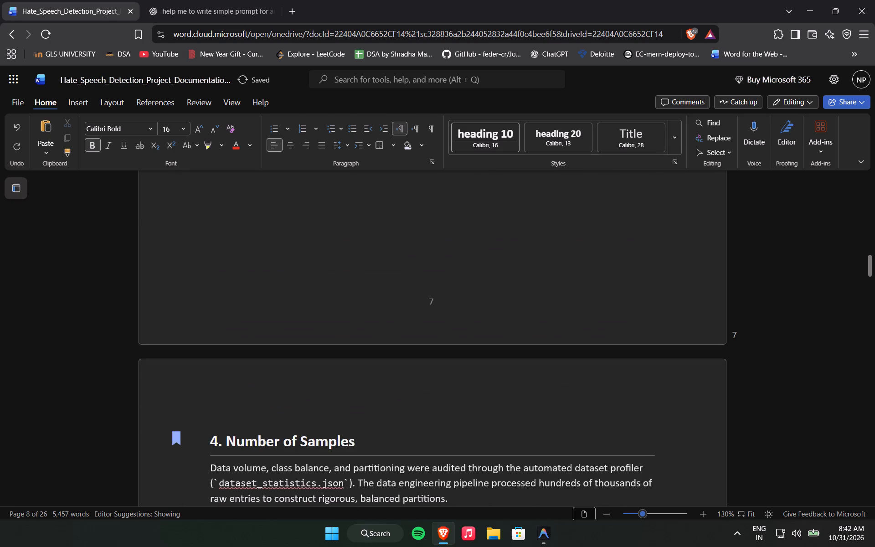
Insert a page break before the 6. Example Data heading so the section starts on a new page.
scroll(263, 252, down, 3)
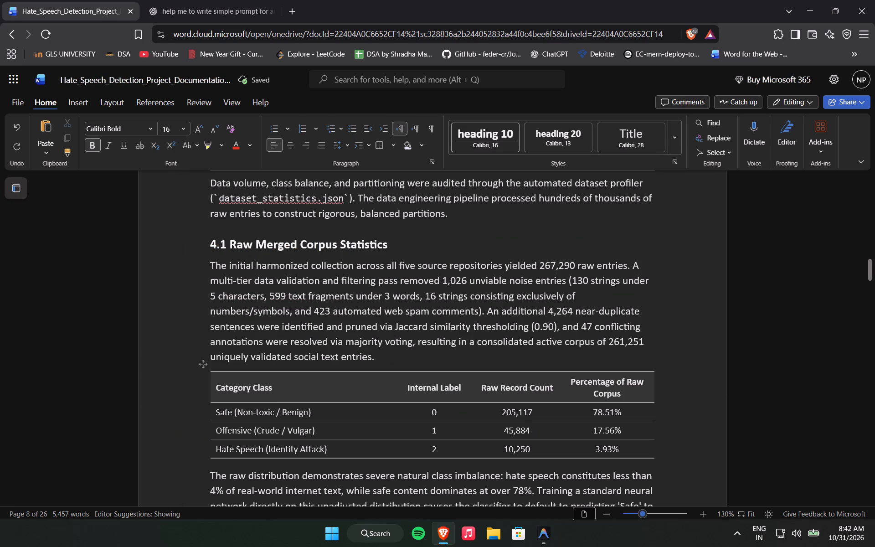
scroll(792, 362, down, 5)
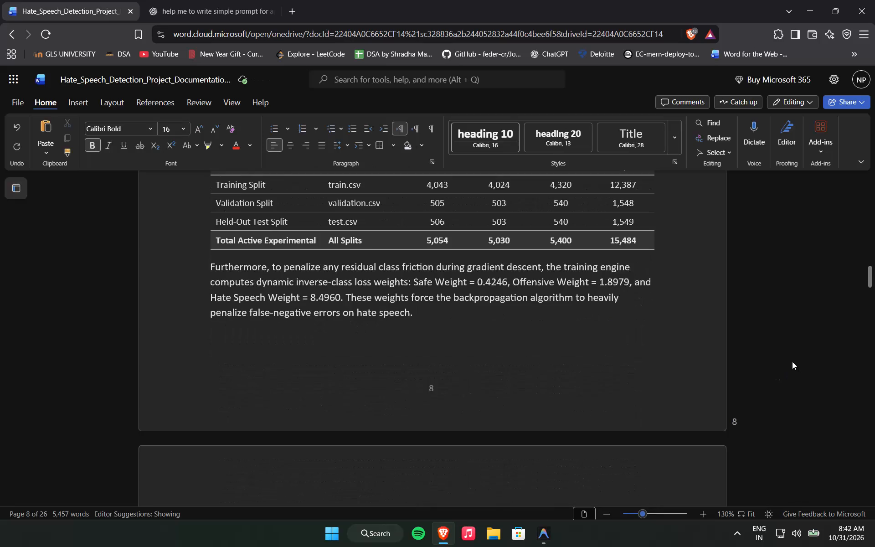
scroll(754, 355, up, 1)
scroll(754, 355, down, 4)
scroll(333, 253, up, 2)
scroll(334, 259, down, 1)
scroll(334, 259, up, 1)
scroll(334, 260, down, 3)
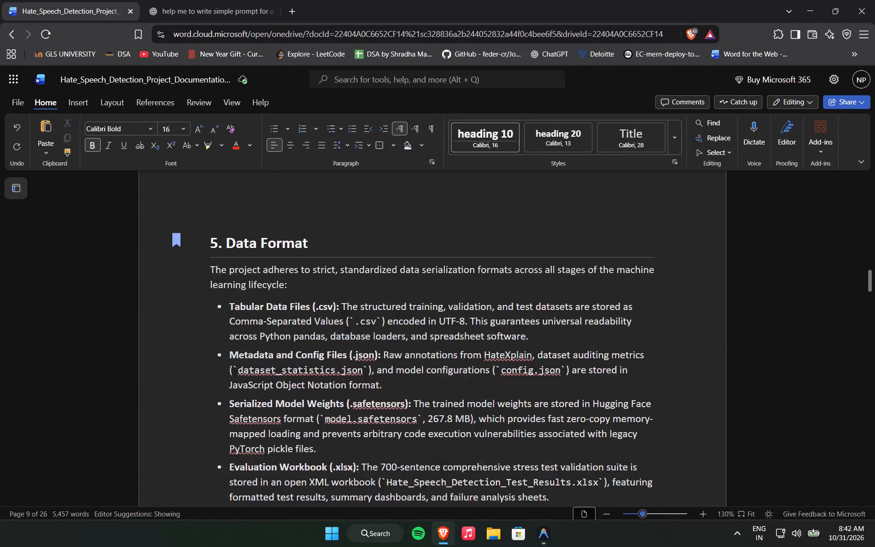
scroll(448, 309, down, 4)
scroll(489, 332, up, 2)
scroll(490, 332, down, 1)
click(206, 304)
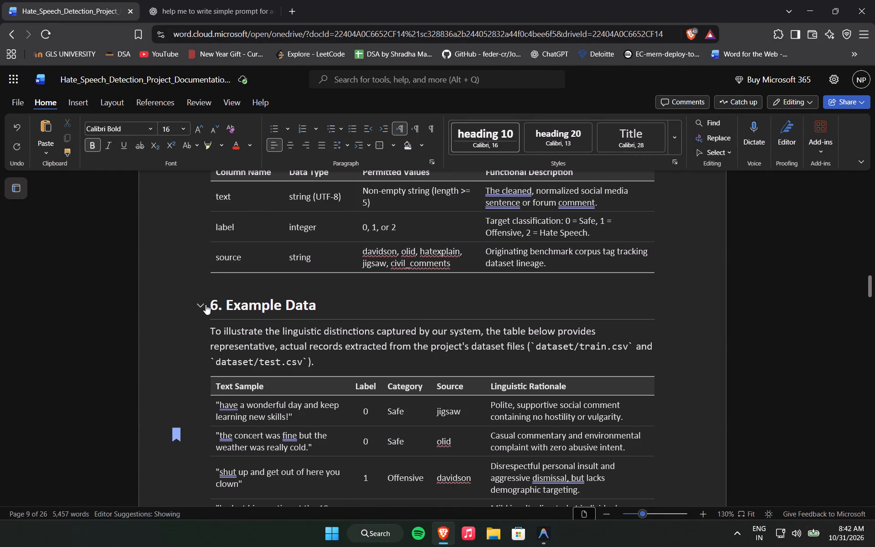
click(204, 306)
key(ctrl+Return)
Examine the page layout from 6. Example Data through the system architecture diagram placeholder above 7.1 Architectural Tiers and Components.
scroll(461, 239, down, 4)
scroll(460, 241, up, 1)
scroll(485, 312, up, 1)
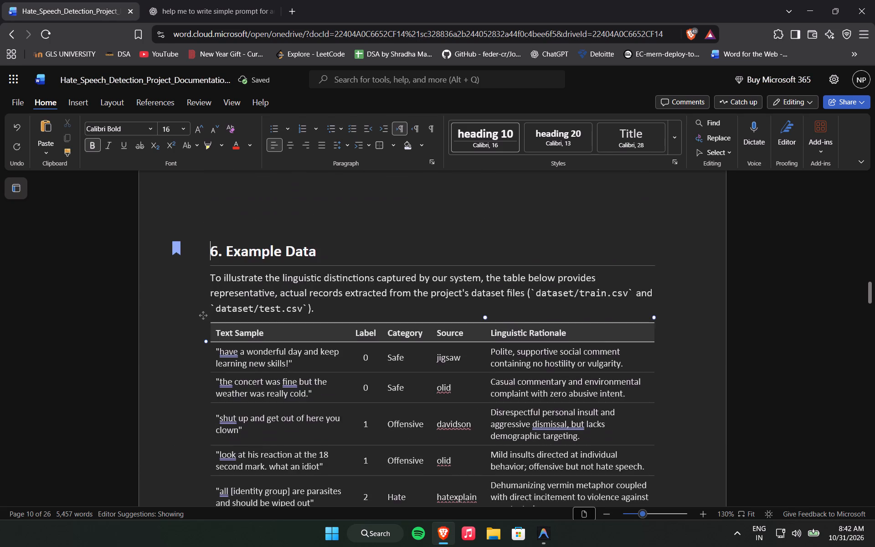
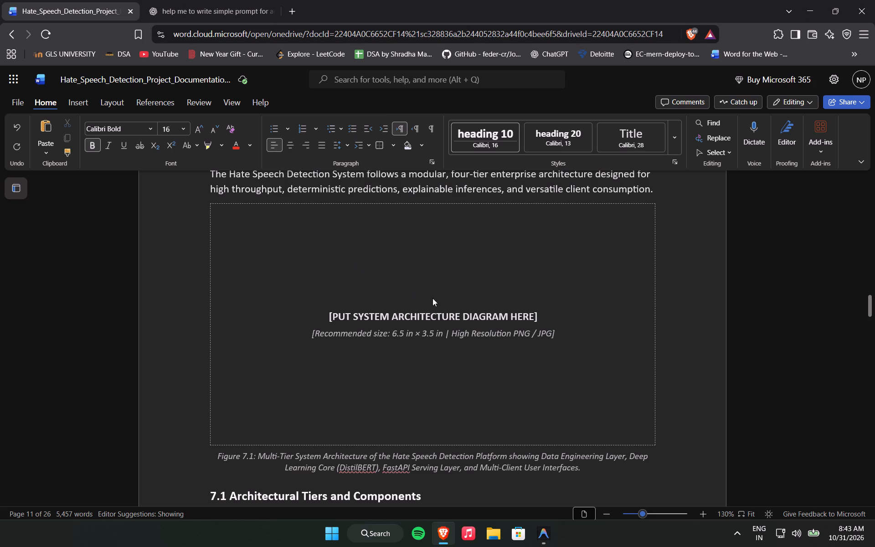
drag(868, 307, 869, 297)
drag(870, 299, 871, 294)
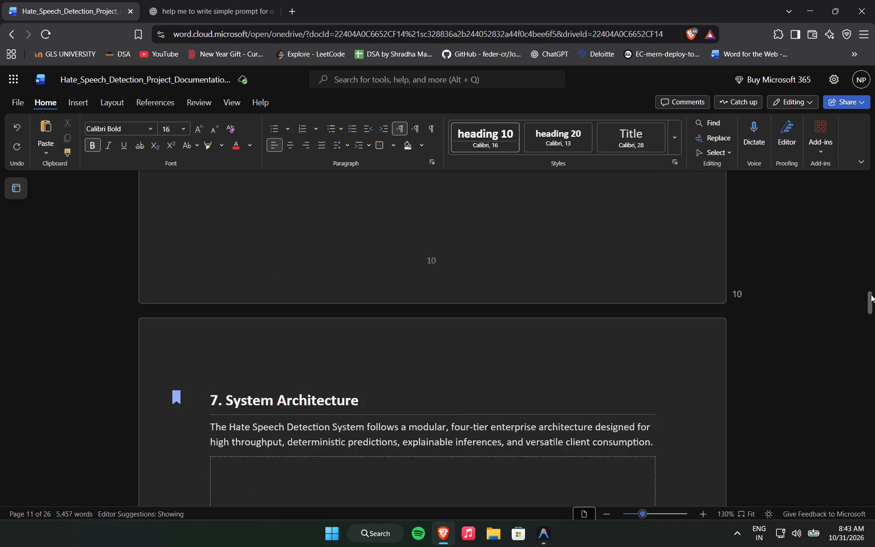
drag(871, 294, 871, 299)
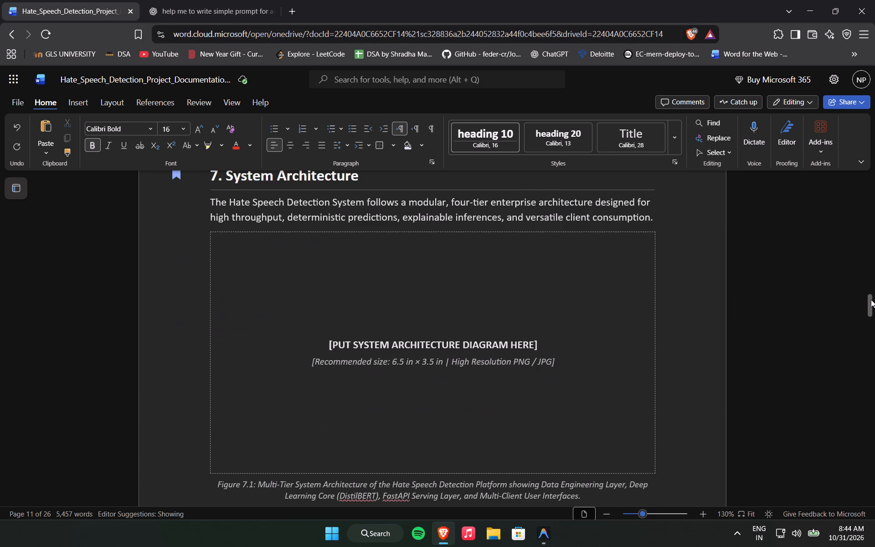
drag(871, 299, 874, 299)
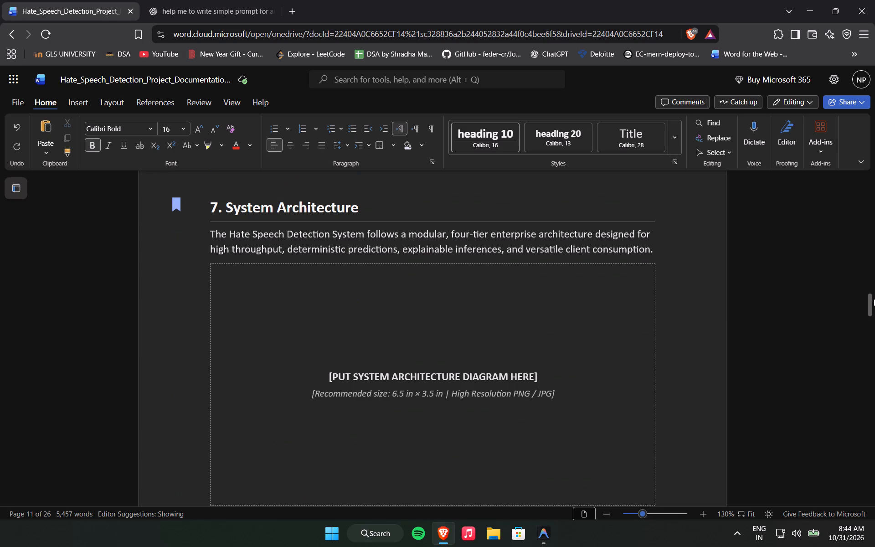
drag(874, 299, 874, 309)
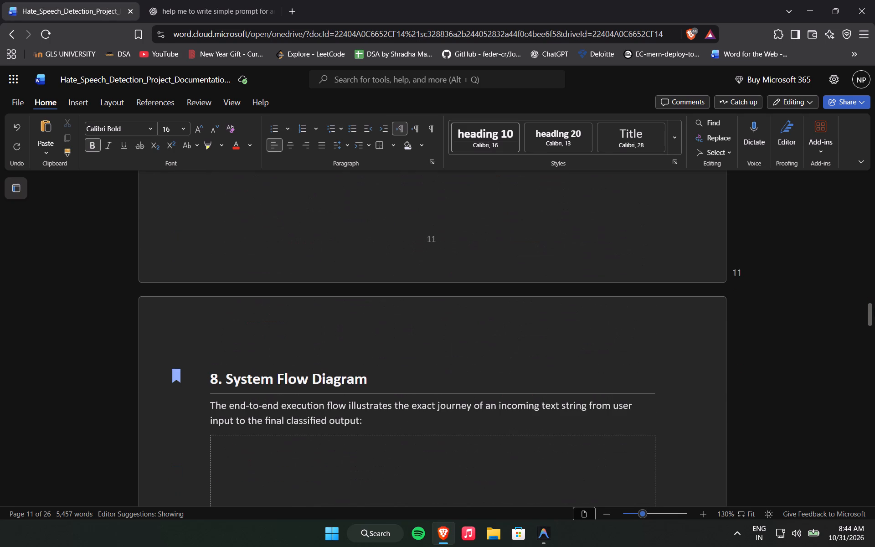
drag(874, 309, 874, 316)
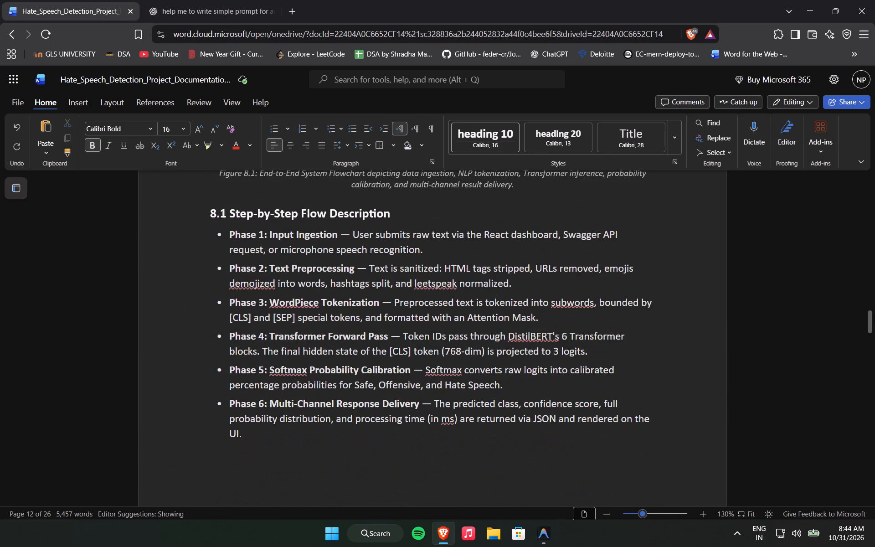
drag(874, 316, 874, 316)
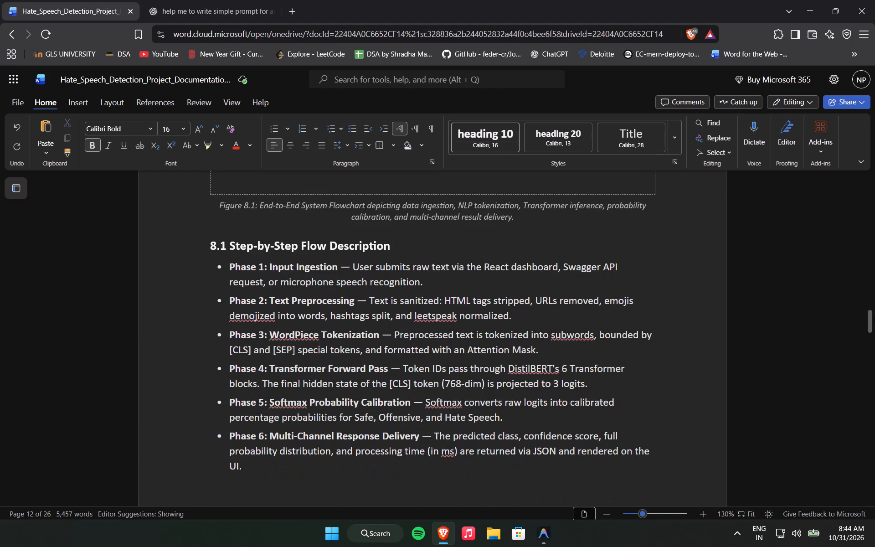
Insert a page break before the 10. Model Architecture and Implementation heading so the section starts on a new page.
drag(874, 316, 874, 334)
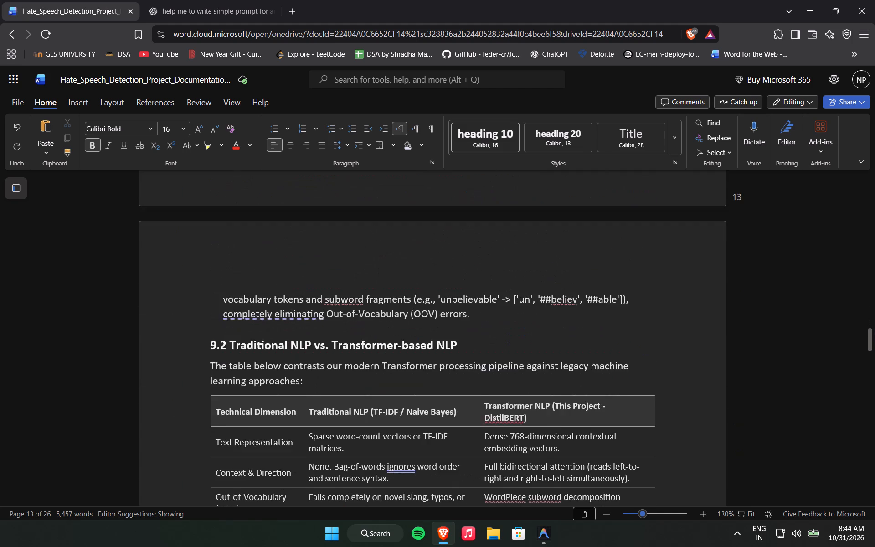
drag(874, 334, 874, 340)
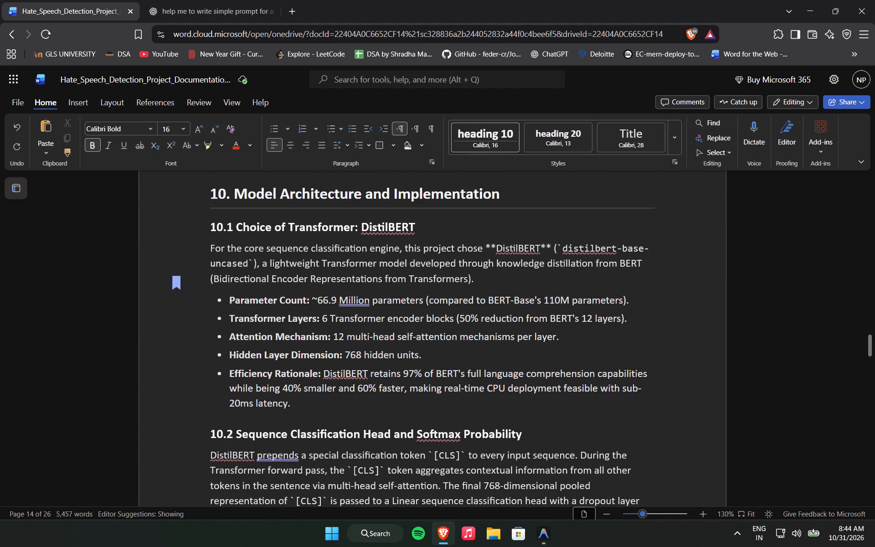
click(216, 193)
key(Left)
key(ctrl+Return)
Insert a page break before the 12. Libraries and Important Code Snippets heading so the section starts on a new page.
scroll(381, 318, down, 2)
scroll(380, 320, up, 1)
scroll(377, 323, down, 2)
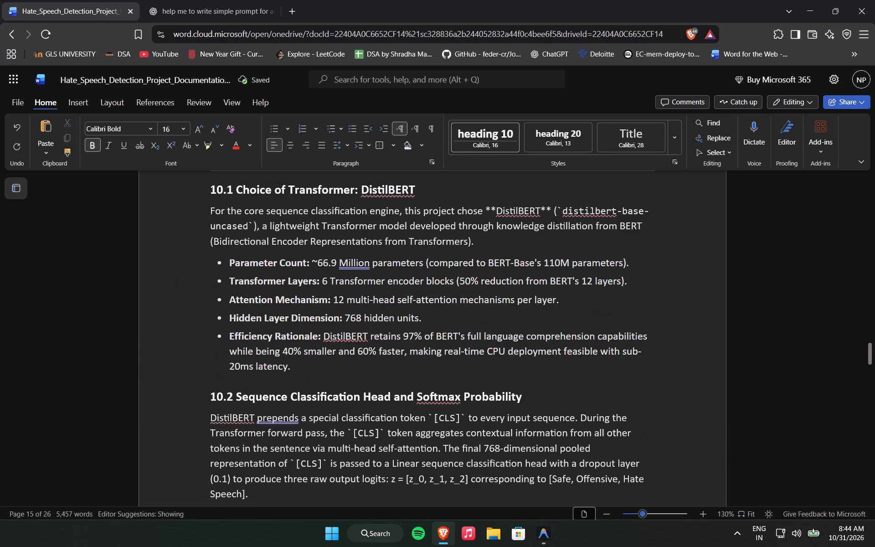
scroll(400, 331, down, 3)
scroll(402, 332, up, 2)
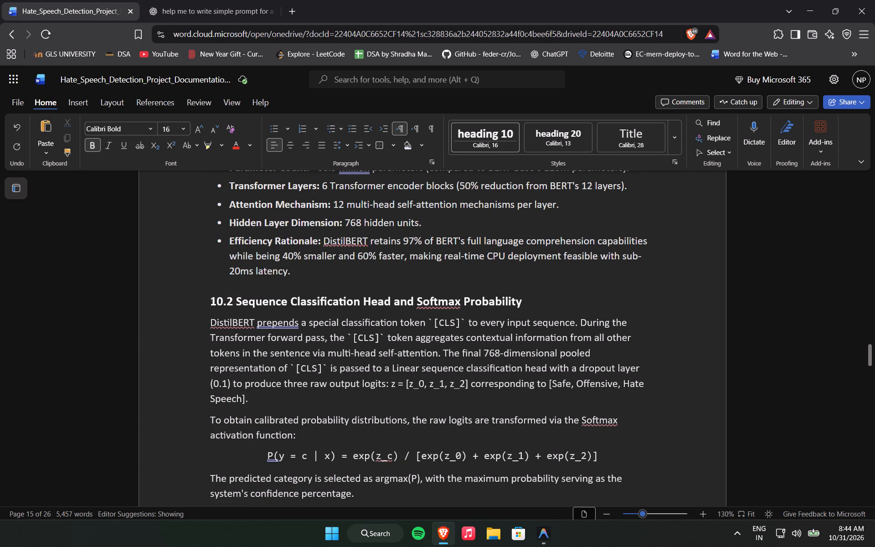
click(303, 457)
scroll(516, 459, down, 2)
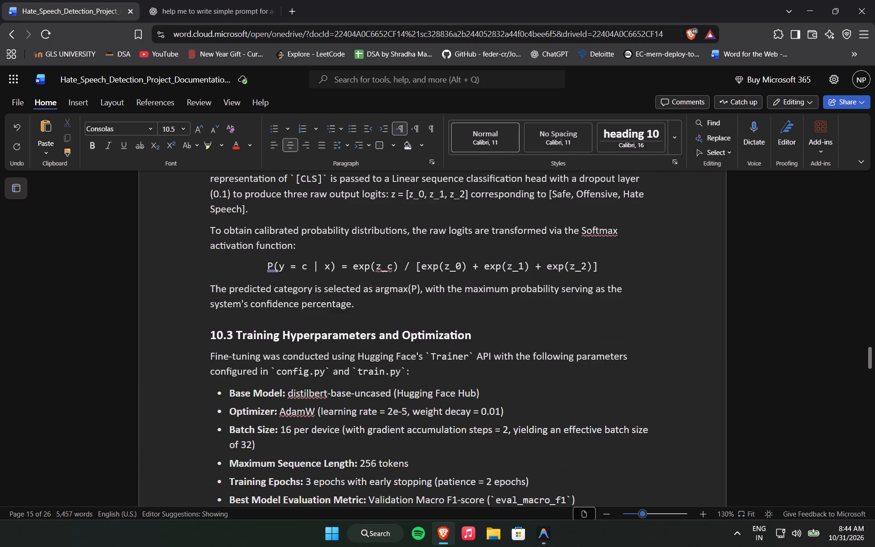
scroll(516, 459, down, 10)
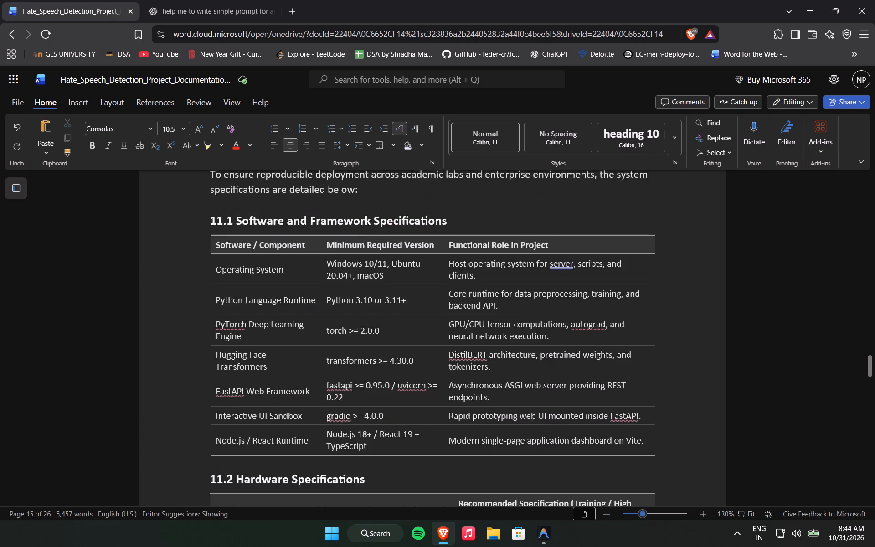
scroll(516, 459, down, 1)
click(214, 226)
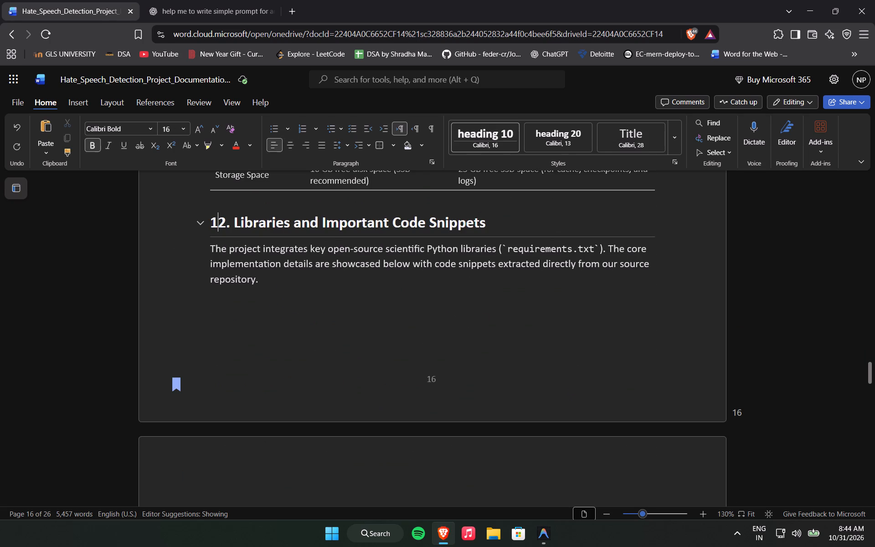
key(Left)
key(ctrl+Return)
Examine how section 12's code snippets fall across pages, up to the 13. Screenshots of Implementation heading.
scroll(371, 245, down, 7)
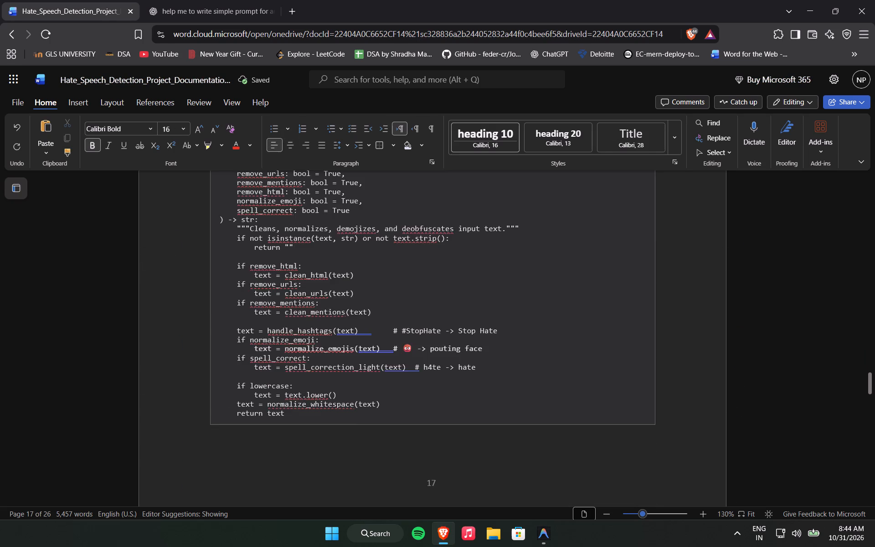
scroll(395, 268, up, 2)
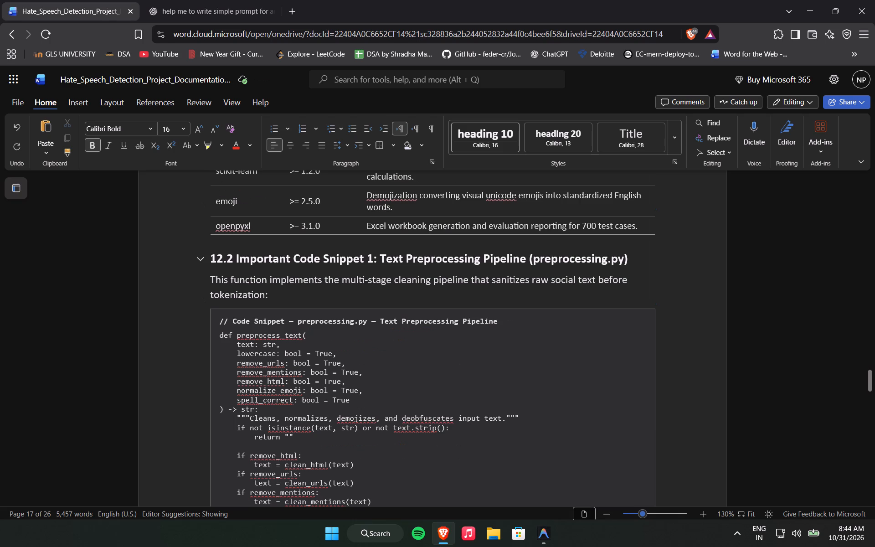
scroll(675, 265, down, 7)
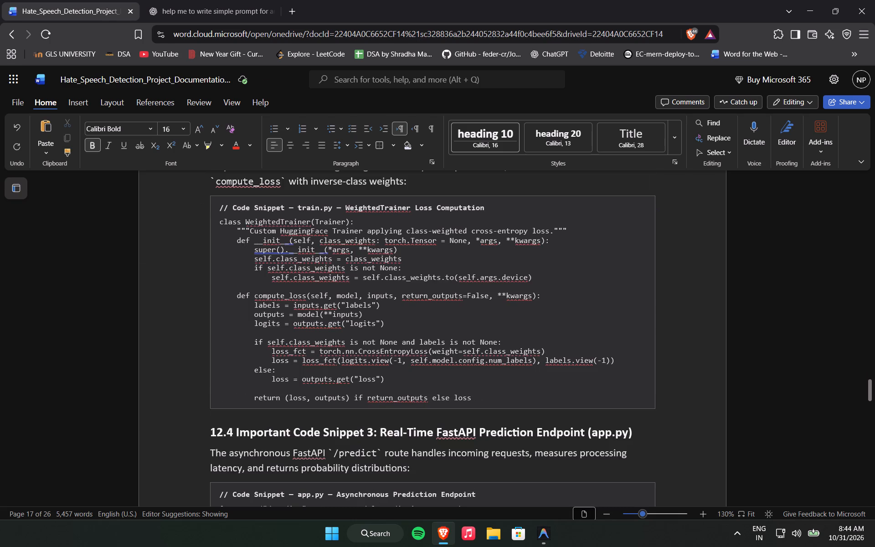
scroll(675, 265, up, 1)
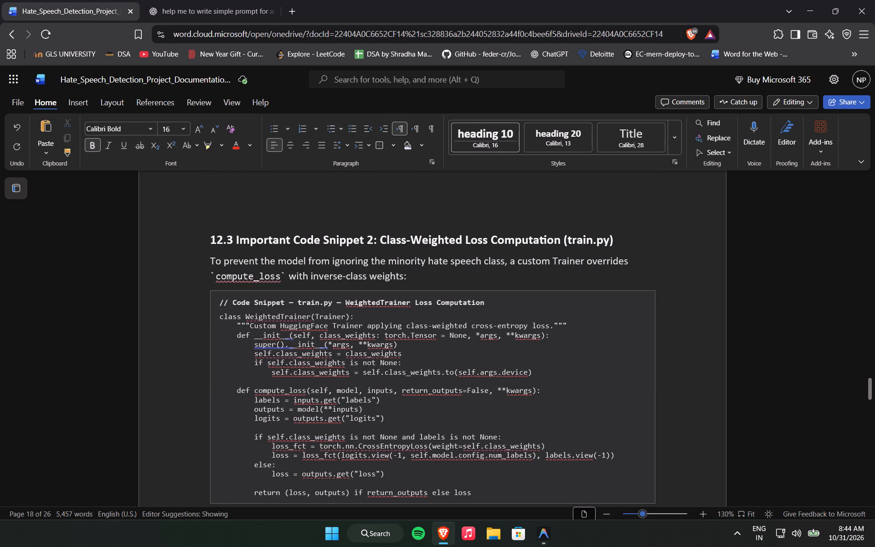
scroll(677, 265, down, 8)
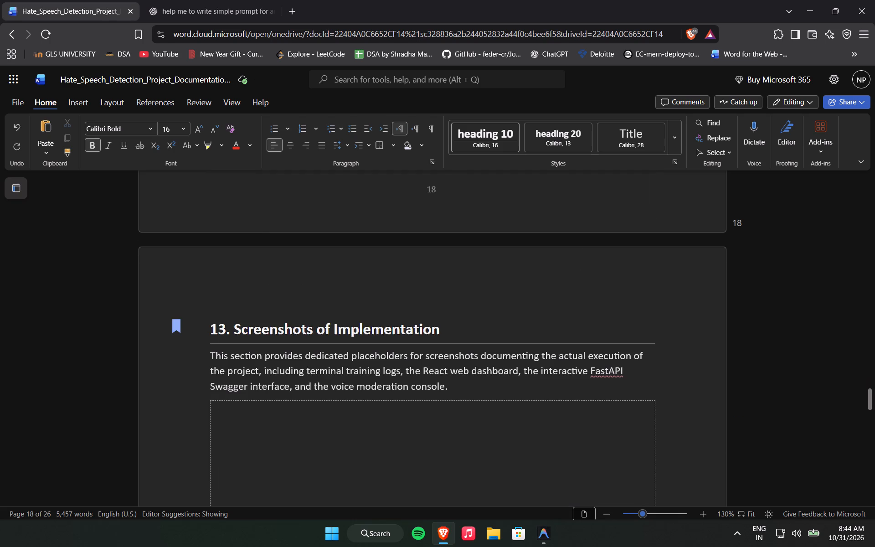
Examine the page layout from 13. Screenshots of Implementation through the start of 16. Conclusion and Future Scope.
scroll(677, 265, down, 6)
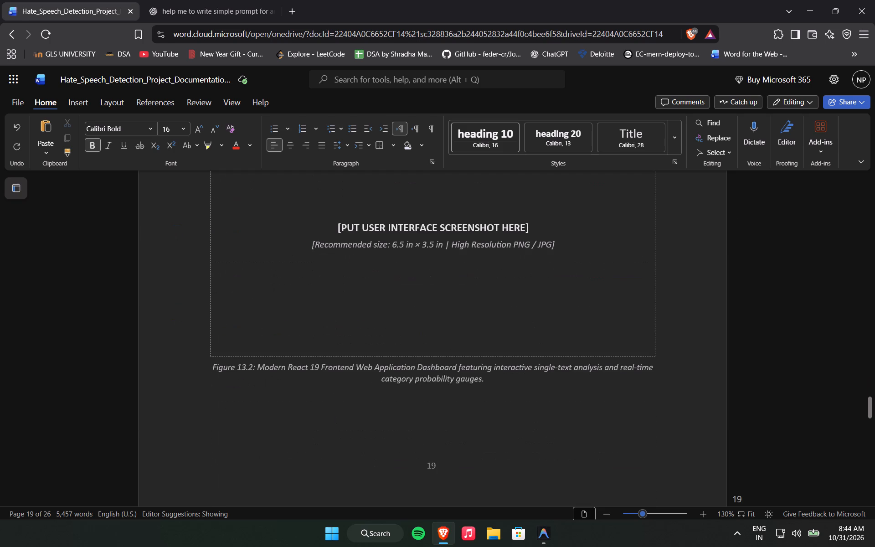
scroll(677, 265, down, 1)
scroll(677, 265, up, 3)
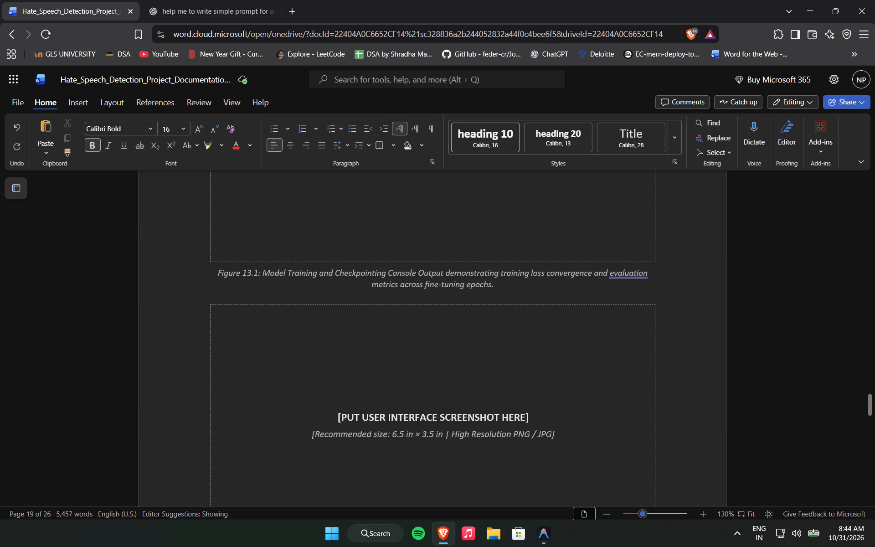
scroll(681, 265, down, 14)
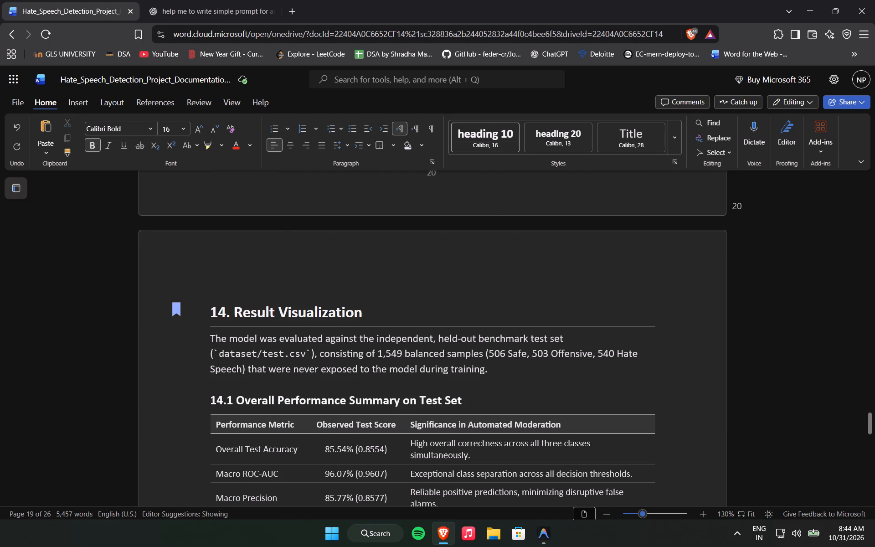
scroll(681, 265, down, 8)
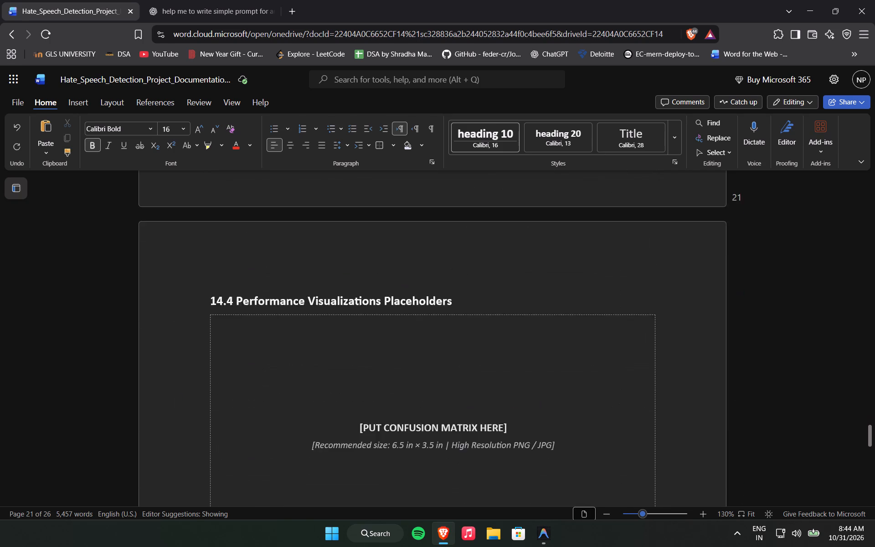
scroll(681, 265, down, 2)
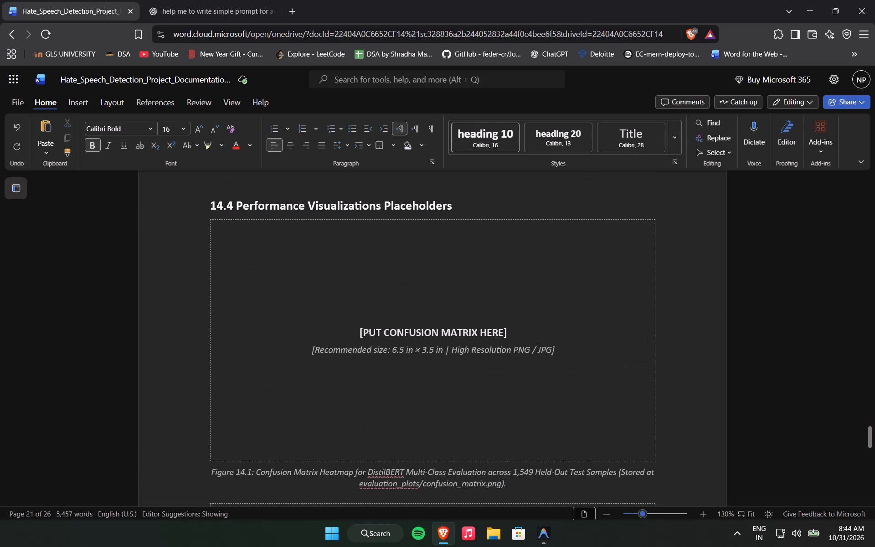
scroll(682, 265, down, 6)
scroll(682, 265, up, 4)
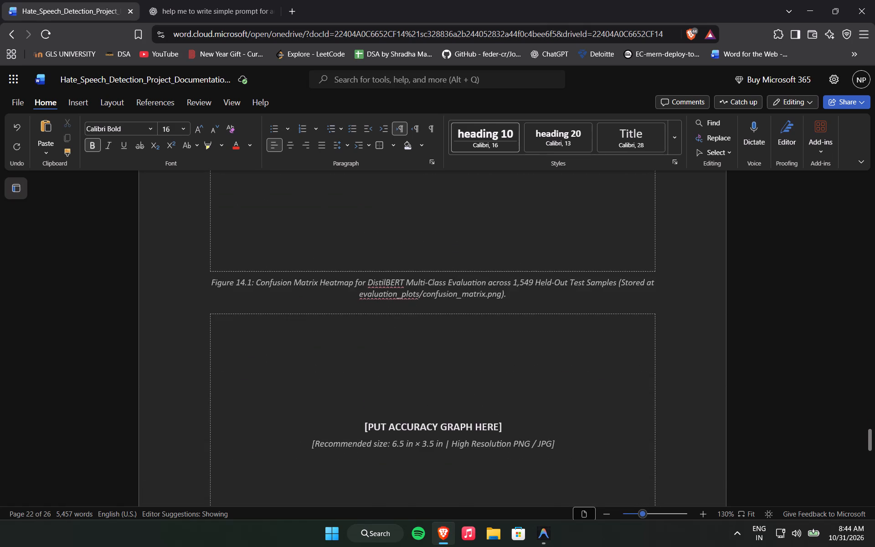
scroll(682, 265, down, 7)
scroll(682, 265, up, 1)
scroll(682, 265, down, 20)
scroll(682, 265, down, 7)
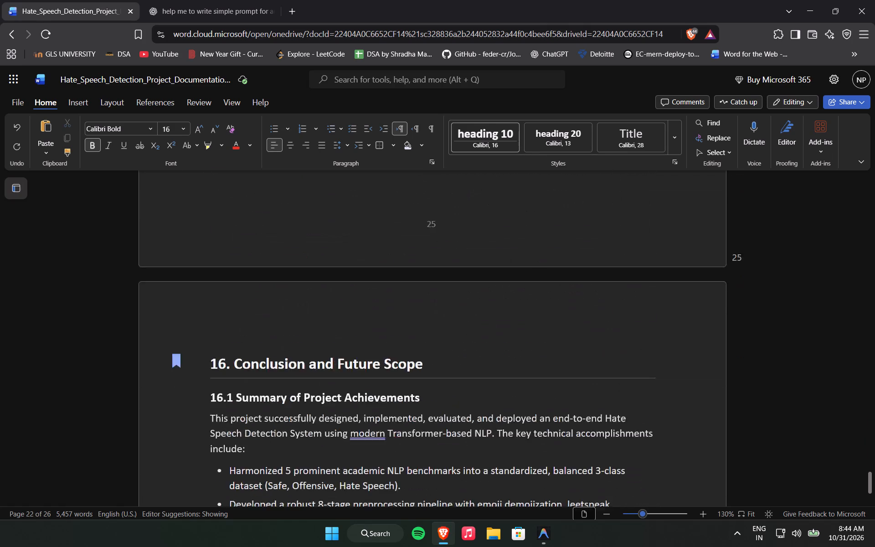
Insert a page break before the 16. Conclusion and Future Scope heading.
scroll(682, 265, down, 4)
scroll(682, 265, up, 4)
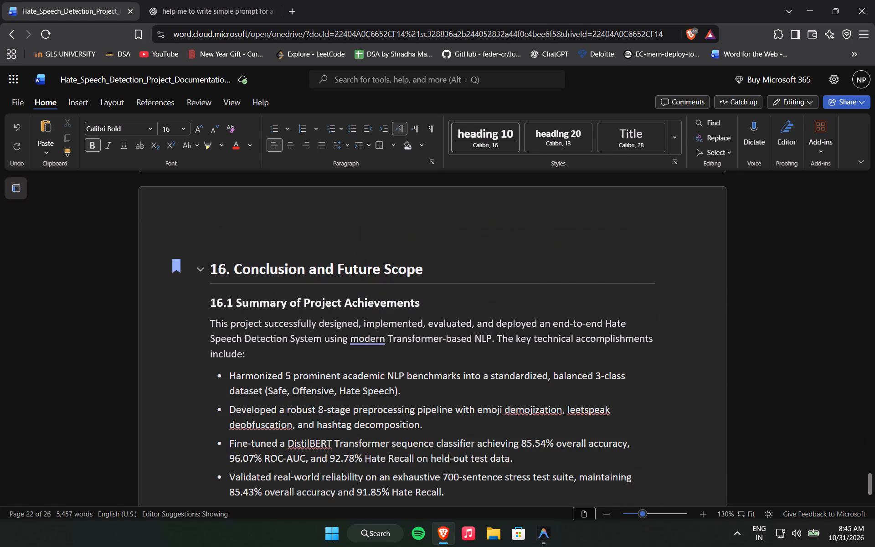
click(211, 270)
key(ctrl+Return)
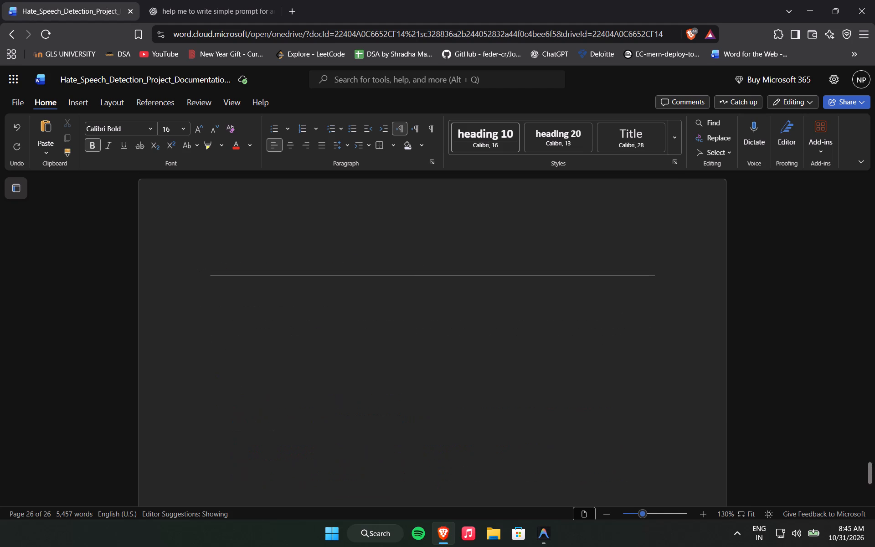
Examine the page layout of section 16 and the page just before its heading.
scroll(231, 305, down, 12)
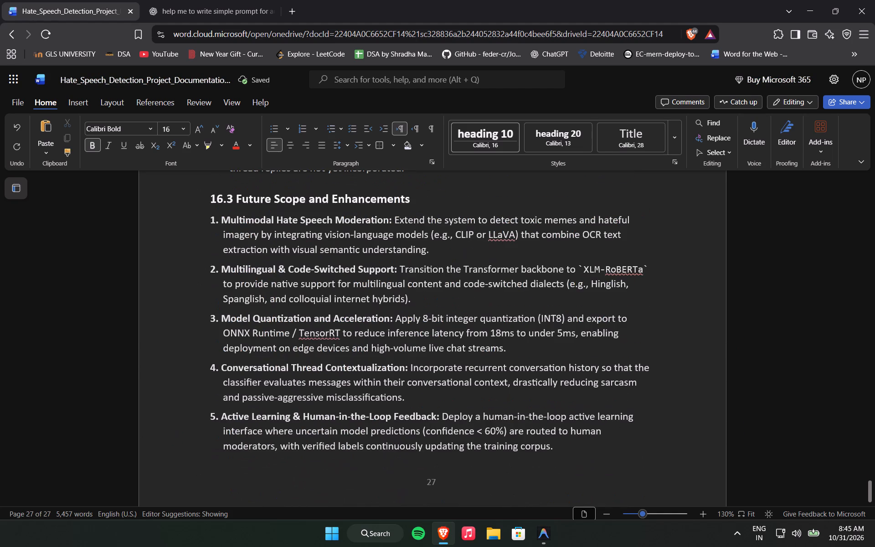
scroll(363, 332, up, 6)
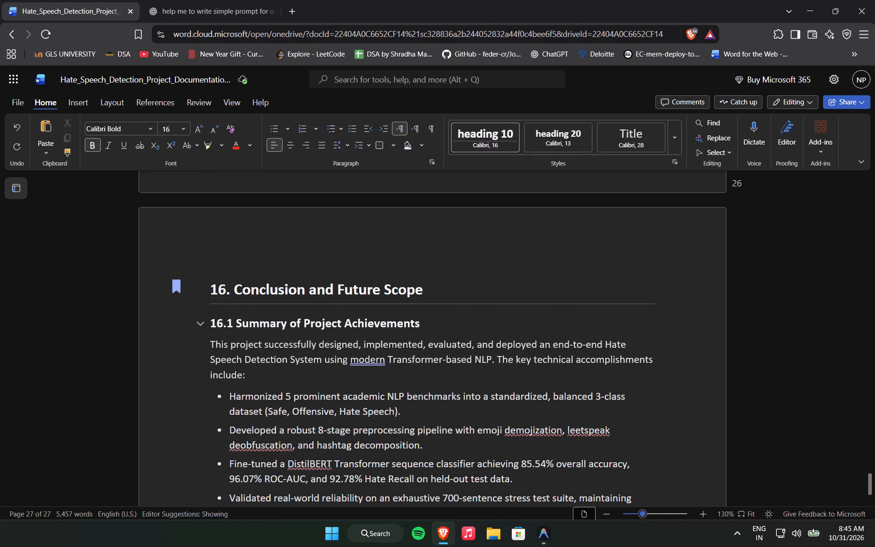
scroll(524, 351, down, 1)
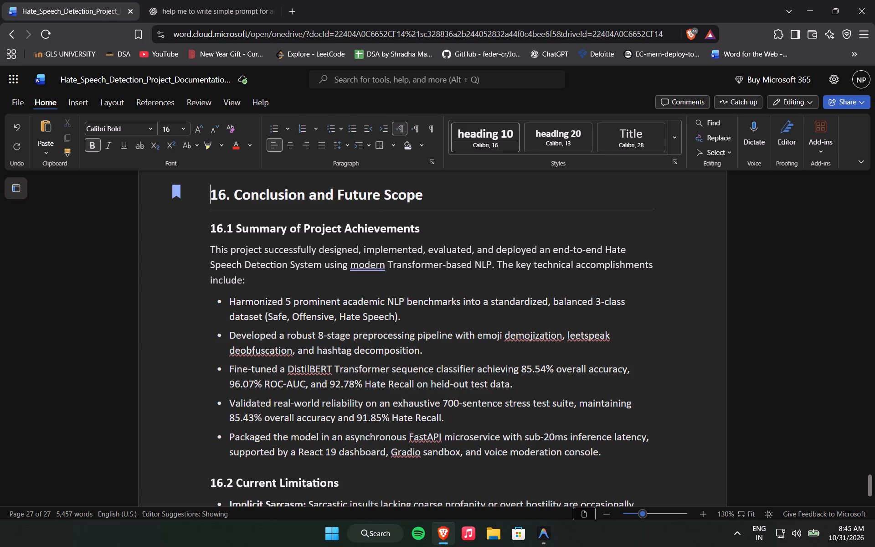
scroll(677, 261, down, 10)
scroll(677, 261, up, 7)
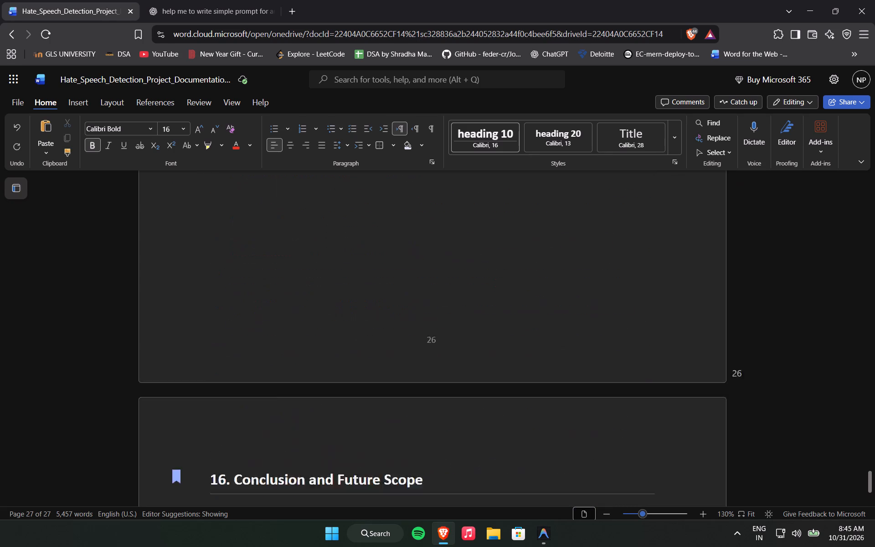
Examine the pages between the end of section 15 and the 16. Conclusion and Future Scope heading.
scroll(677, 261, up, 4)
scroll(677, 261, down, 1)
scroll(677, 261, up, 18)
scroll(692, 325, down, 8)
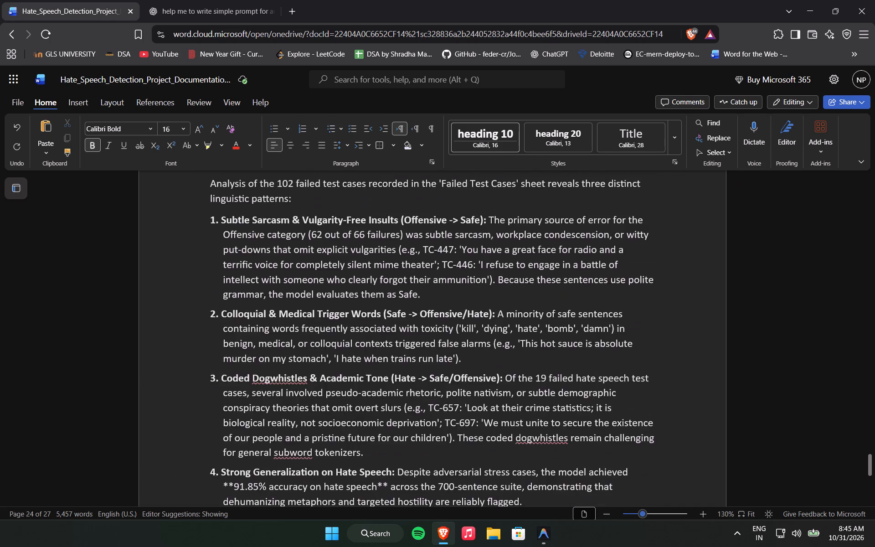
scroll(692, 325, down, 4)
scroll(692, 325, up, 3)
scroll(692, 325, down, 6)
scroll(560, 337, up, 3)
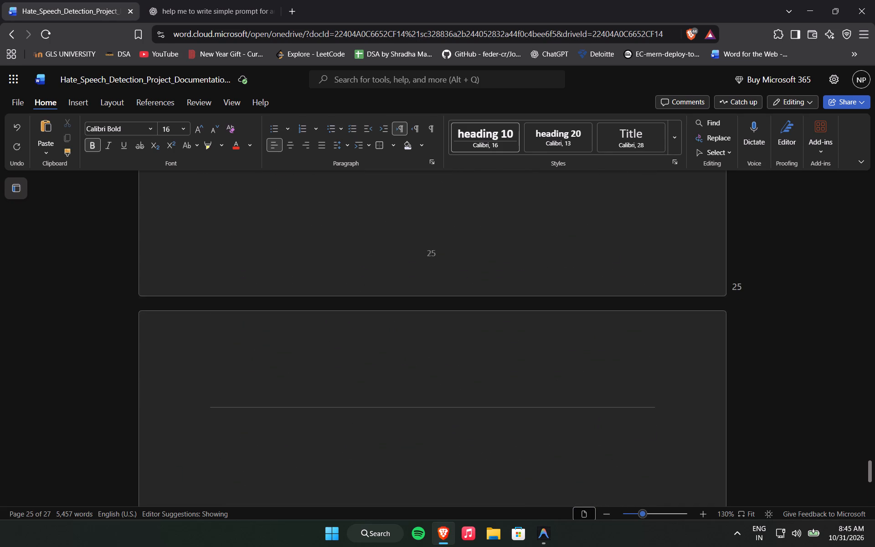
scroll(560, 337, up, 3)
scroll(560, 337, down, 11)
scroll(560, 337, up, 1)
scroll(560, 337, down, 1)
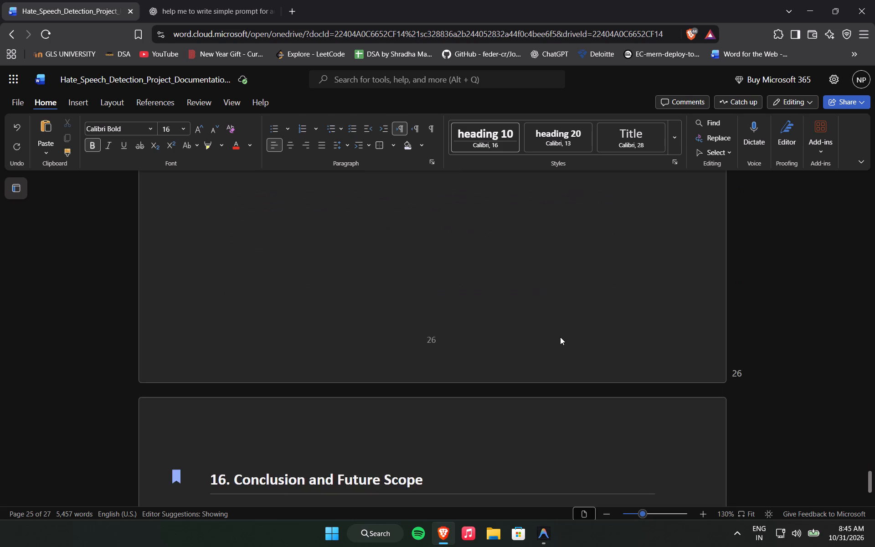
scroll(560, 337, down, 2)
scroll(560, 337, up, 13)
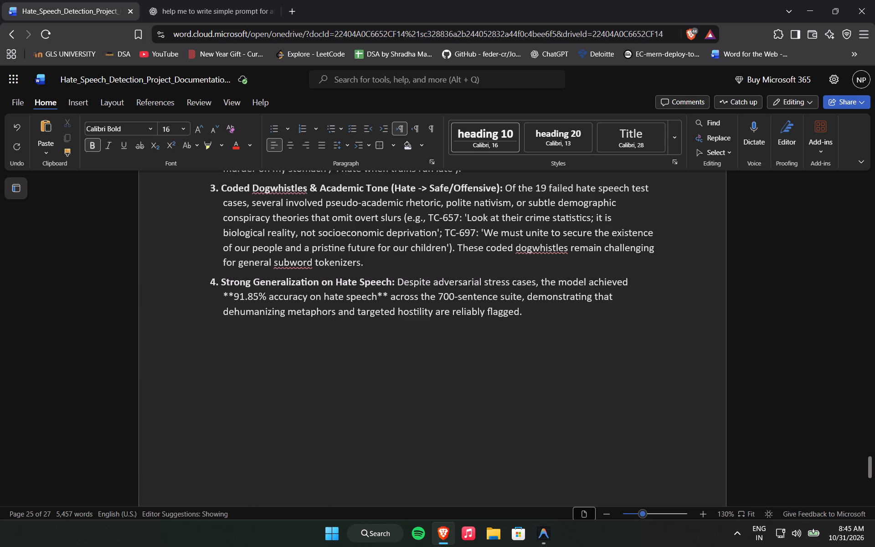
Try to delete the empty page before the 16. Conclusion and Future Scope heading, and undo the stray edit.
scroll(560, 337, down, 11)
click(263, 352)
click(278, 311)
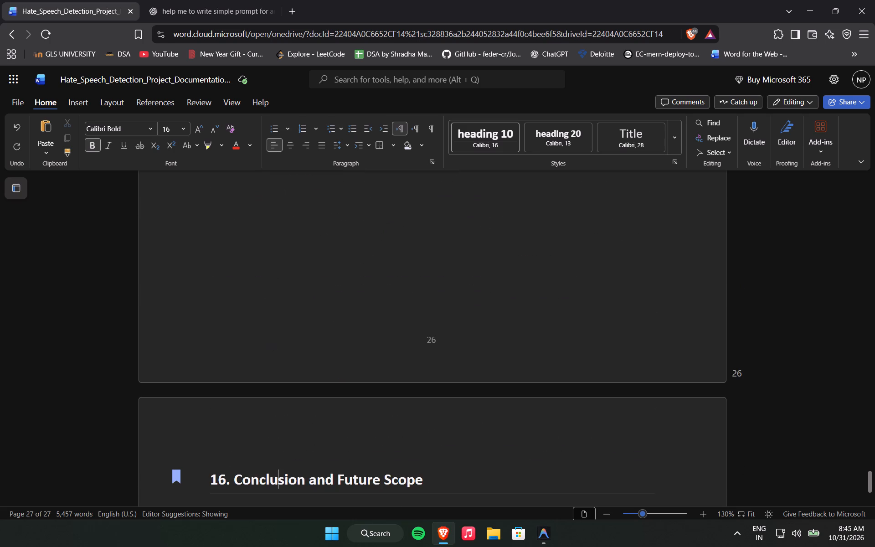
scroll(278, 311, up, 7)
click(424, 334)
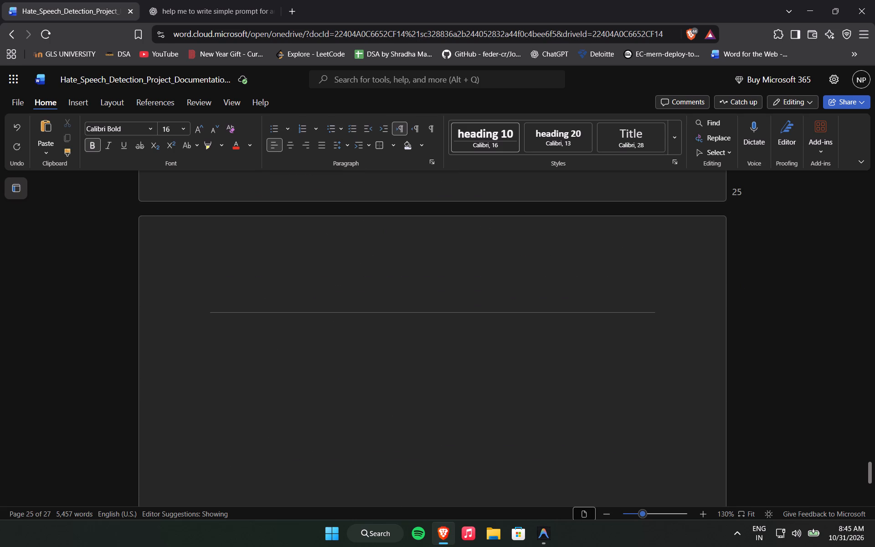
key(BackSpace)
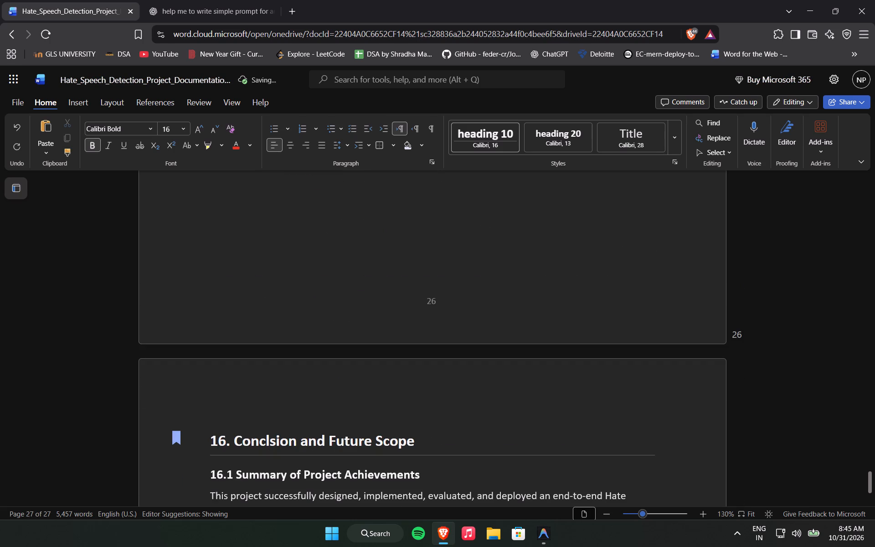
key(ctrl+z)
Remove the blank page and empty line directly before the 16. Conclusion and Future Scope heading.
key(Left)
key(Left)
key(Left)
key(Left)
key(Left)
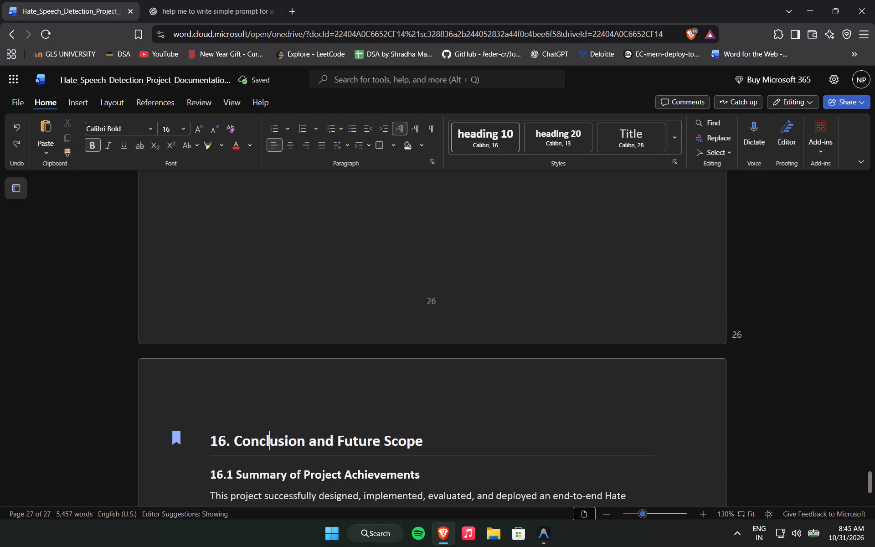
key(Left)
key(Left)
key(Left)
key(Left)
key(Left)
key(BackSpace)
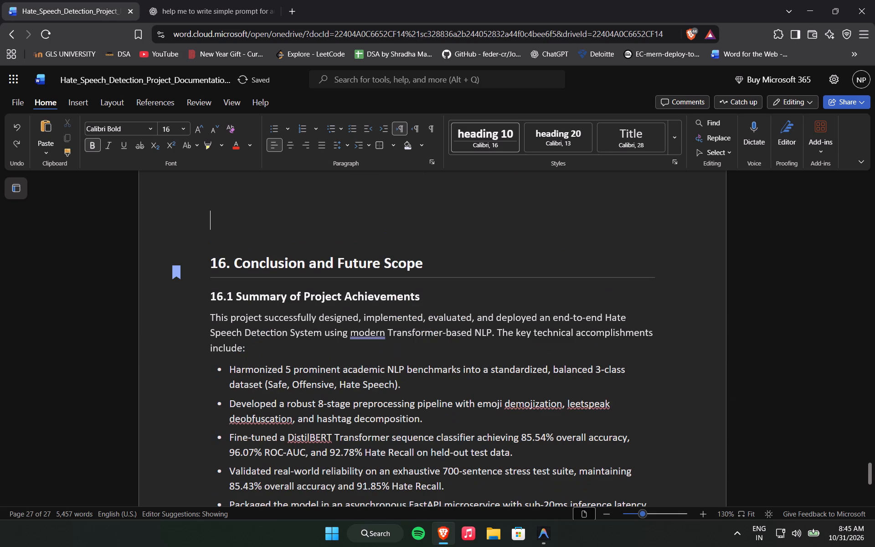
key(Down)
key(BackSpace)
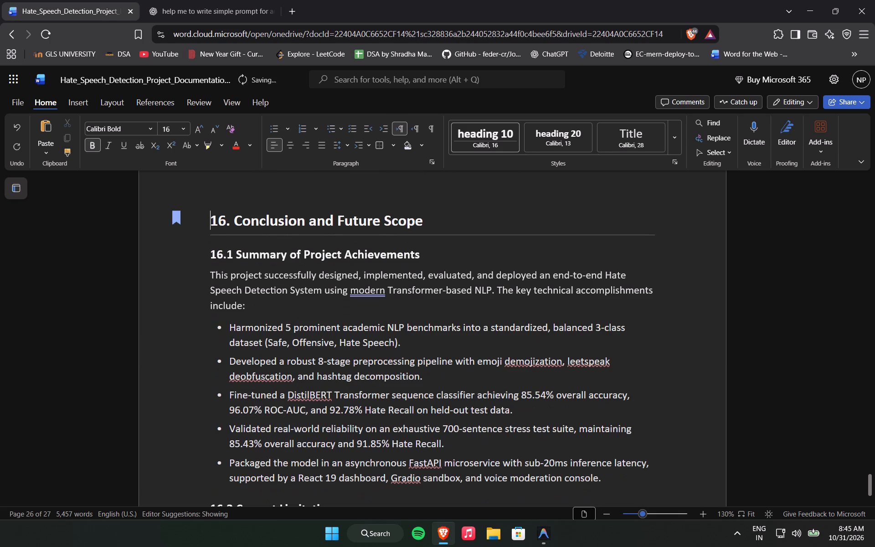
Check the page layout from the end of section 15 through the last page of the document.
scroll(418, 185, up, 3)
scroll(446, 260, up, 1)
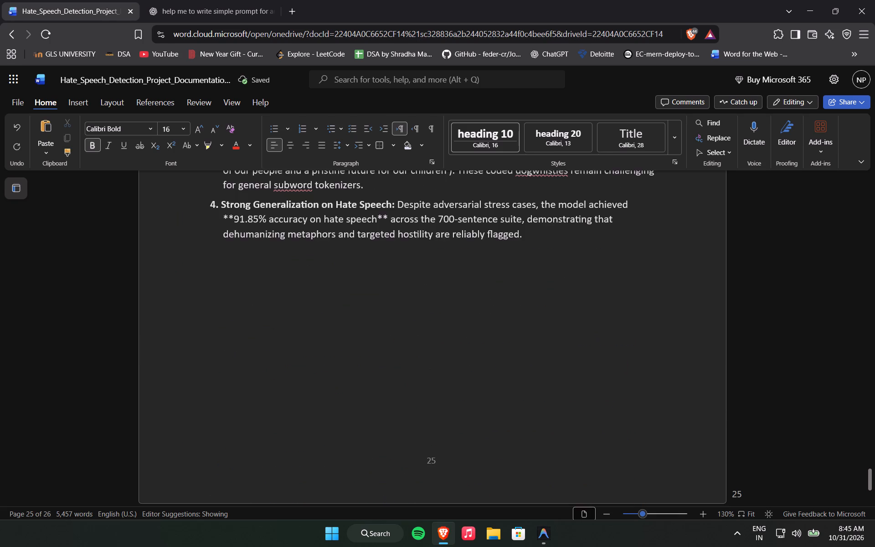
scroll(446, 260, up, 1)
scroll(458, 267, down, 8)
scroll(459, 273, up, 1)
scroll(459, 273, down, 11)
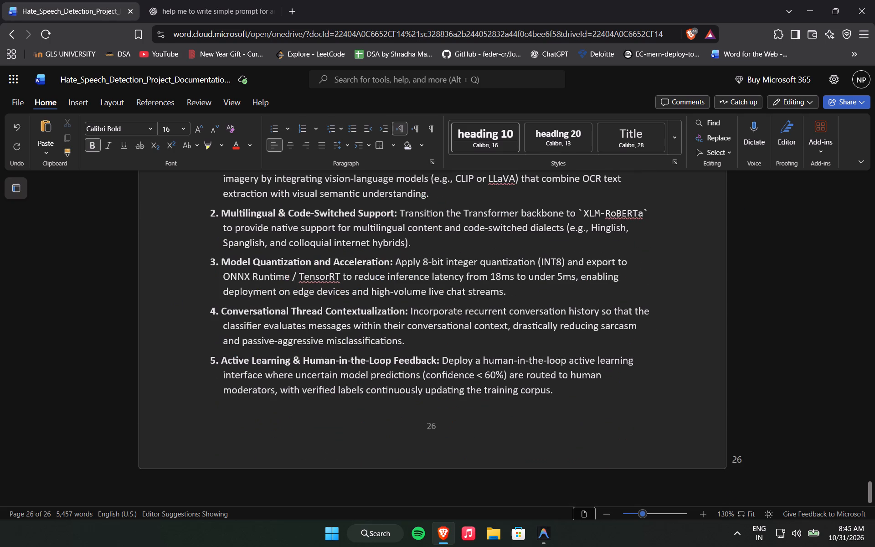
Review the page layout backwards from section 16 to the beginning of the document.
click(802, 308)
scroll(783, 312, up, 20)
scroll(783, 312, up, 11)
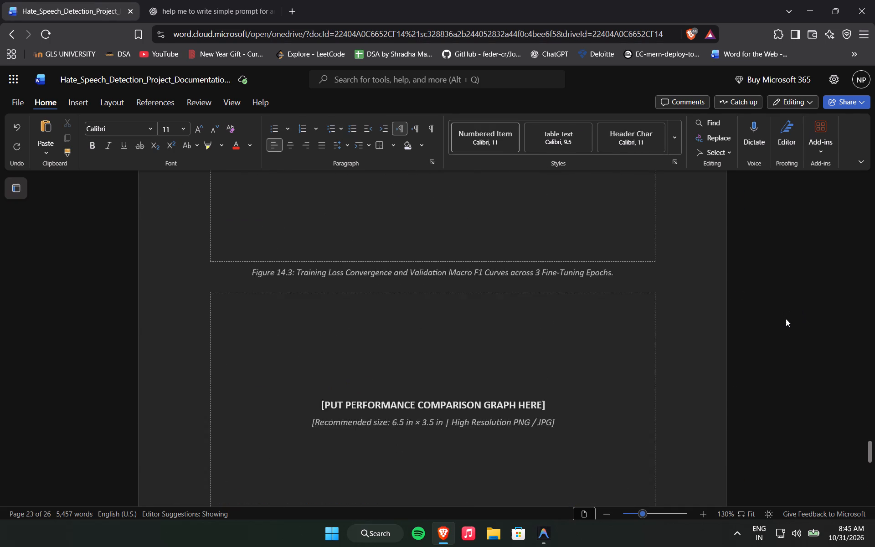
scroll(786, 319, up, 19)
scroll(785, 319, down, 1)
scroll(785, 319, up, 20)
scroll(785, 319, up, 1)
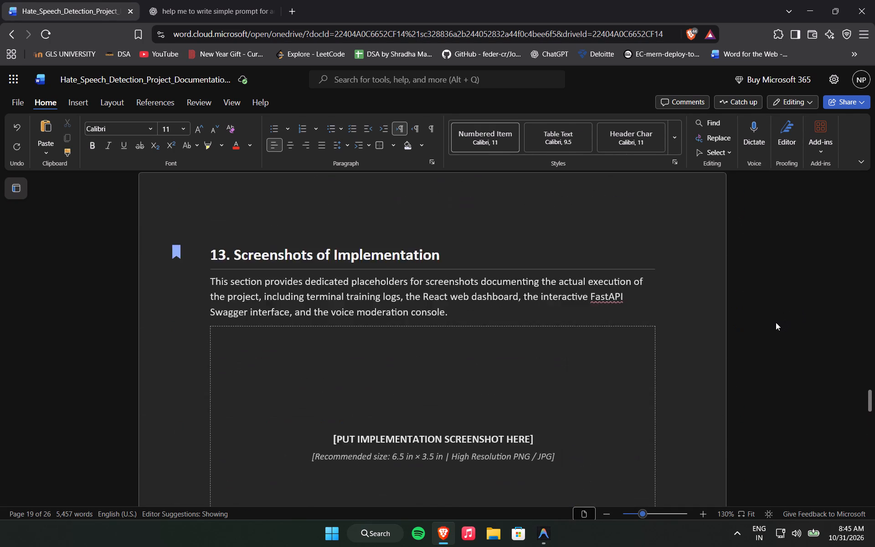
scroll(776, 322, up, 20)
scroll(776, 322, up, 16)
scroll(767, 328, down, 1)
scroll(766, 328, up, 6)
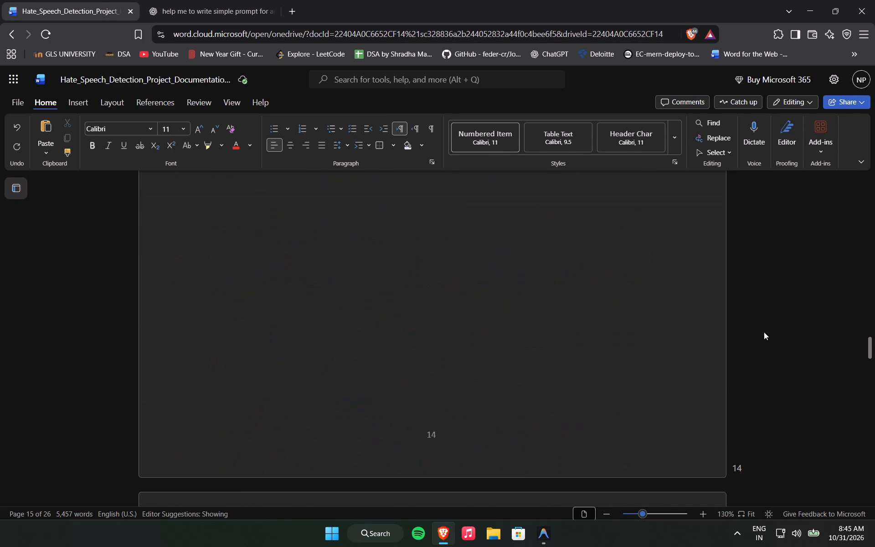
scroll(764, 332, up, 17)
scroll(758, 337, down, 1)
scroll(757, 337, up, 12)
scroll(753, 341, down, 1)
scroll(752, 341, up, 12)
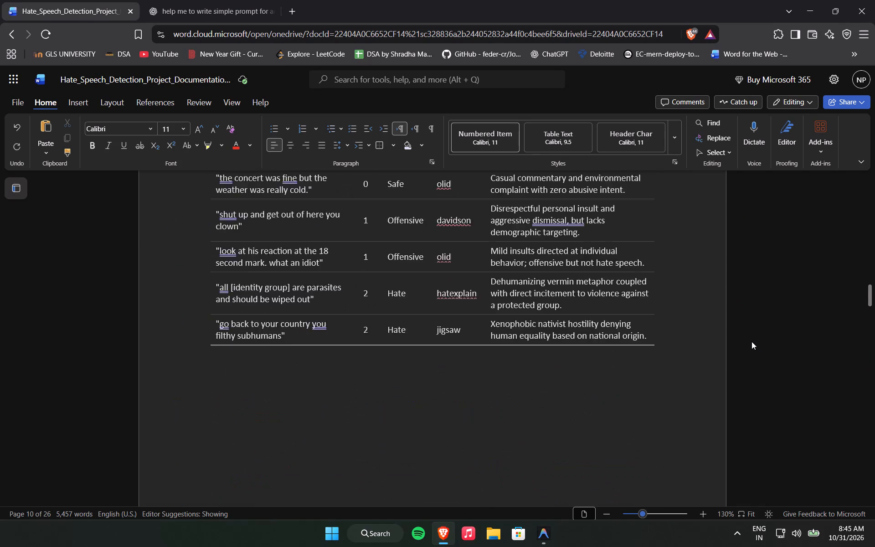
scroll(751, 341, up, 20)
scroll(751, 341, down, 9)
scroll(749, 351, up, 1)
scroll(749, 351, down, 5)
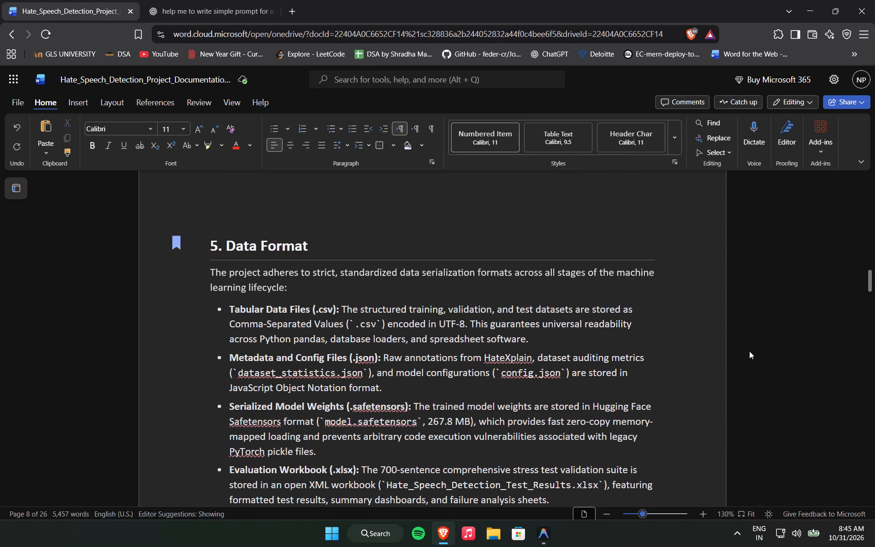
scroll(749, 351, up, 5)
drag(874, 278, 874, 191)
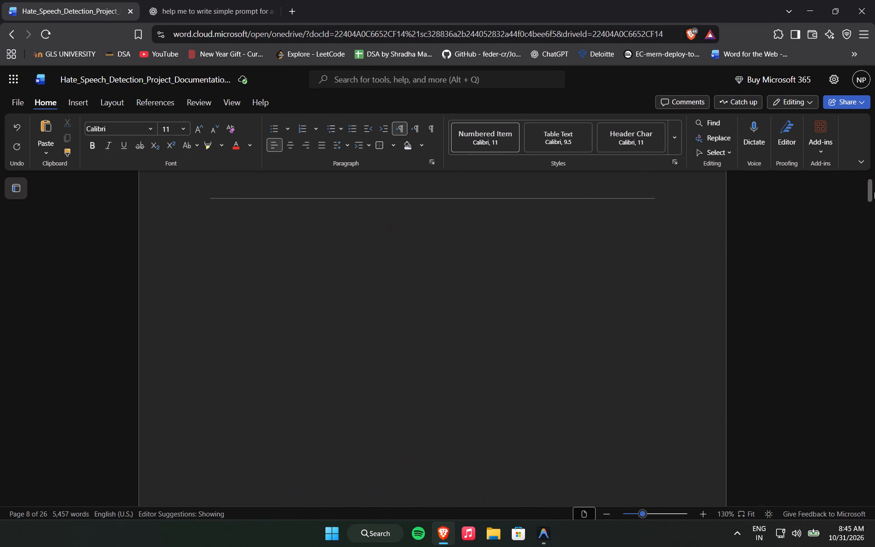
drag(874, 191, 874, 144)
Examine the page layout from the document's first page through the table of contents and past section 1.3.
scroll(768, 248, down, 2)
scroll(730, 269, down, 6)
scroll(730, 269, up, 5)
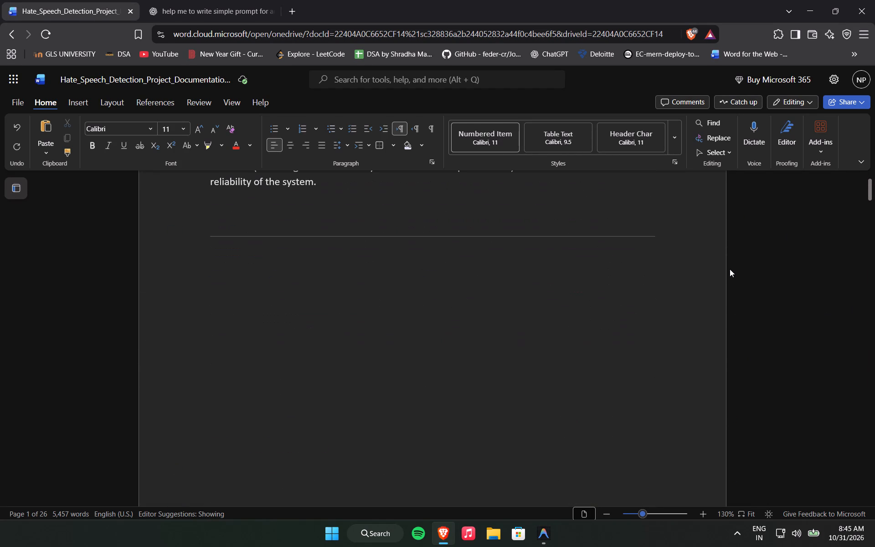
scroll(730, 269, down, 5)
scroll(730, 269, up, 2)
scroll(730, 269, down, 7)
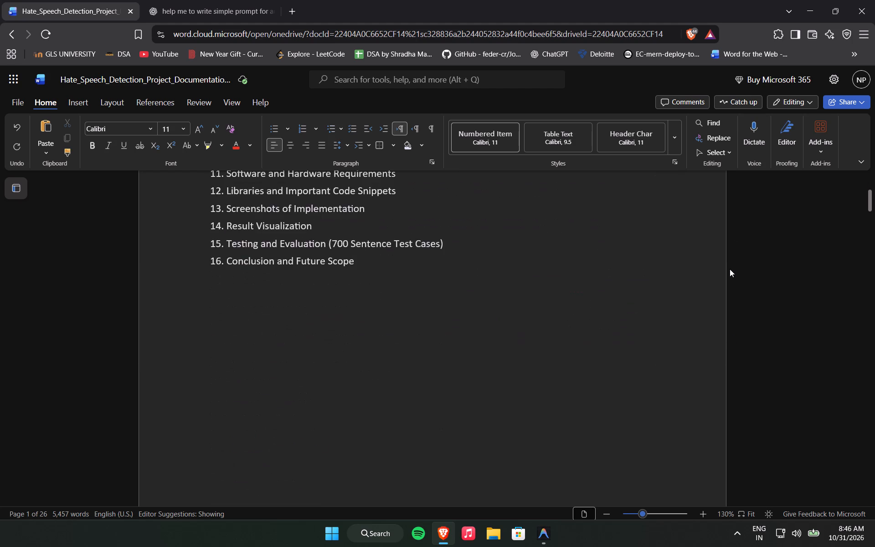
scroll(730, 269, down, 11)
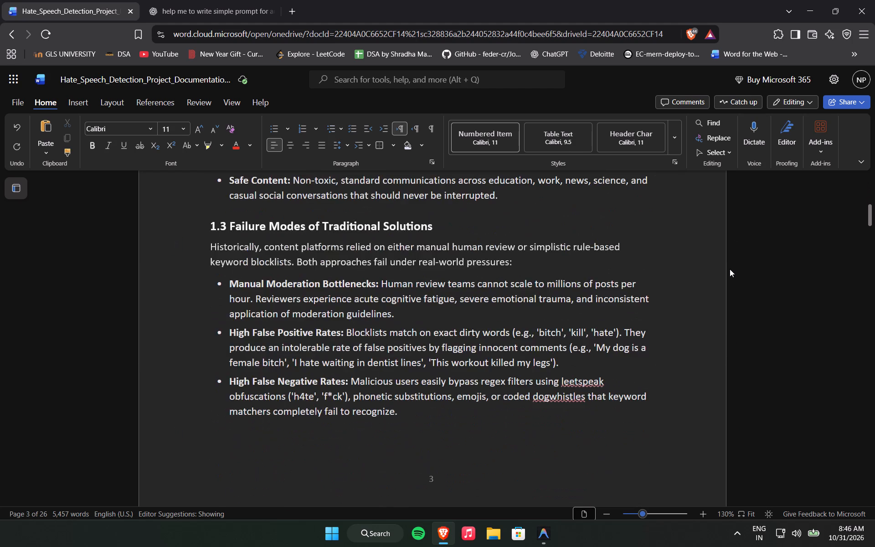
scroll(730, 269, down, 18)
Check the agent's progress on the voice-to-text task in Antigravity IDE, and return to the Word document in the browser.
click(551, 542)
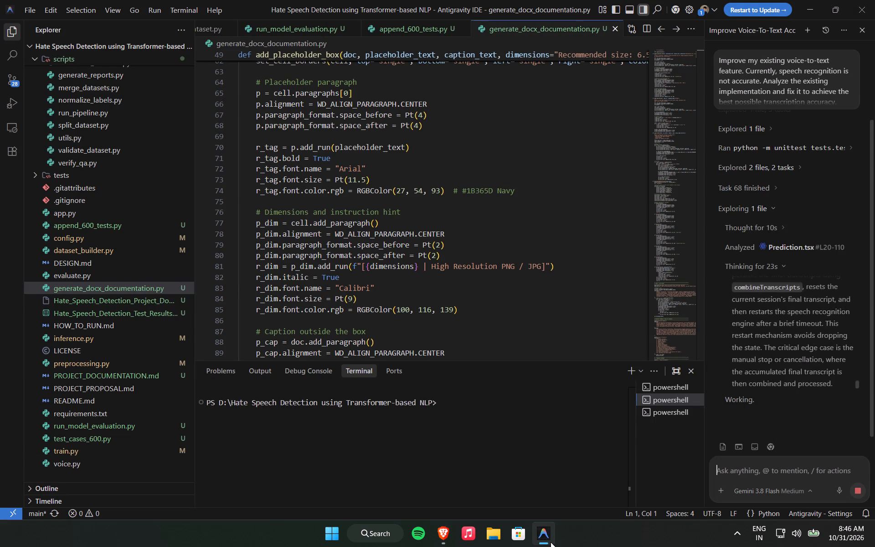
click(551, 542)
Examine the document from page 5 to section 7, including the system architecture diagram placeholder.
scroll(582, 382, down, 9)
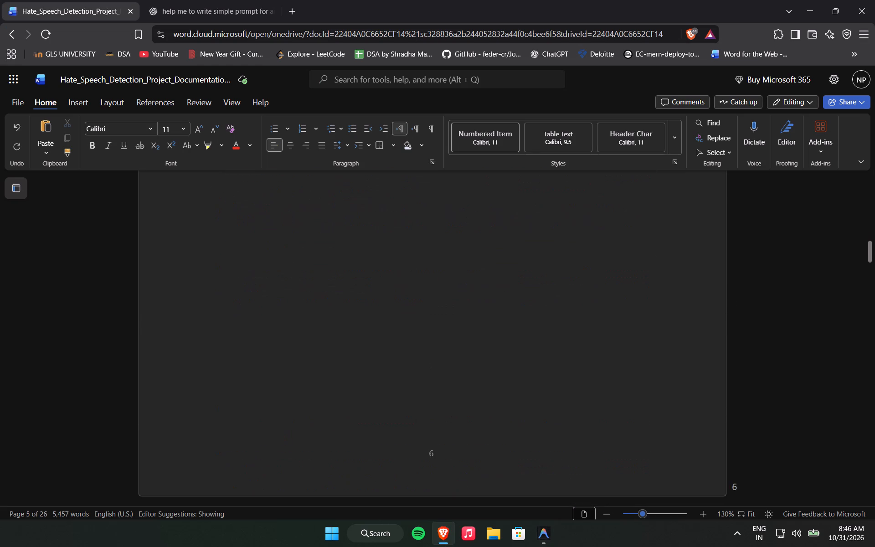
scroll(582, 382, down, 12)
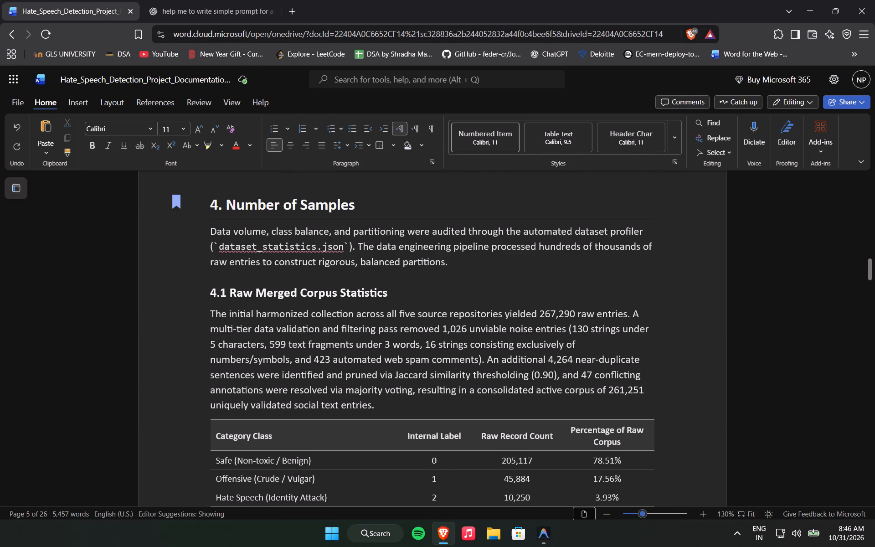
scroll(582, 382, down, 12)
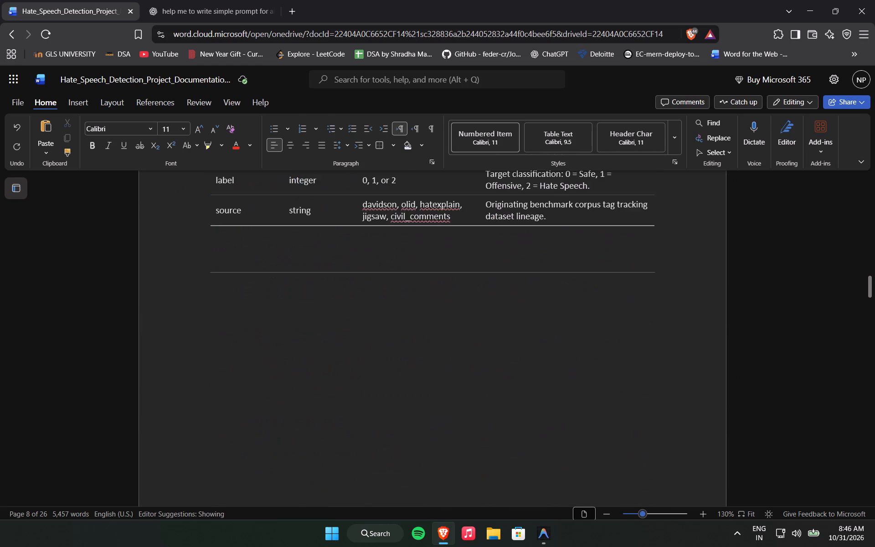
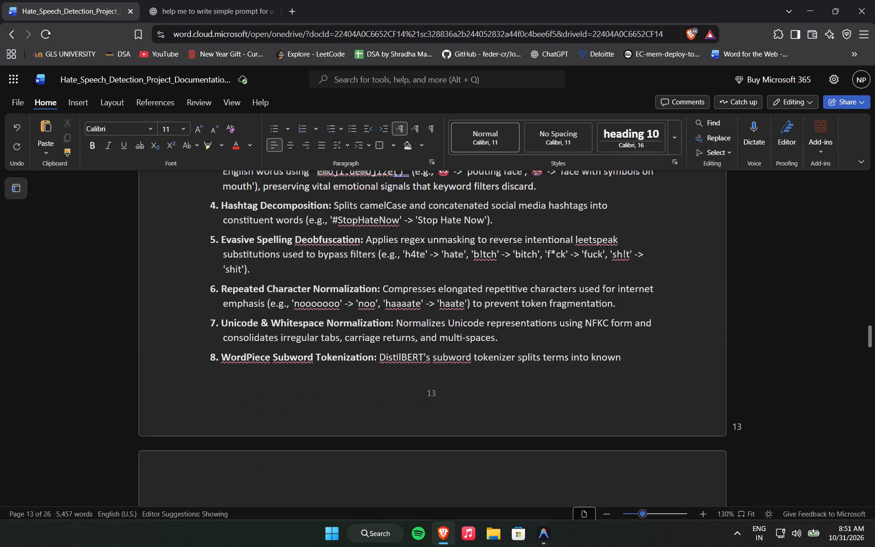
scroll(654, 356, down, 17)
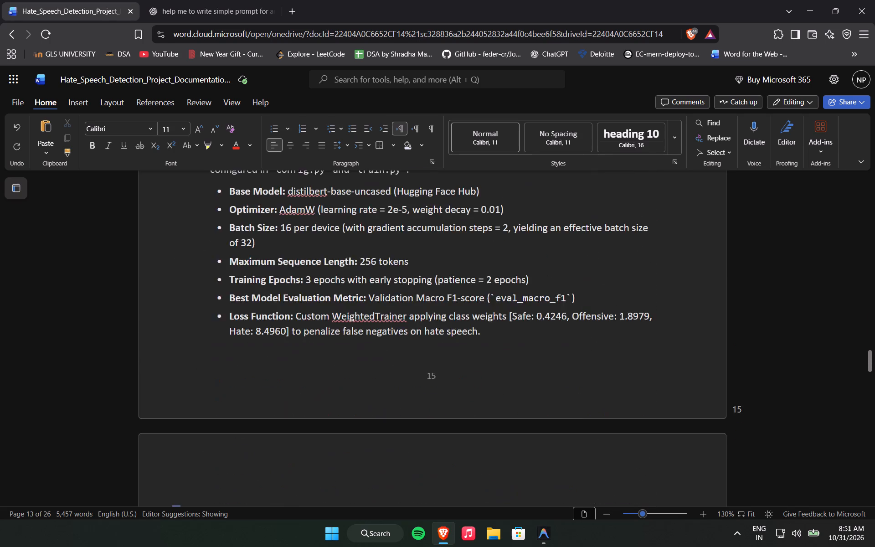
scroll(654, 356, down, 12)
scroll(654, 356, up, 1)
scroll(654, 356, down, 1)
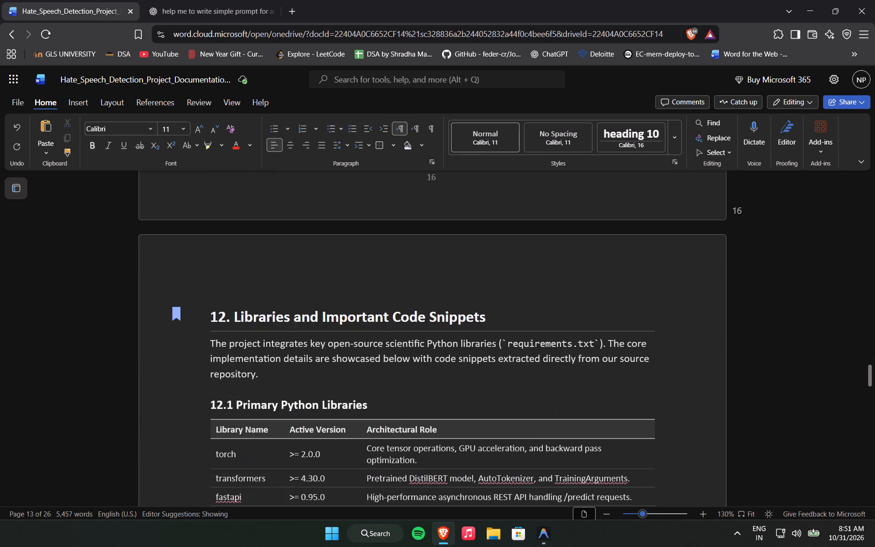
scroll(654, 356, down, 20)
scroll(654, 356, down, 2)
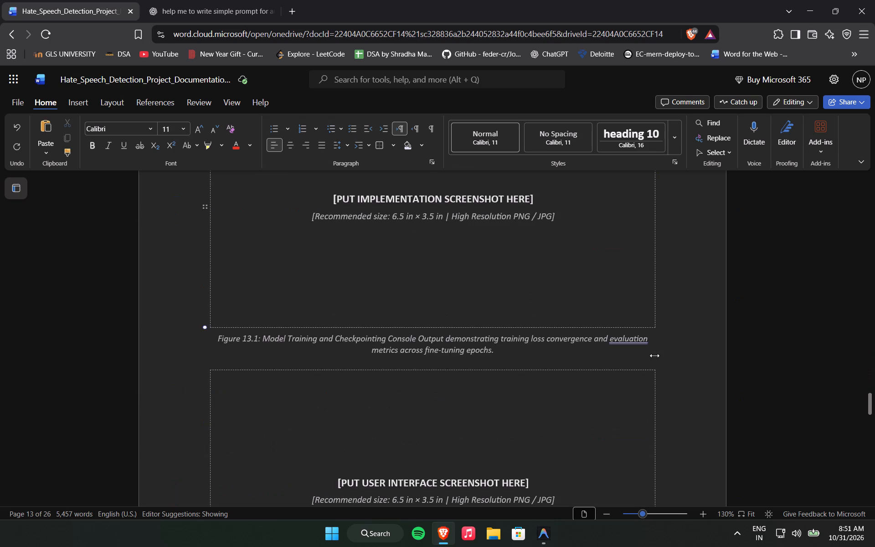
scroll(654, 356, up, 3)
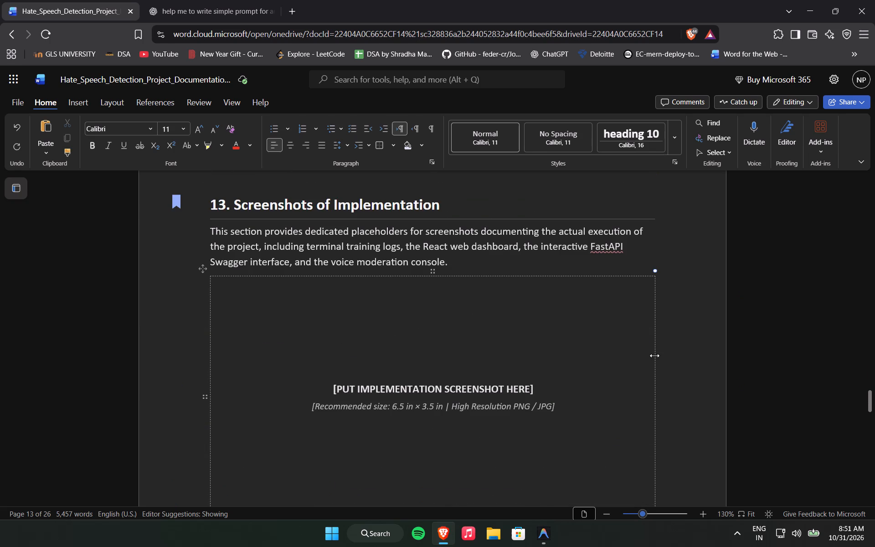
Examine the four screenshot placeholders and their captions, Figures 13.1 to 13.4, in section 13, Screenshots of Implementation.
ctrl+scroll(654, 356, down, 1)
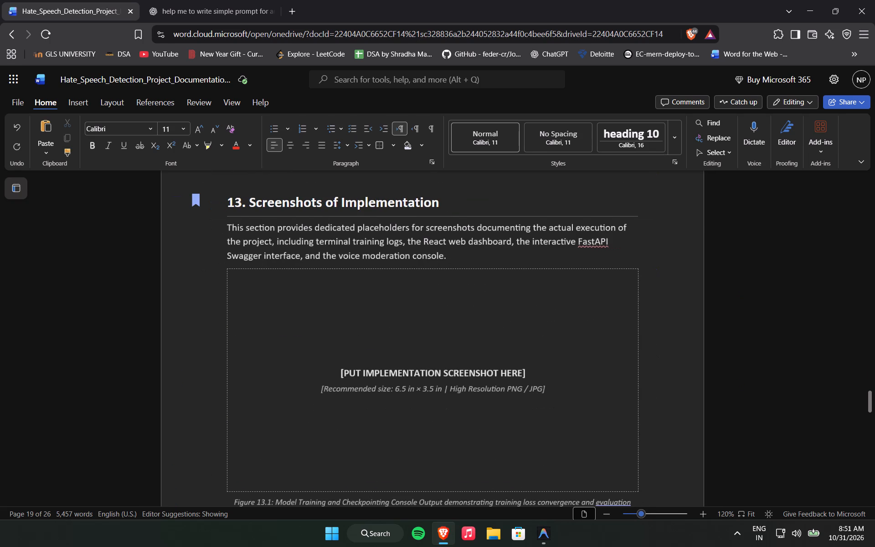
scroll(654, 356, down, 4)
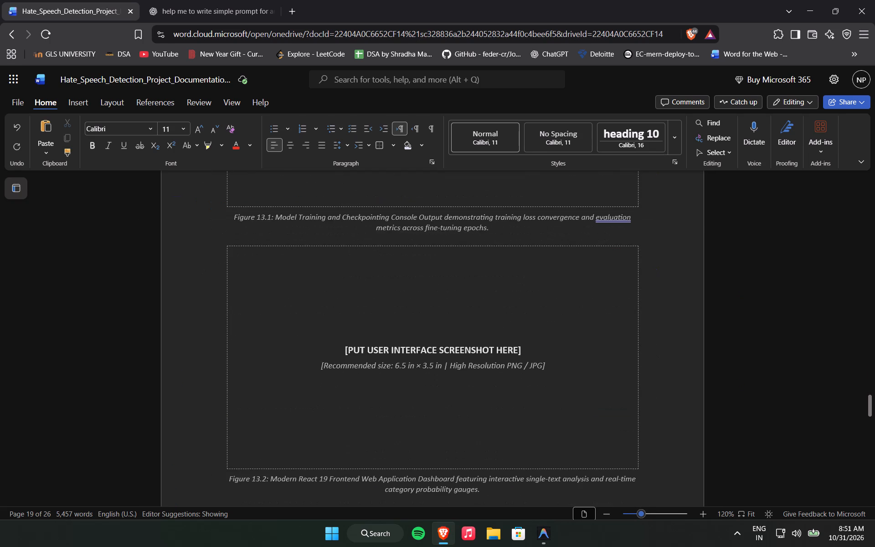
scroll(654, 356, down, 8)
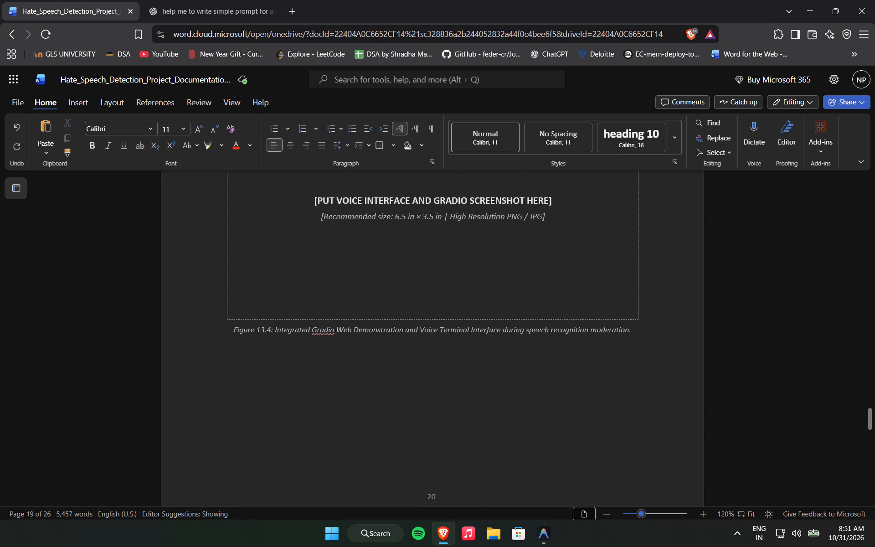
scroll(654, 356, up, 13)
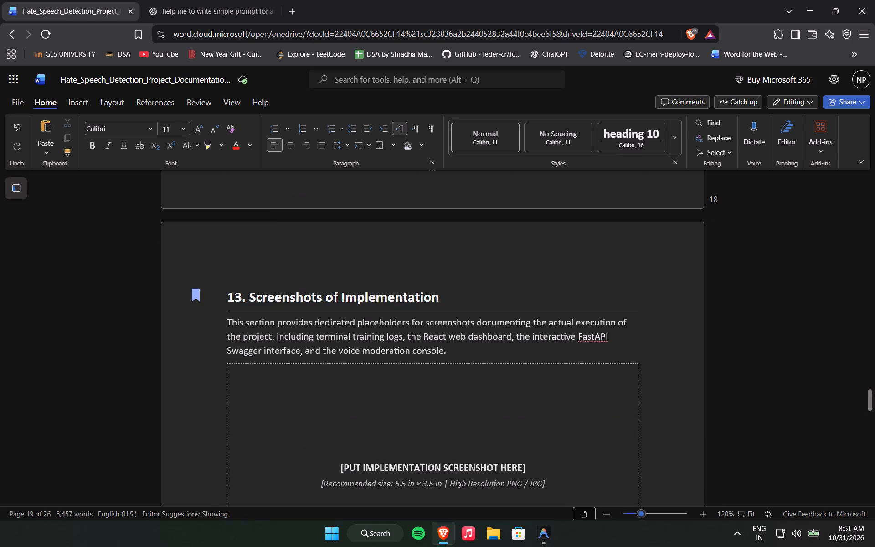
scroll(654, 356, down, 2)
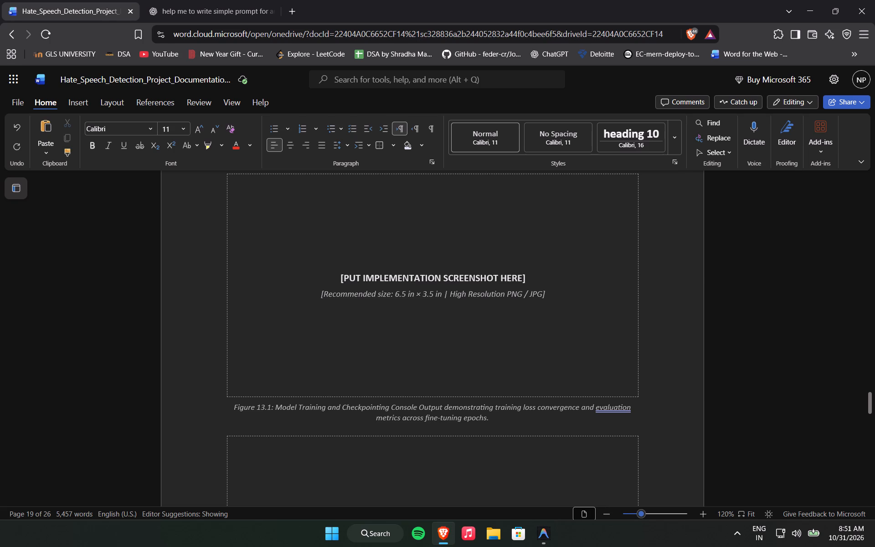
scroll(749, 299, up, 2)
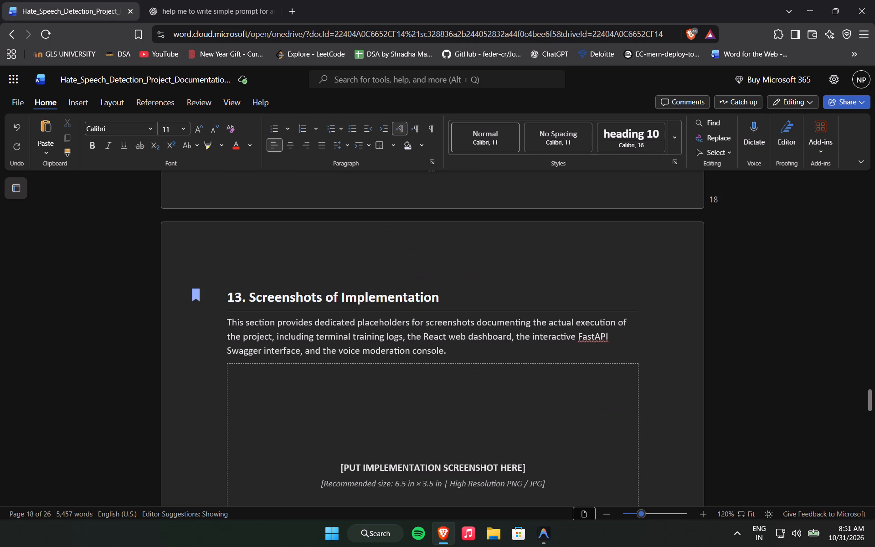
click(417, 329)
scroll(474, 328, down, 3)
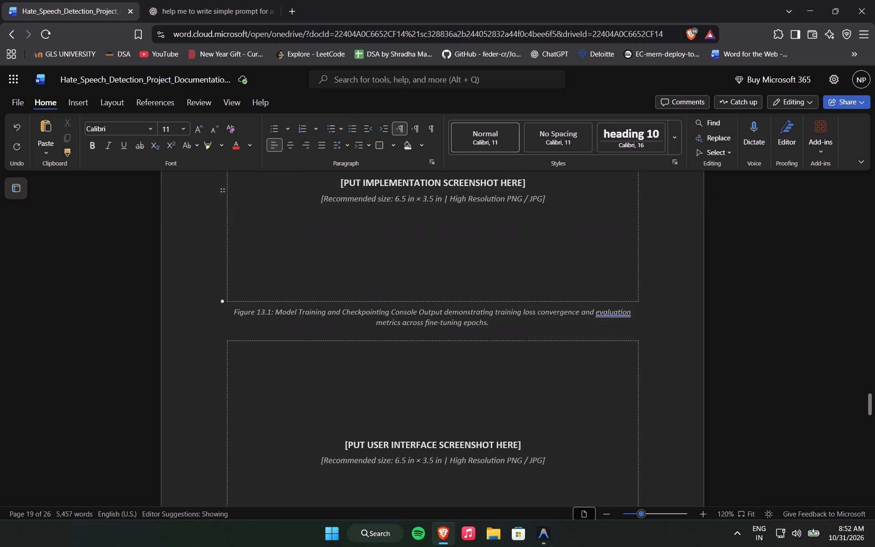
scroll(474, 328, down, 3)
scroll(474, 328, up, 1)
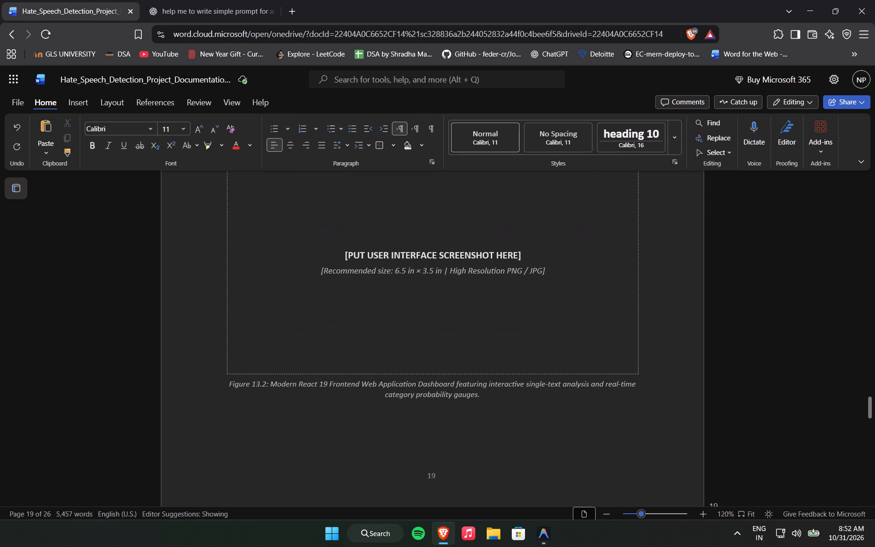
scroll(498, 334, down, 4)
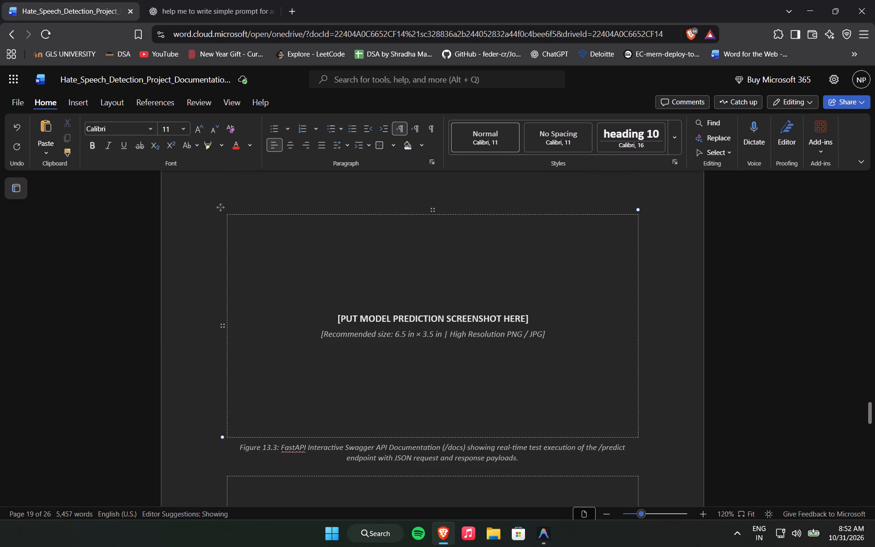
click(466, 338)
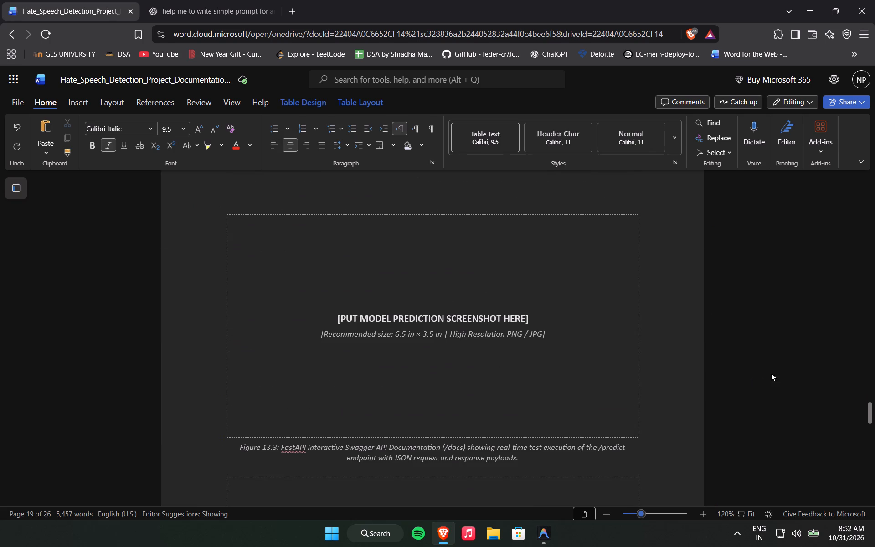
click(798, 373)
scroll(680, 368, down, 3)
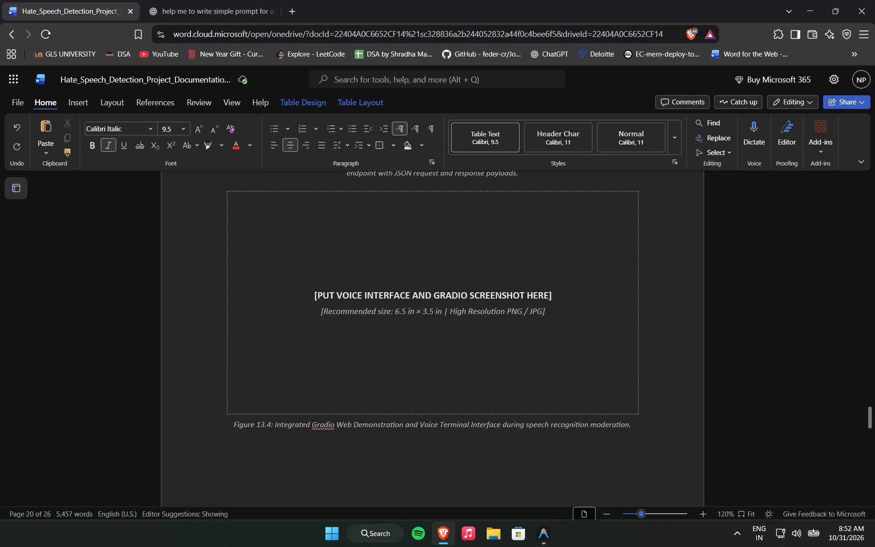
Examine section 14, Result Visualization, with its performance placeholders, and continue through section 16, Conclusion and Future Scope.
scroll(680, 368, down, 5)
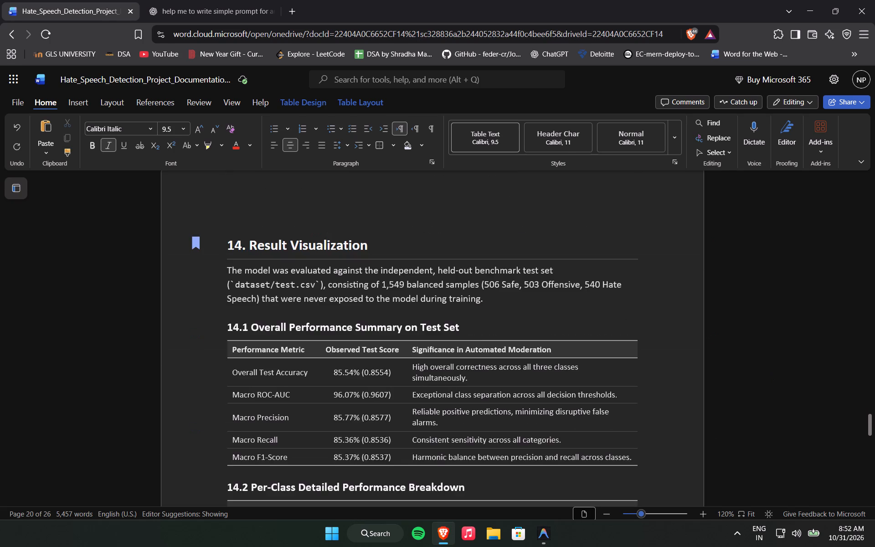
scroll(680, 368, down, 8)
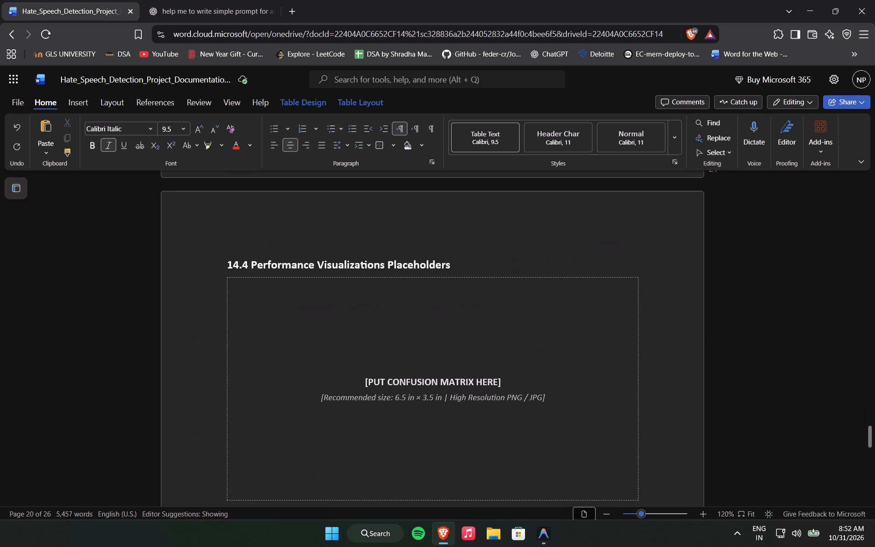
scroll(680, 368, down, 6)
scroll(680, 368, up, 5)
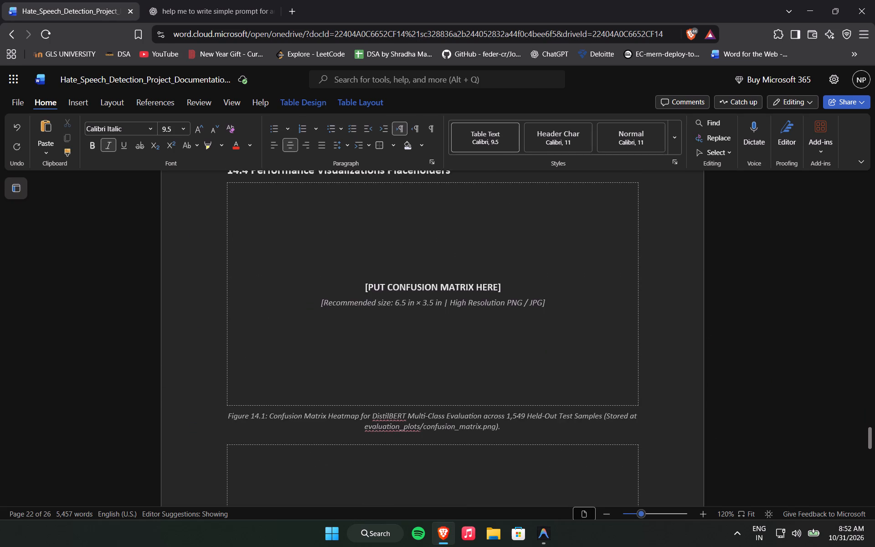
scroll(680, 368, down, 20)
scroll(680, 368, down, 11)
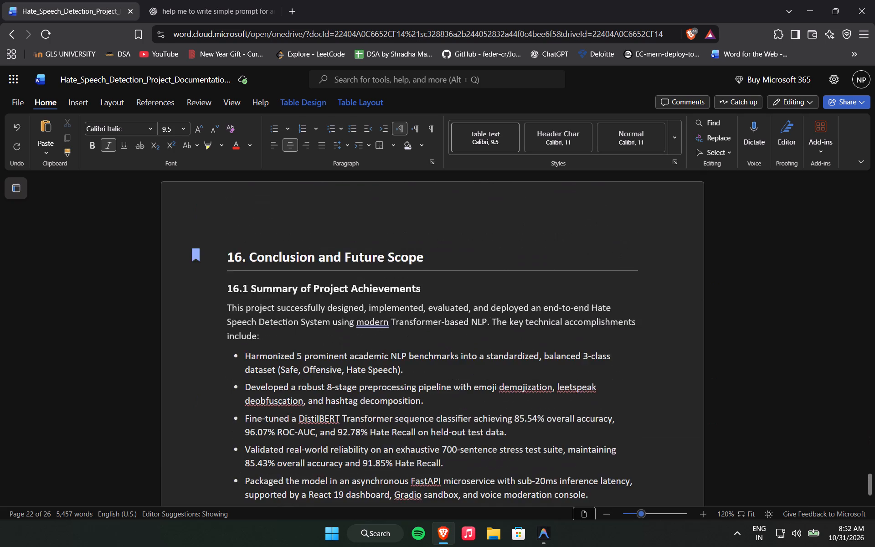
scroll(680, 368, down, 8)
Look back through the document from the performance graph placeholder to the data processing workflow diagram placeholder in section 9.
scroll(680, 368, up, 20)
scroll(680, 368, up, 13)
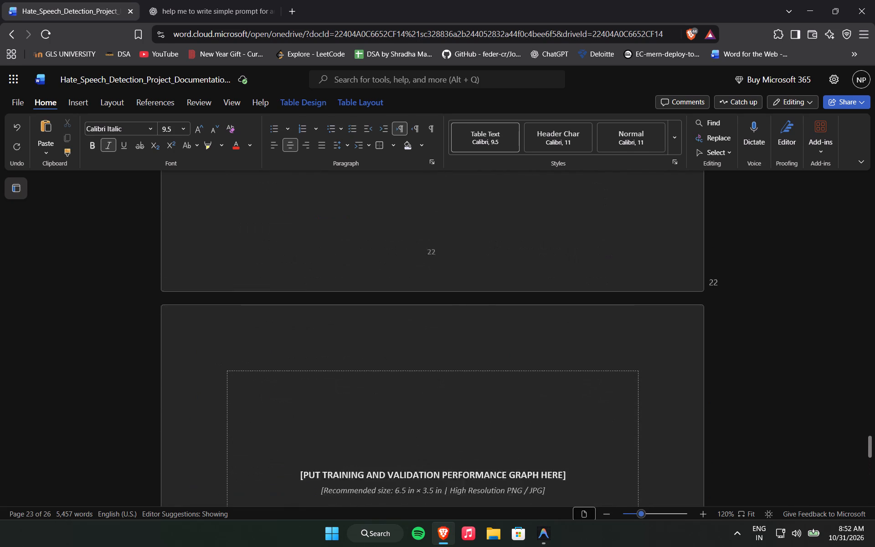
scroll(671, 368, up, 6)
scroll(671, 368, down, 1)
scroll(671, 368, up, 6)
scroll(671, 368, down, 1)
scroll(671, 368, up, 4)
scroll(671, 368, down, 1)
scroll(671, 368, up, 17)
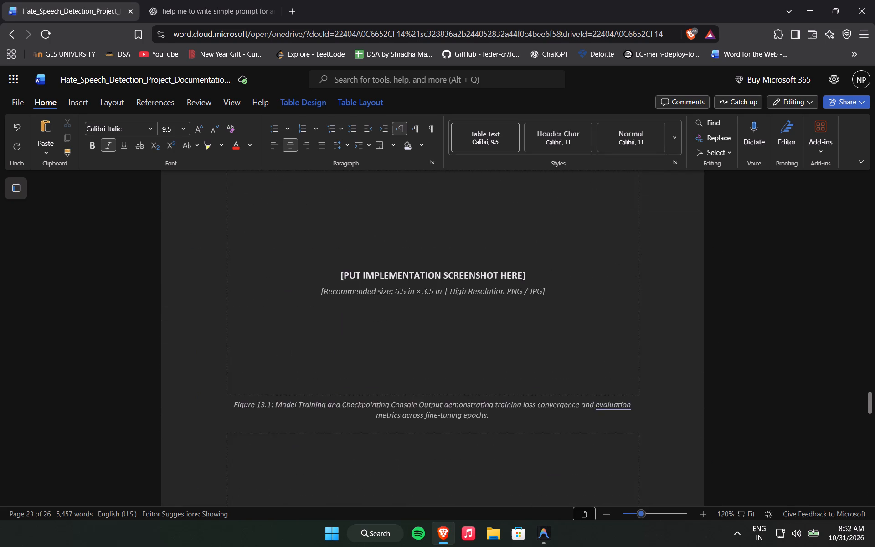
scroll(671, 368, up, 5)
scroll(671, 368, down, 4)
scroll(671, 368, up, 8)
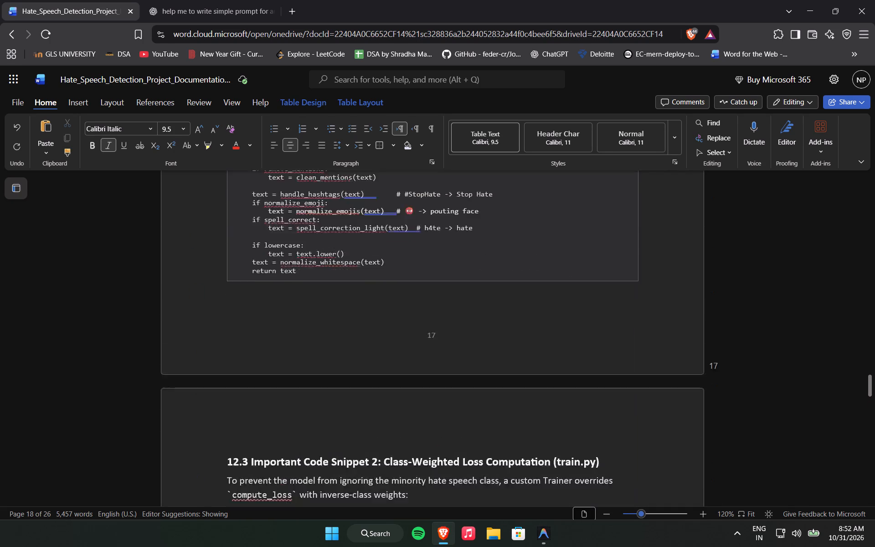
scroll(671, 368, up, 18)
scroll(671, 368, up, 11)
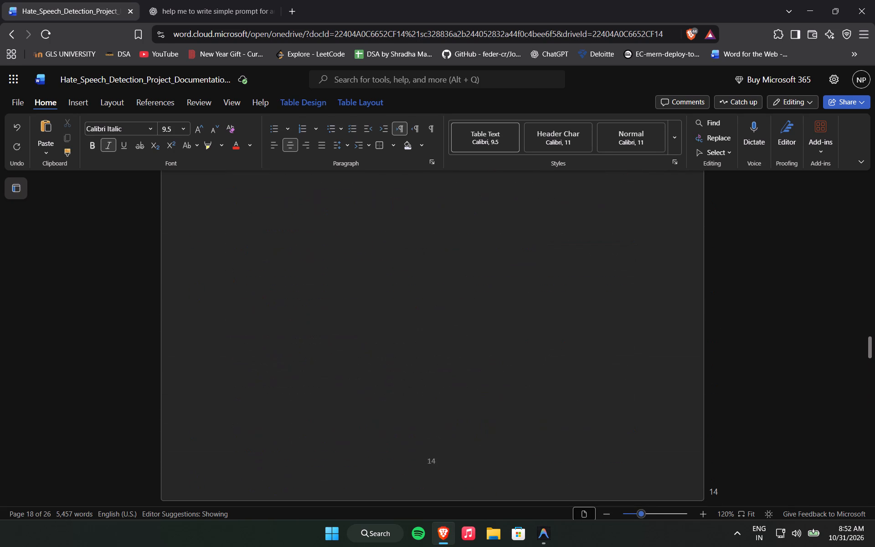
scroll(671, 368, up, 16)
scroll(671, 368, down, 7)
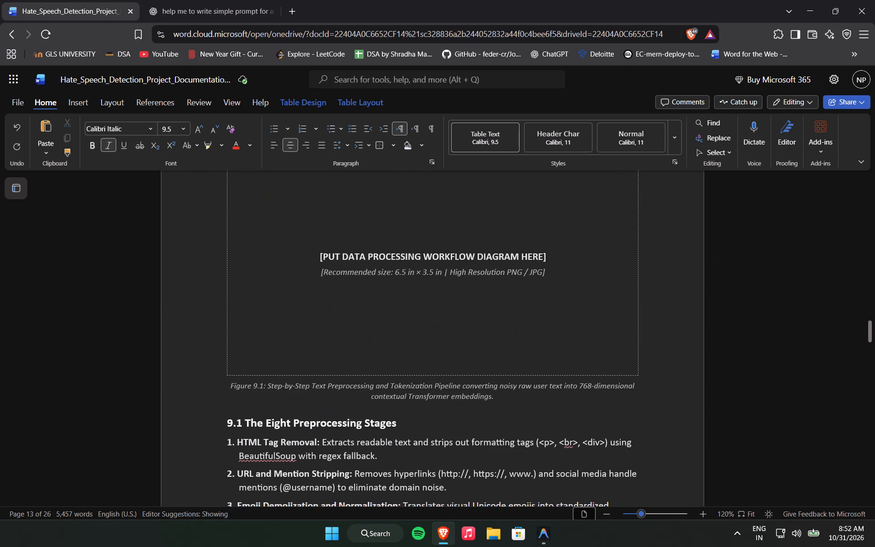
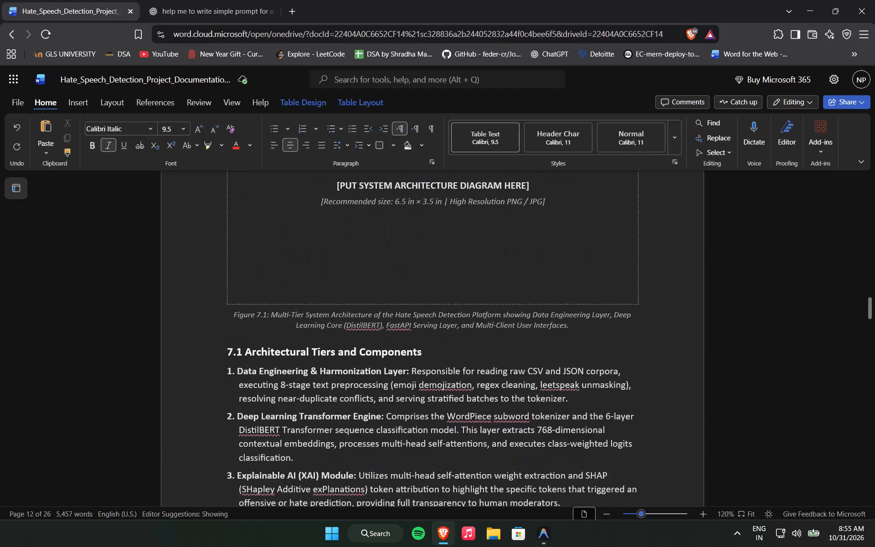
scroll(427, 422, down, 1)
scroll(427, 422, up, 15)
scroll(427, 422, down, 1)
scroll(427, 422, up, 2)
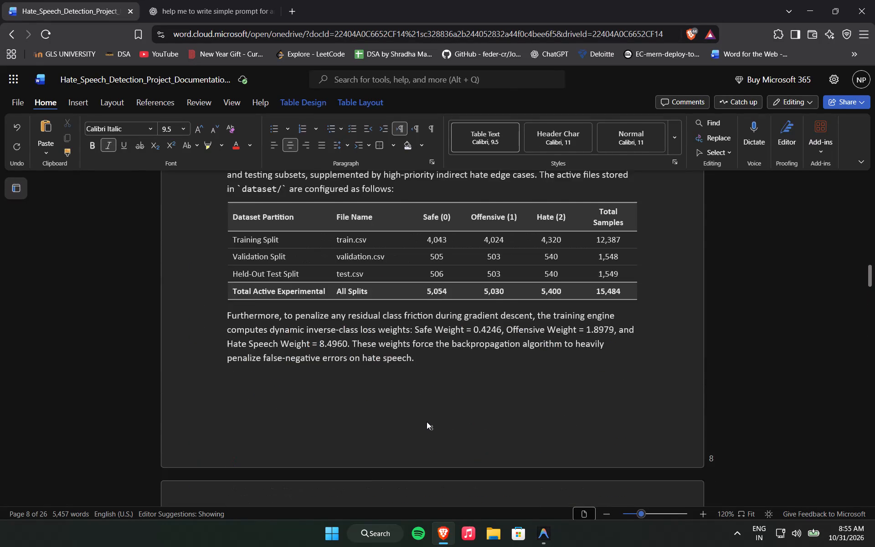
scroll(427, 422, up, 4)
scroll(427, 422, down, 3)
scroll(427, 422, up, 1)
scroll(427, 422, down, 5)
scroll(422, 432, up, 2)
scroll(422, 432, down, 1)
scroll(422, 432, up, 2)
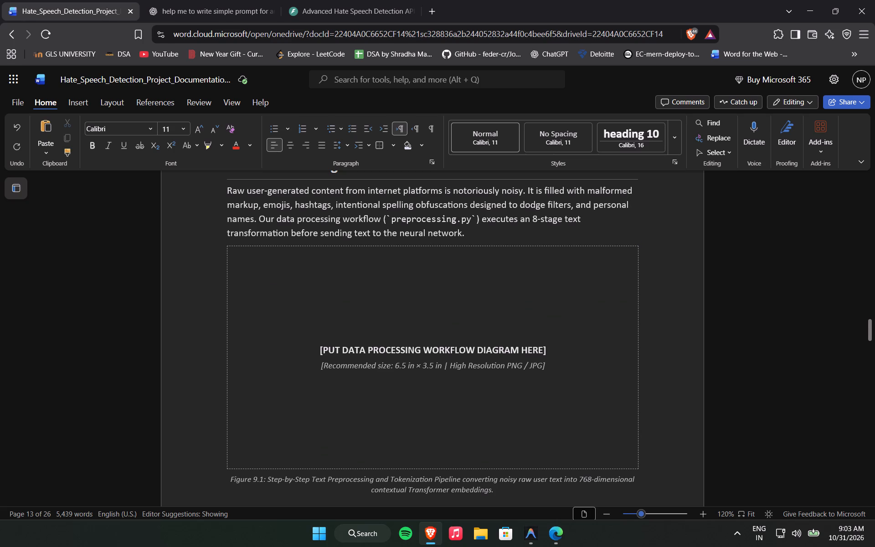
scroll(541, 472, down, 4)
scroll(511, 459, up, 5)
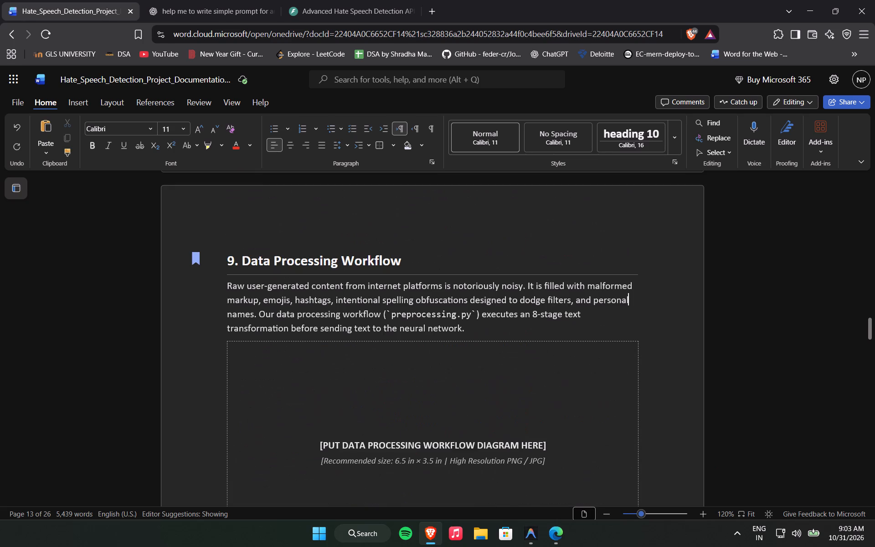
scroll(511, 459, down, 5)
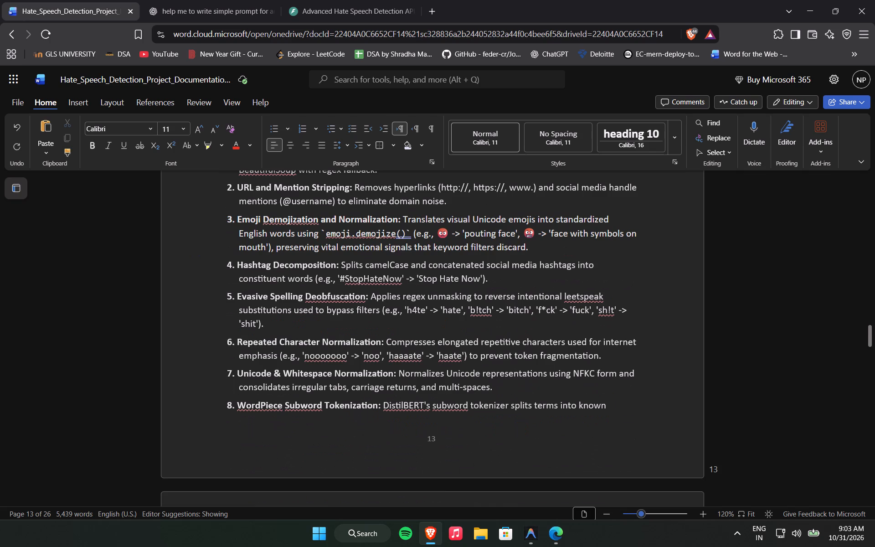
scroll(511, 459, down, 5)
scroll(511, 459, up, 7)
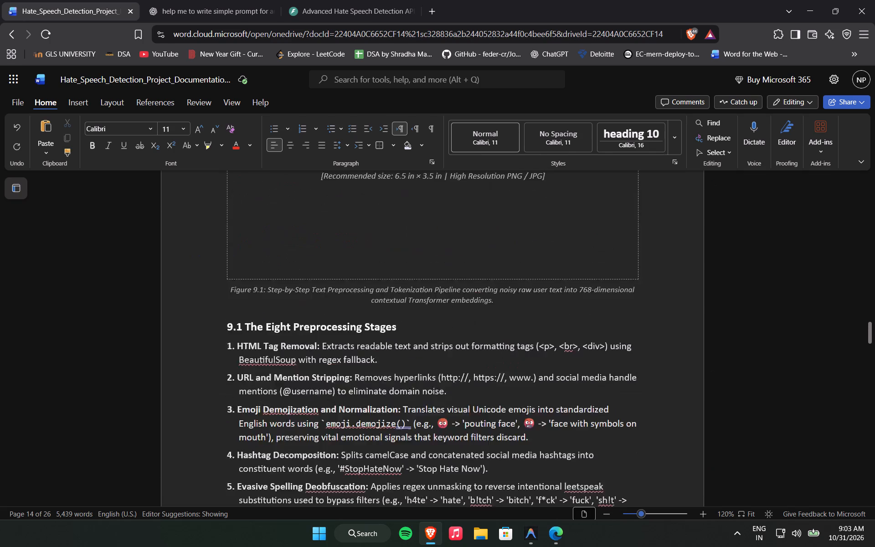
scroll(511, 459, up, 3)
scroll(396, 328, down, 1)
scroll(396, 328, up, 10)
scroll(396, 328, down, 1)
scroll(396, 329, up, 1)
scroll(396, 330, down, 8)
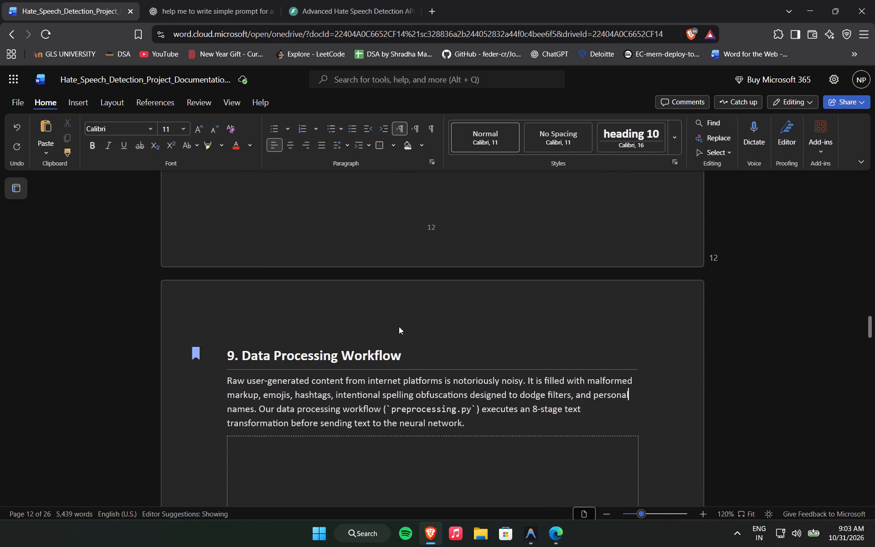
Delete the Data Processing Workflow diagram placeholder box together with its Figure 9.1 caption.
scroll(399, 326, down, 2)
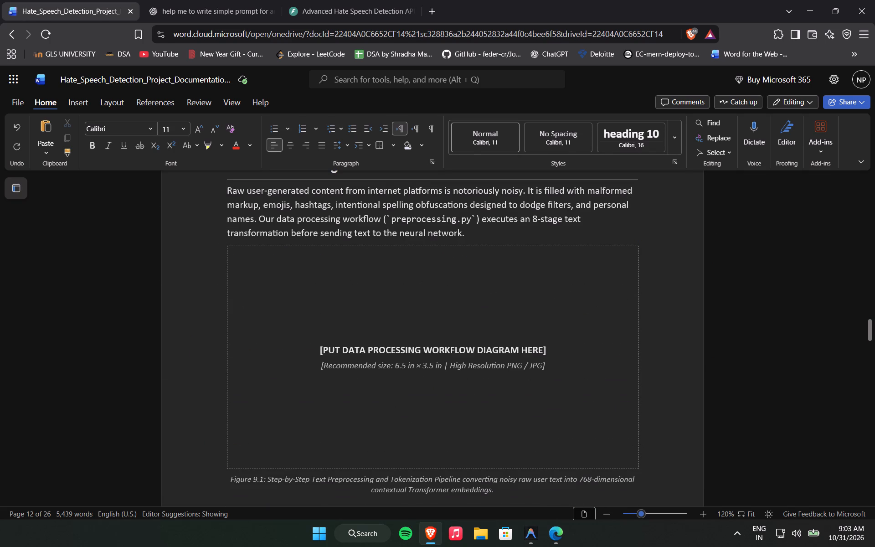
click(663, 452)
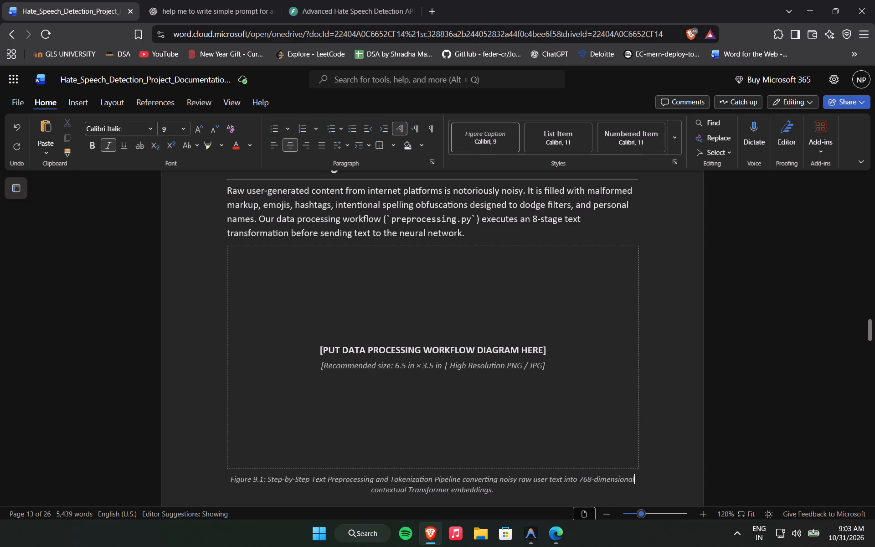
drag(504, 488, 284, 352)
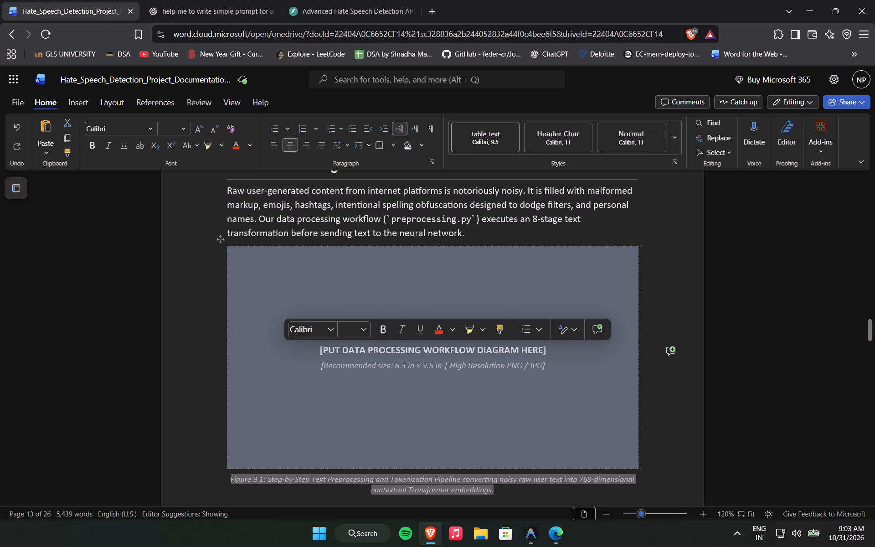
key(BackSpace)
scroll(217, 354, up, 1)
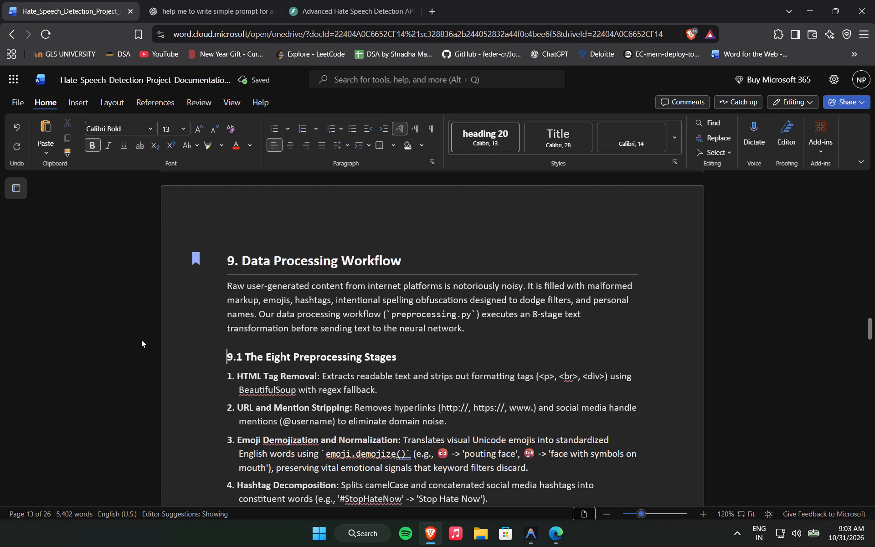
click(119, 335)
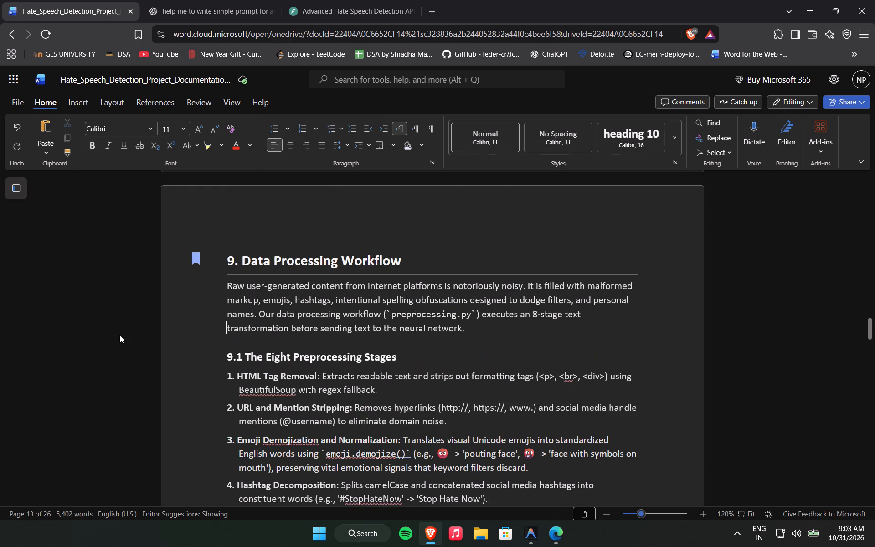
Look through the rest of the document from section 9 to section 13, Screenshots of Implementation, for remaining image placeholders.
scroll(119, 335, down, 3)
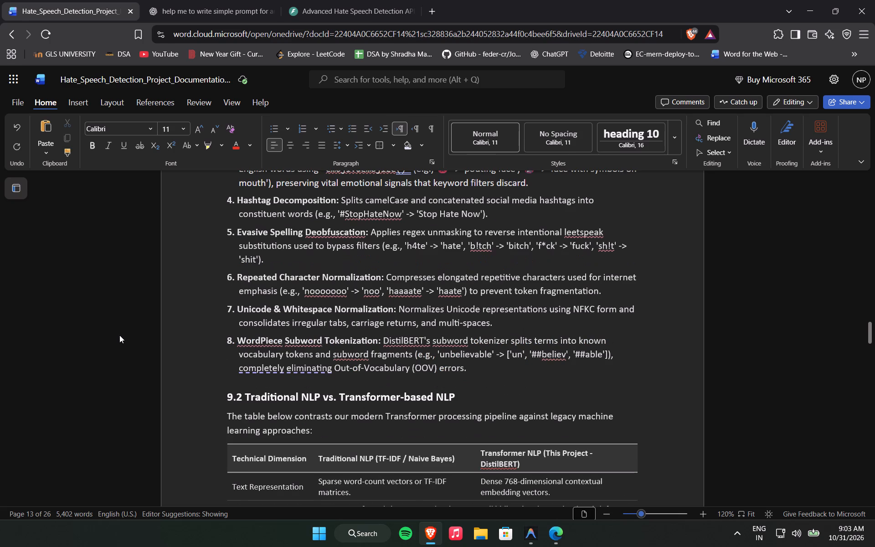
scroll(119, 335, down, 12)
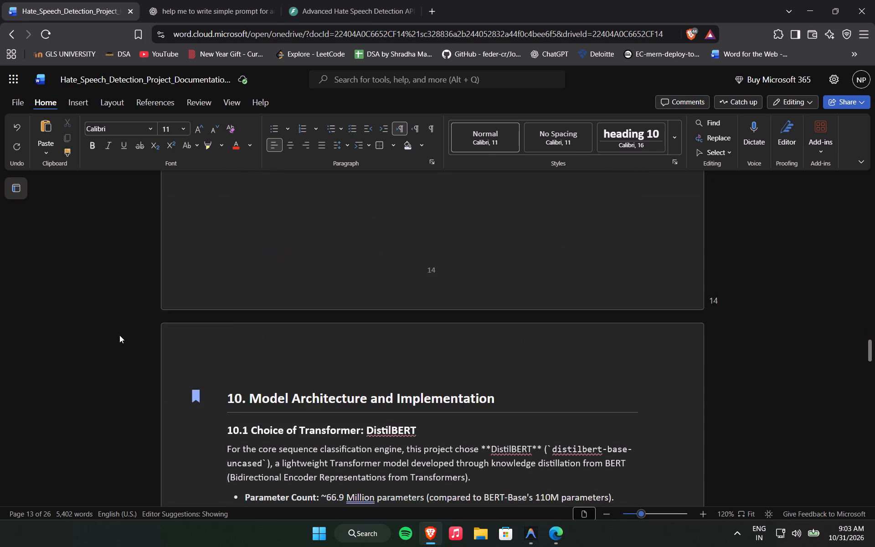
scroll(119, 335, down, 10)
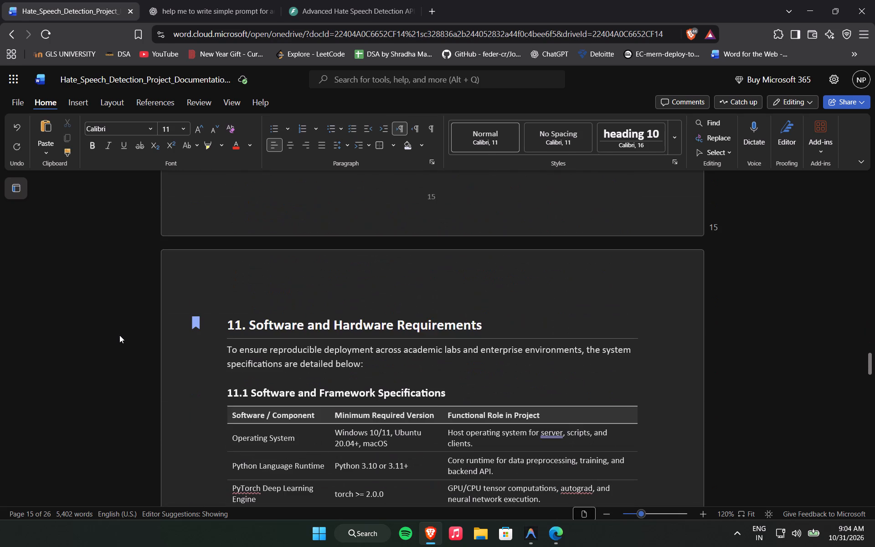
scroll(119, 335, down, 15)
scroll(119, 335, down, 11)
scroll(119, 335, up, 1)
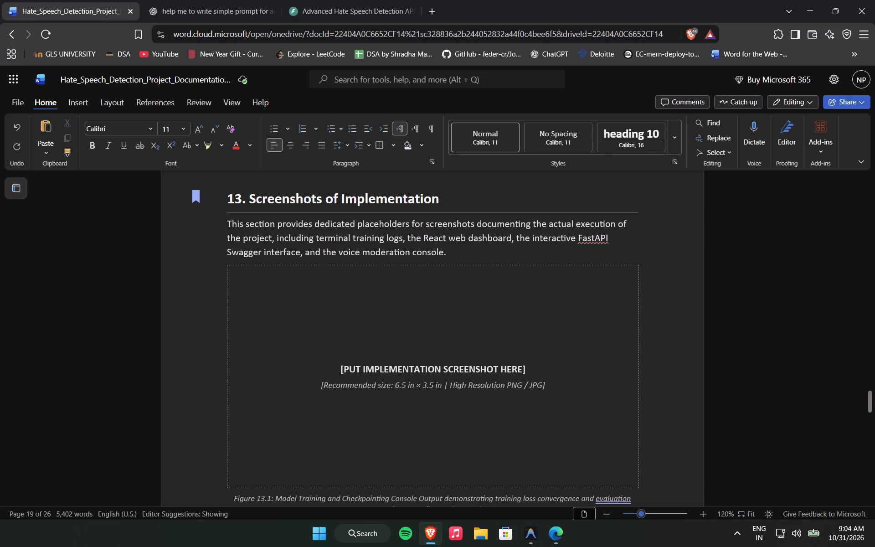
Delete the implementation screenshot placeholder box together with its Figure 13.1 caption in section 13.
scroll(699, 327, down, 1)
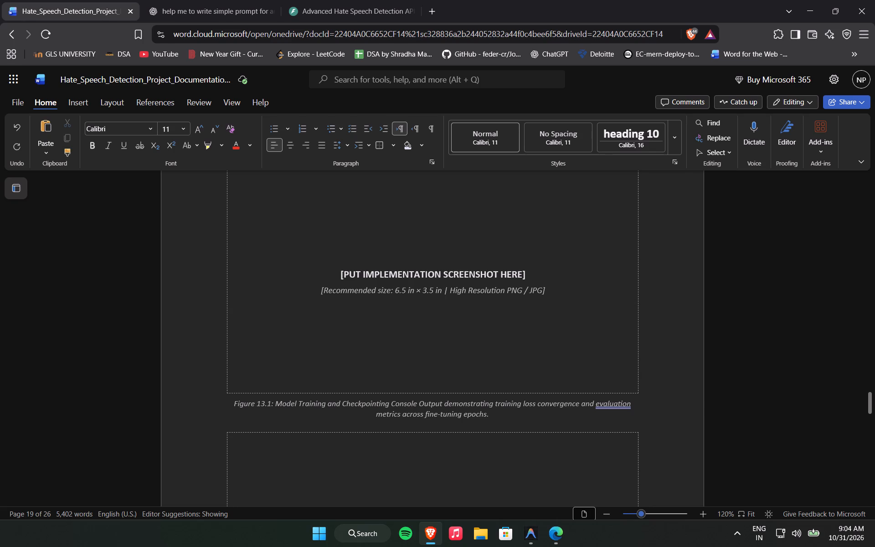
scroll(588, 411, down, 2)
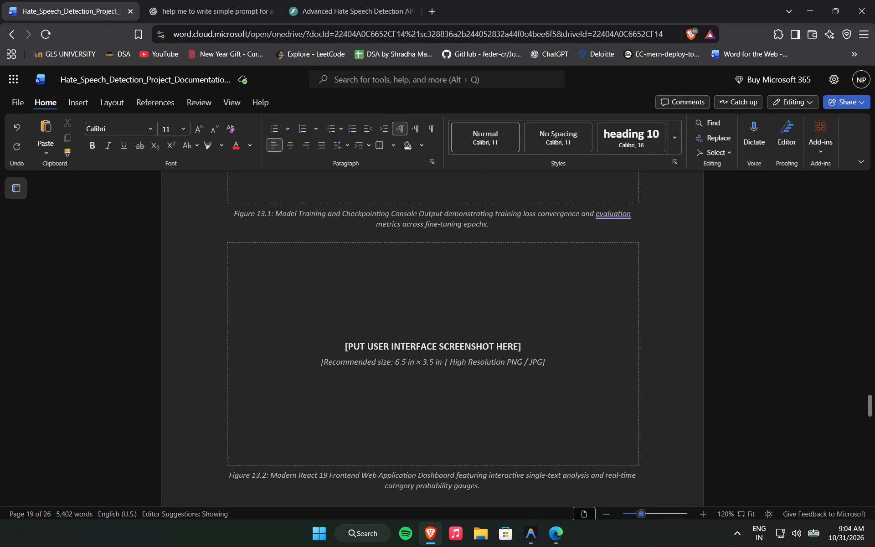
scroll(539, 475, up, 2)
click(499, 415)
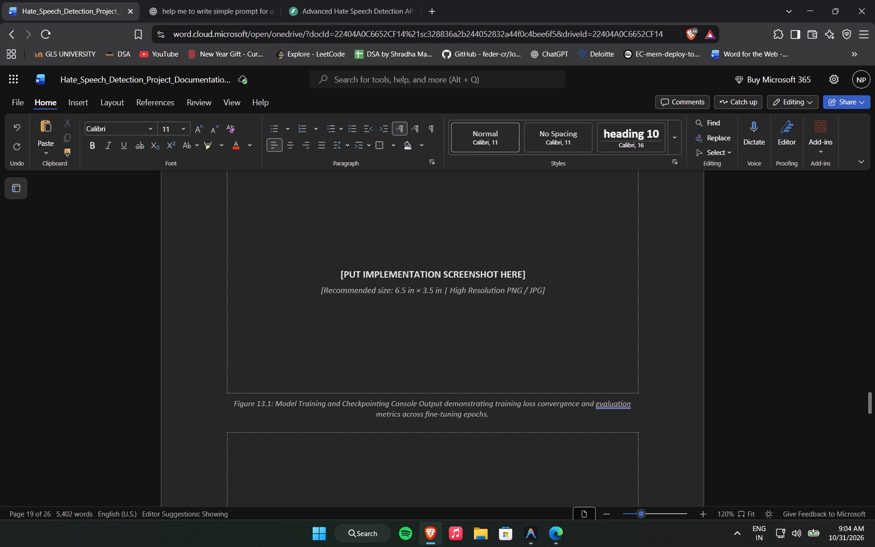
drag(499, 415, 337, 365)
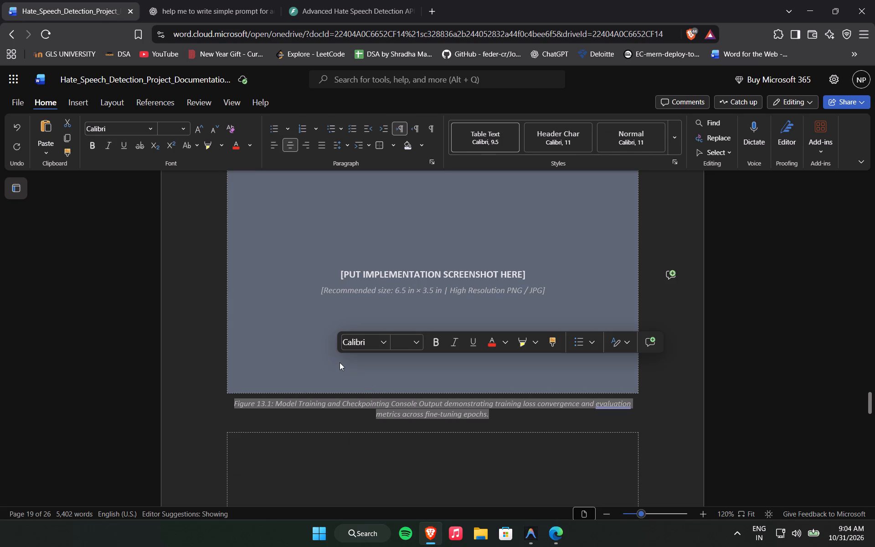
key(BackSpace)
scroll(608, 325, up, 2)
scroll(609, 325, down, 2)
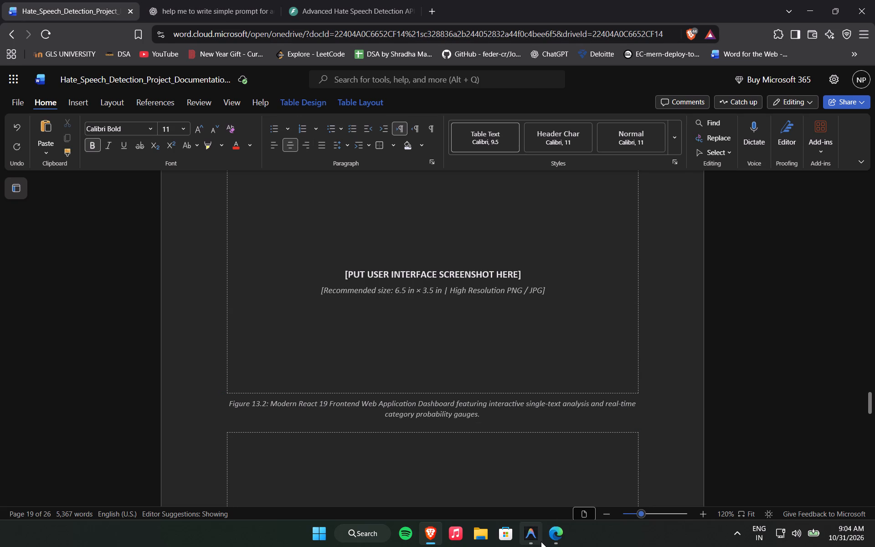
Switch to Edge and open the Home page of the Hate Speech Detector app.
click(556, 538)
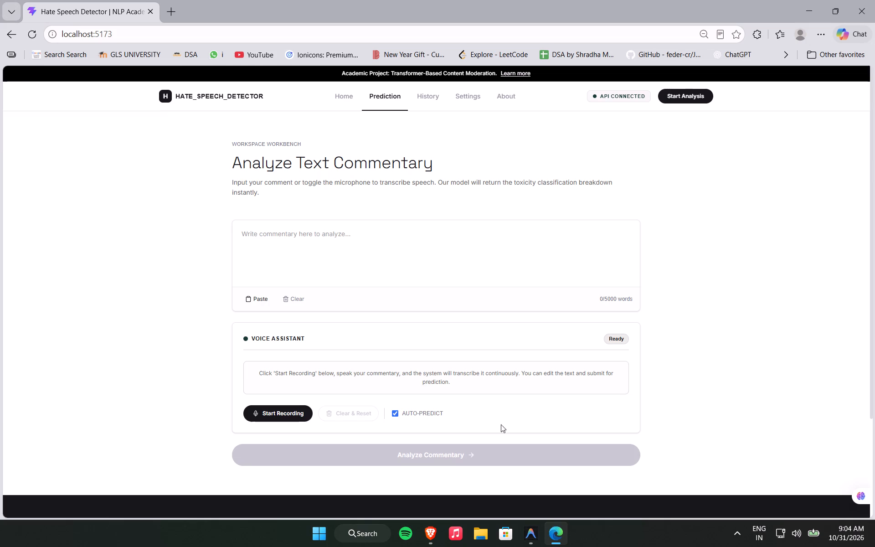
click(235, 90)
scroll(178, 150, down, 2)
scroll(174, 159, up, 1)
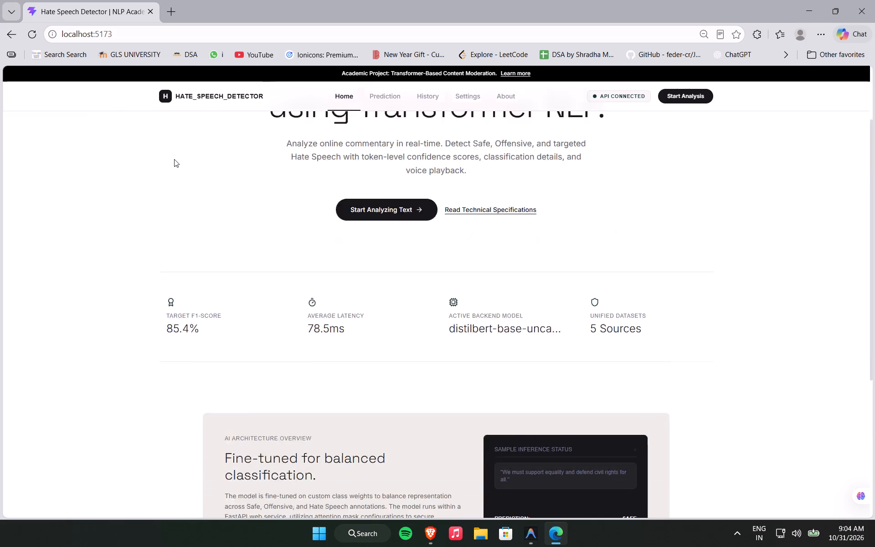
scroll(174, 159, up, 1)
ctrl+scroll(174, 159, up, 1)
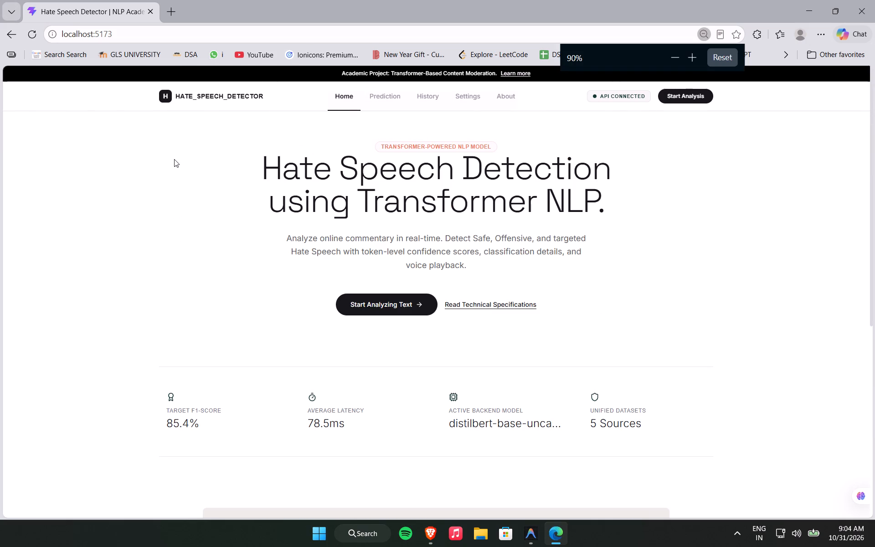
ctrl+scroll(174, 159, down, 7)
ctrl+scroll(173, 168, up, 2)
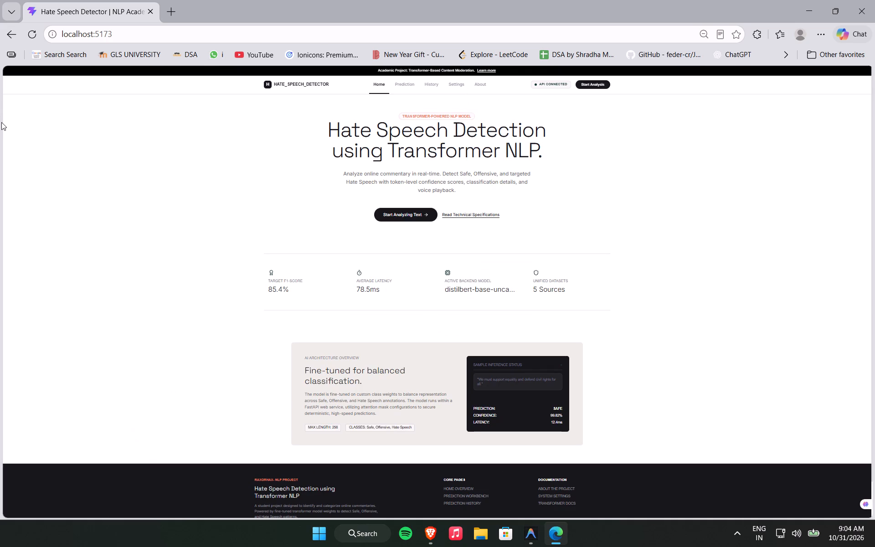
Capture a screenshot of the full visible Home page area, from the black banner to the page bottom, at 90% zoom.
key(super+Print)
key(super+Insert)
key(ctrl+equal)
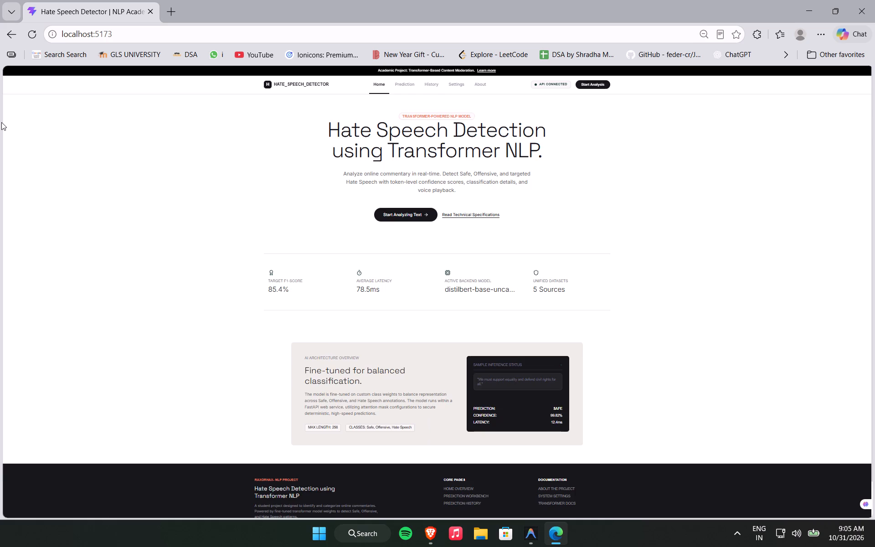
key(ctrl+equal)
key(ctrl+equal)
key(ctrl+equal)
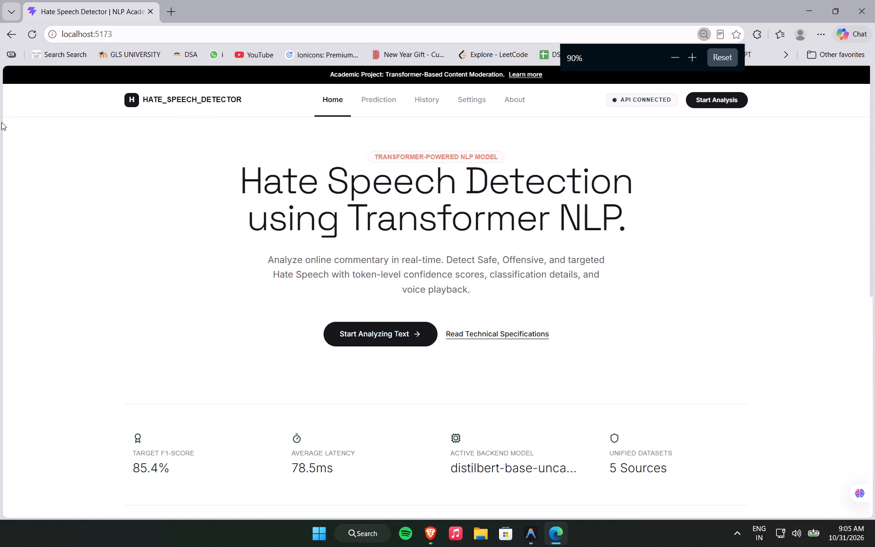
key(ctrl+equal)
key(ctrl+minus)
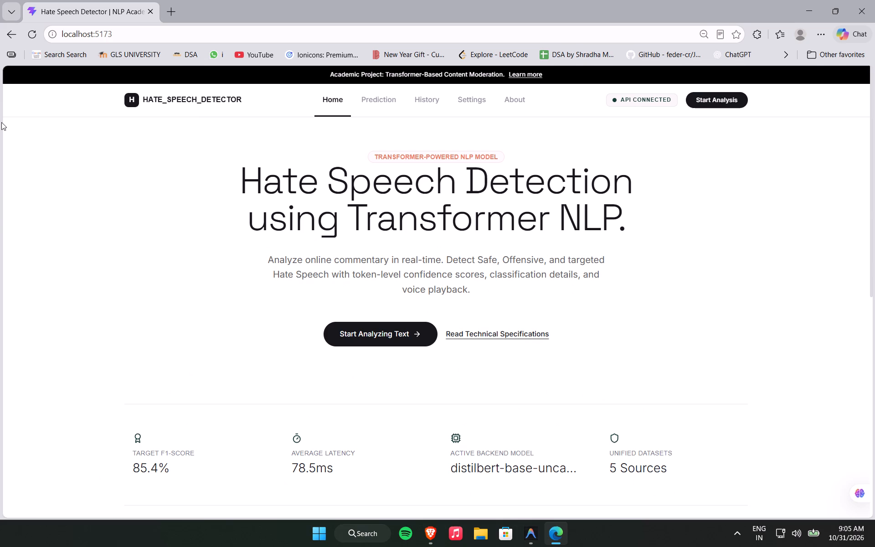
key(super+Print)
key(Print)
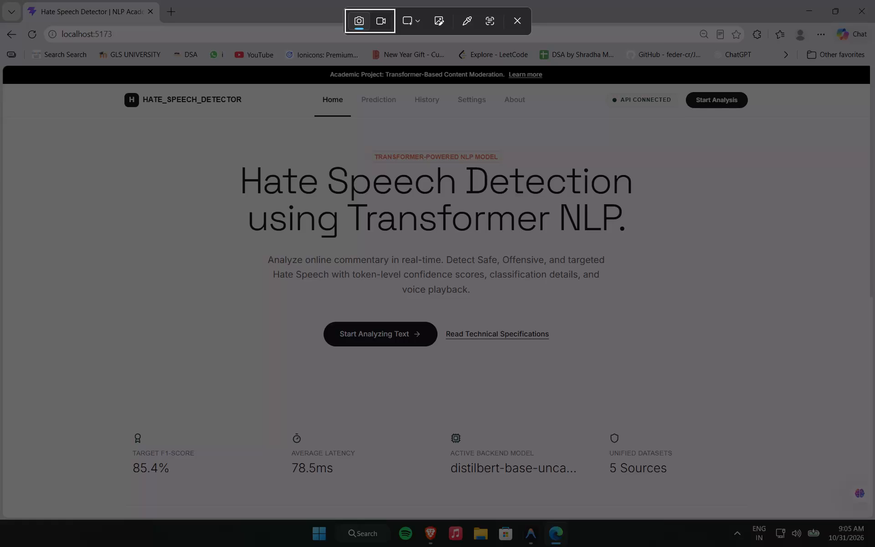
drag(0, 65, 579, 398)
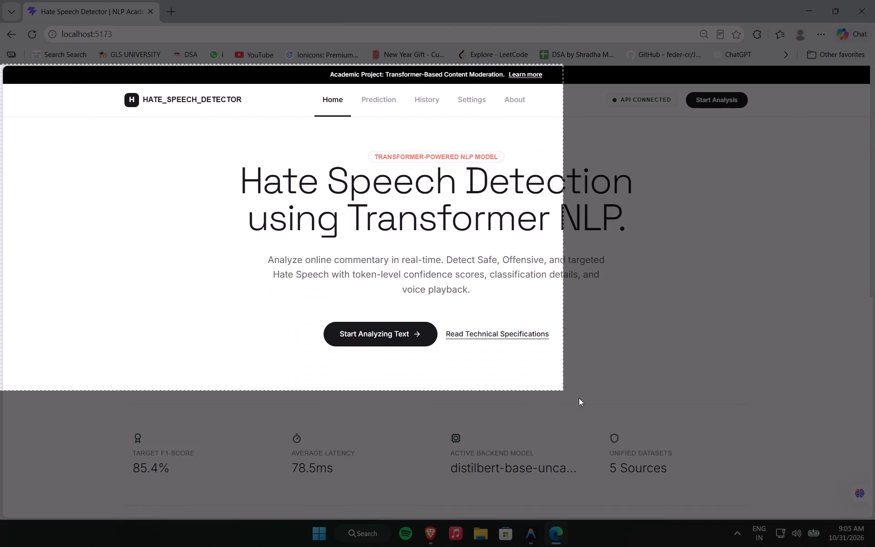
drag(579, 398, 874, 508)
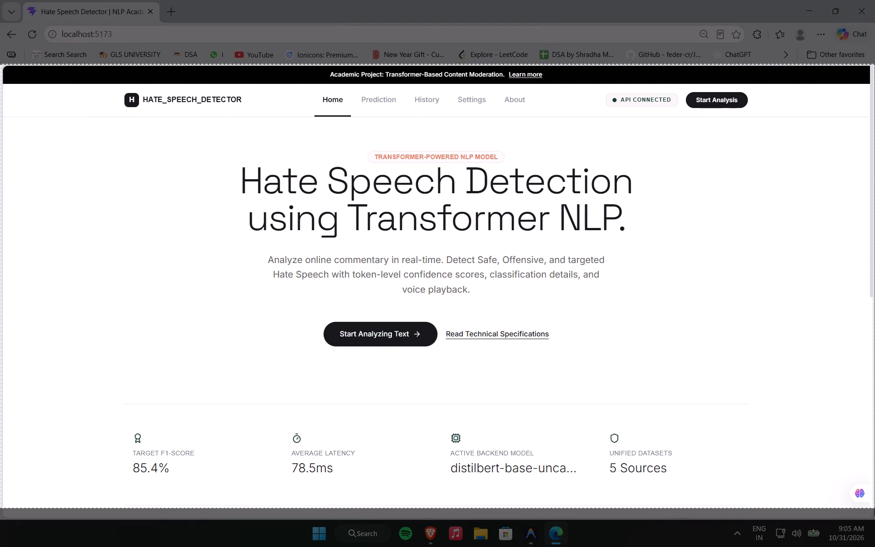
drag(874, 508, 874, 519)
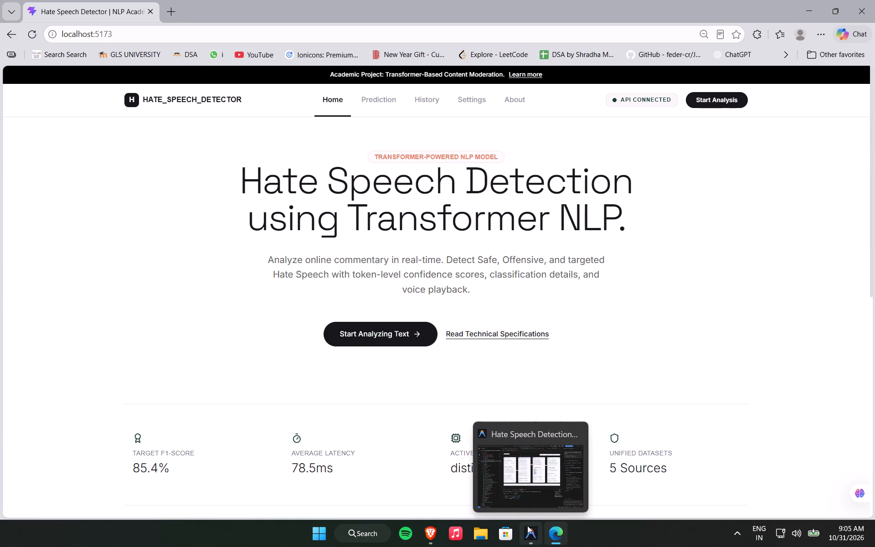
Switch back to the Word document in Brave and place the cursor in the user interface screenshot placeholder box above Figure 13.2.
click(427, 531)
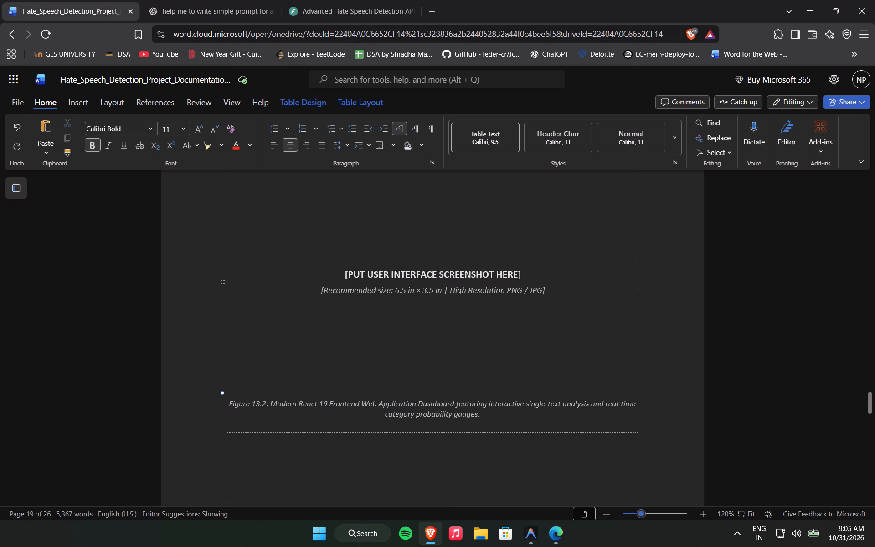
click(546, 282)
click(414, 252)
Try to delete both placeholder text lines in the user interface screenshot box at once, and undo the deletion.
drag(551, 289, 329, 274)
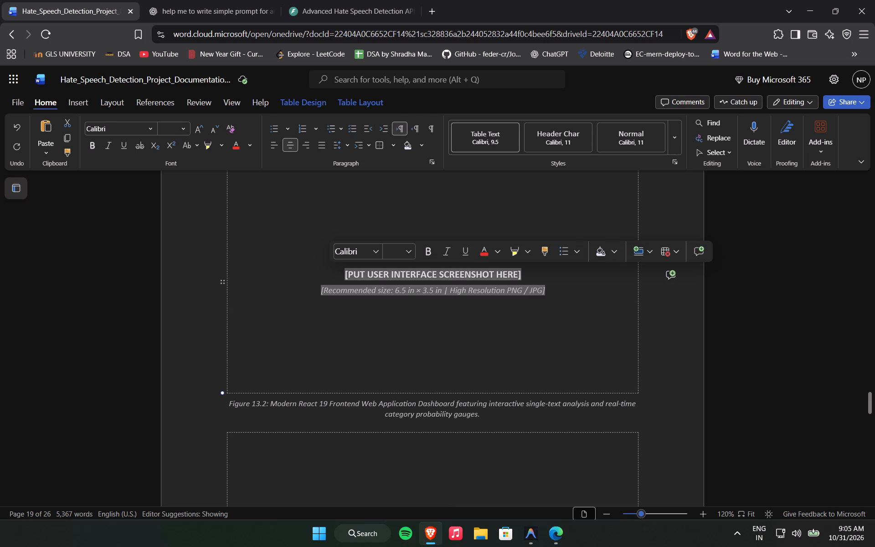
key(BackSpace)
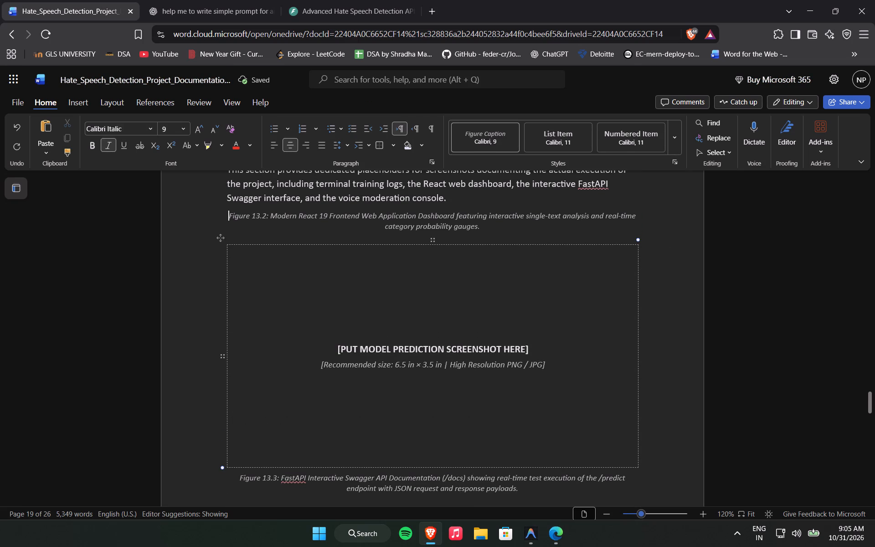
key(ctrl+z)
Clear the recommended-size line and the "PUT USER INTERFACE SCREENSHOT HERE" text from the placeholder box, keeping the box.
click(536, 327)
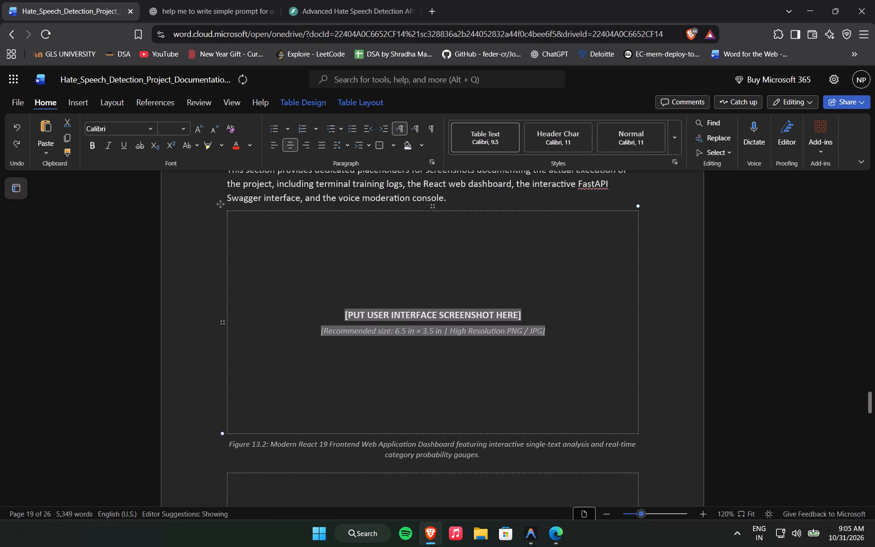
drag(551, 331, 524, 331)
drag(518, 331, 335, 337)
key(BackSpace)
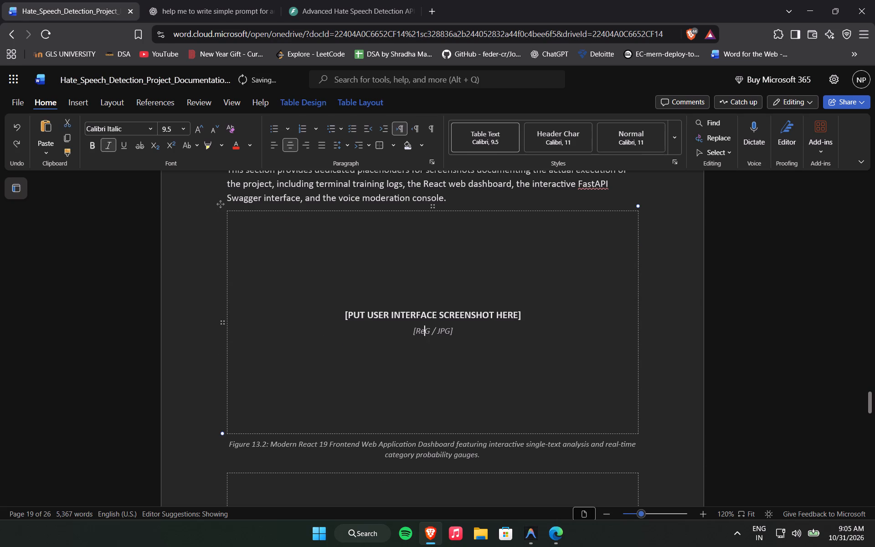
click(504, 329)
key(BackSpace)
key(BackSpace)
key(BackSpace)
key(BackSpace)
key(BackSpace)
key(BackSpace)
key(BackSpace)
key(BackSpace)
key(BackSpace)
key(BackSpace)
key(BackSpace)
key(BackSpace)
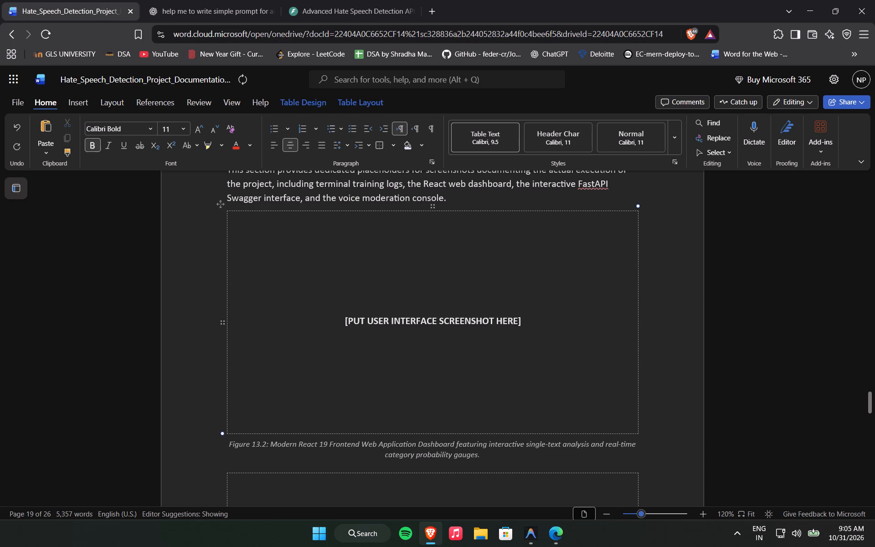
key(BackSpace)
key(BackSpace)
key(BackSpace)
key(BackSpace)
key(BackSpace)
key(BackSpace)
key(BackSpace)
key(BackSpace)
key(BackSpace)
key(BackSpace)
key(BackSpace)
key(BackSpace)
key(BackSpace)
key(BackSpace)
key(BackSpace)
key(BackSpace)
key(BackSpace)
key(BackSpace)
key(BackSpace)
key(BackSpace)
key(BackSpace)
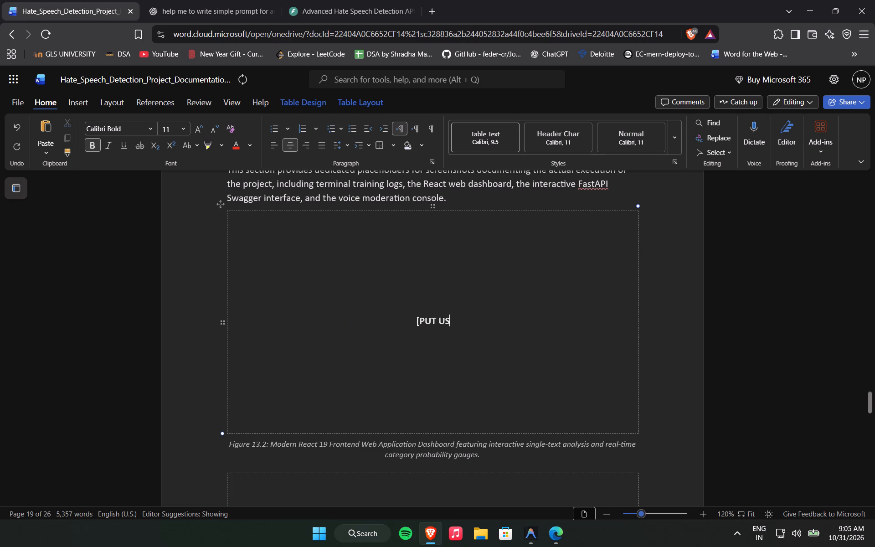
key(BackSpace)
key(BackSpace)
key(BackSpace)
key(BackSpace)
key(BackSpace)
key(BackSpace)
Paste the captured Home page screenshot into the Figure 13.2 box and delete the leftover opening bracket above it.
key(ctrl+v)
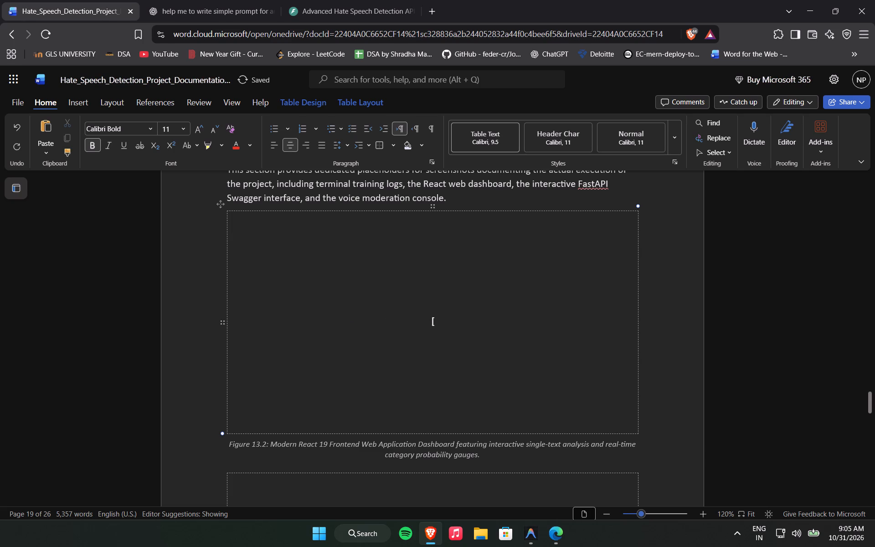
click(449, 224)
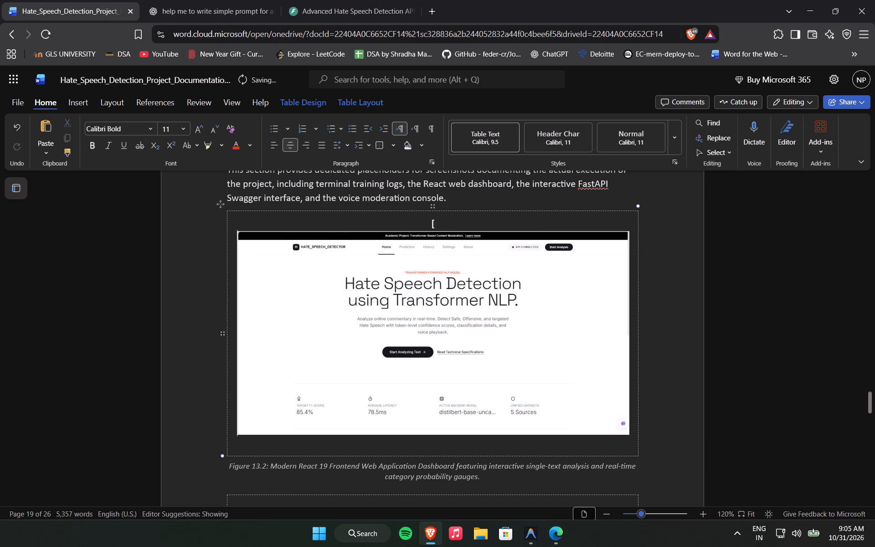
click(438, 222)
click(255, 226)
key(Right)
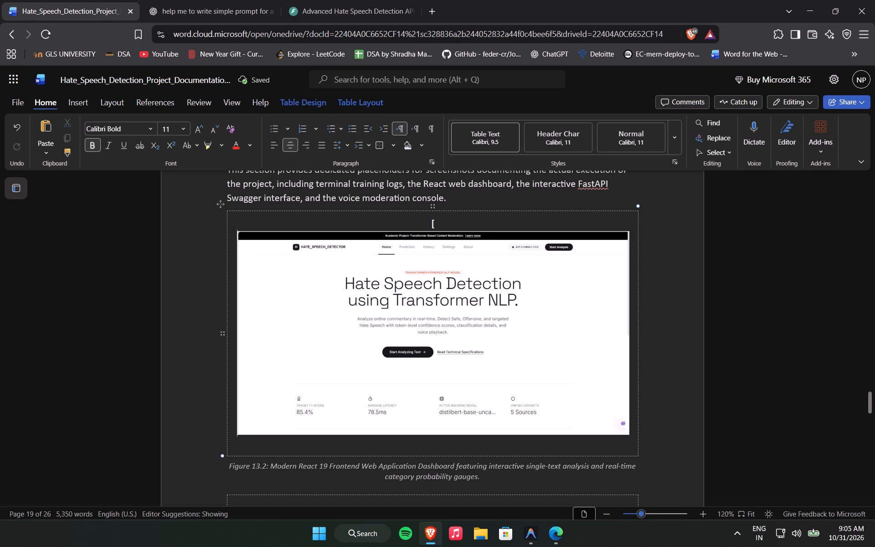
key(Left)
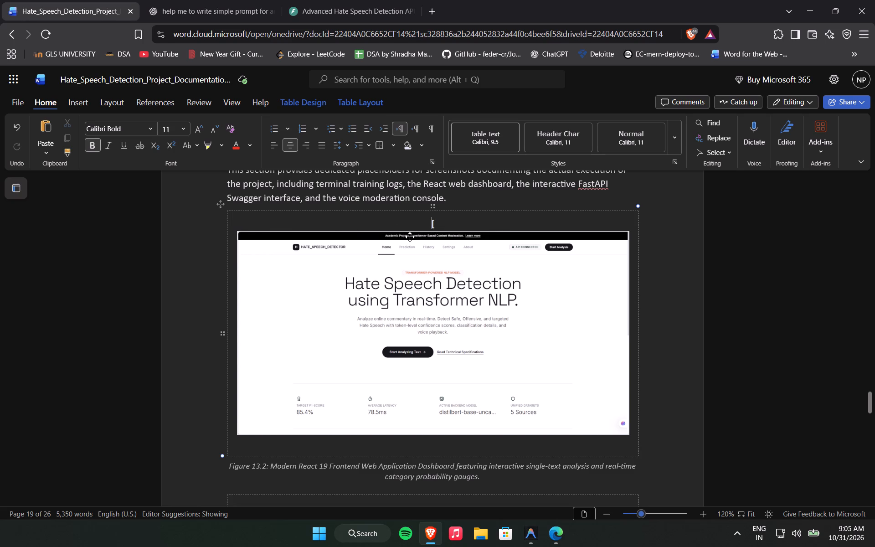
key(shift+Right)
key(BackSpace)
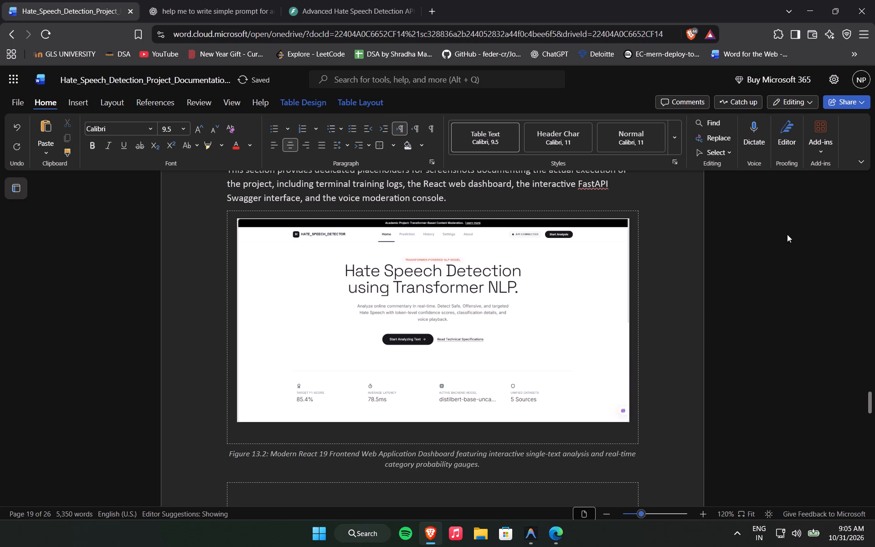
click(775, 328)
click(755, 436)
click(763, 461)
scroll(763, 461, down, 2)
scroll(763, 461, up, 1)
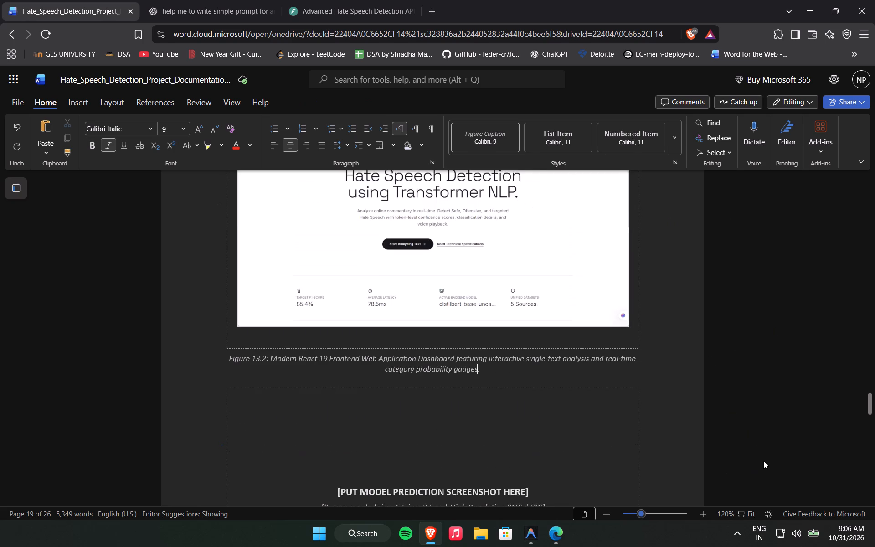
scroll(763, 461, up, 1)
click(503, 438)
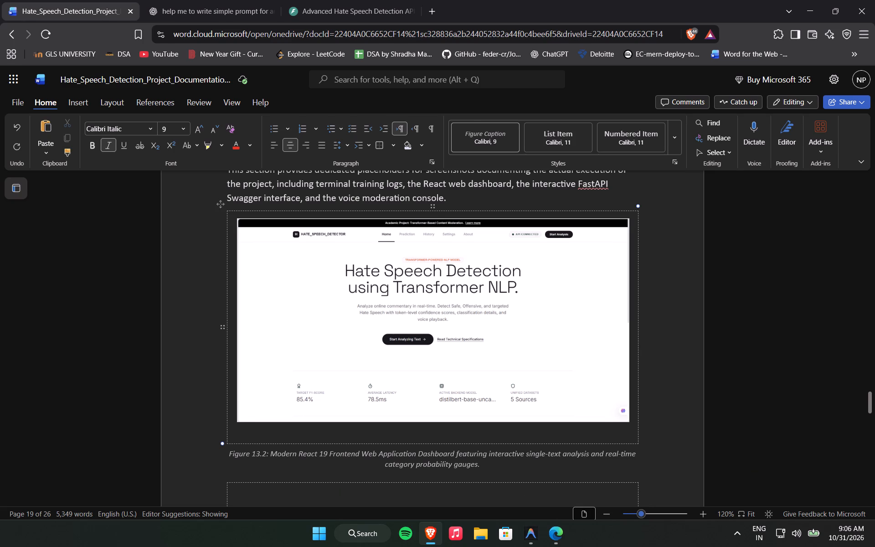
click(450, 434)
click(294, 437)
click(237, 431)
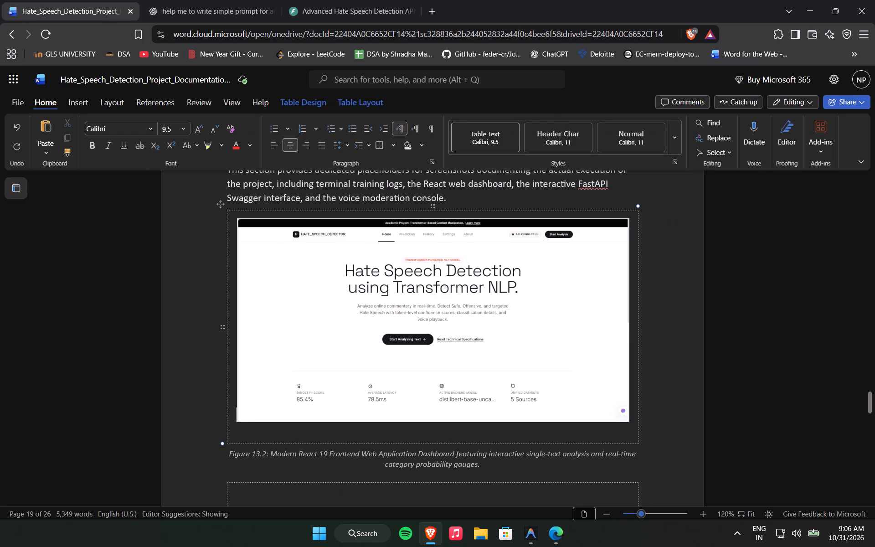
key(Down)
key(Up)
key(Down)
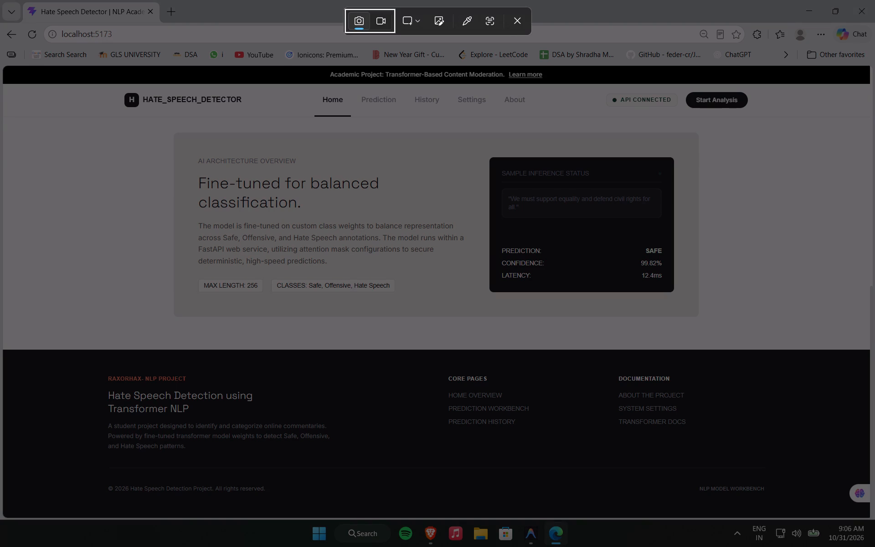
drag(4, 117, 866, 520)
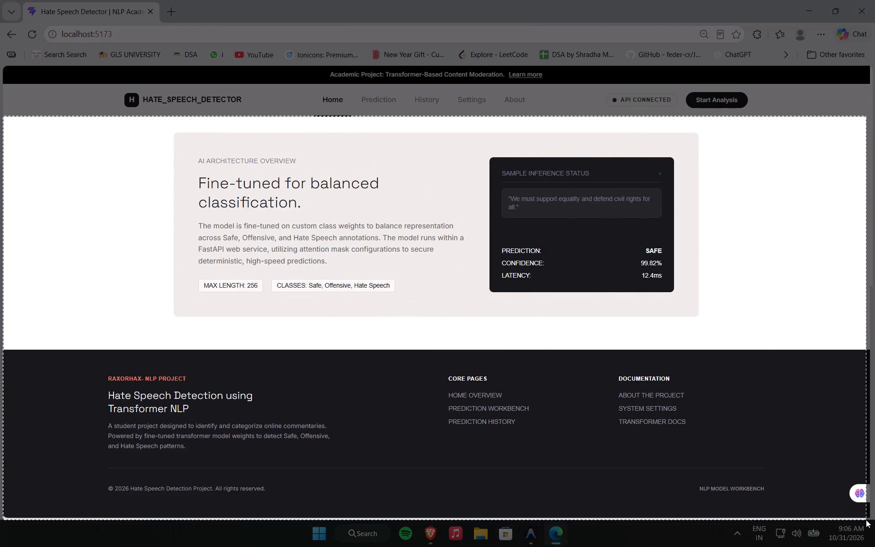
drag(866, 520, 873, 519)
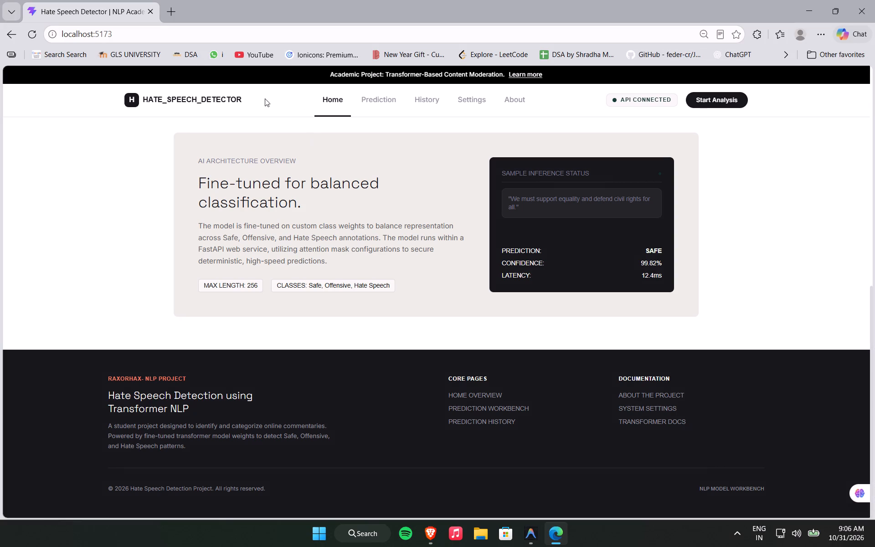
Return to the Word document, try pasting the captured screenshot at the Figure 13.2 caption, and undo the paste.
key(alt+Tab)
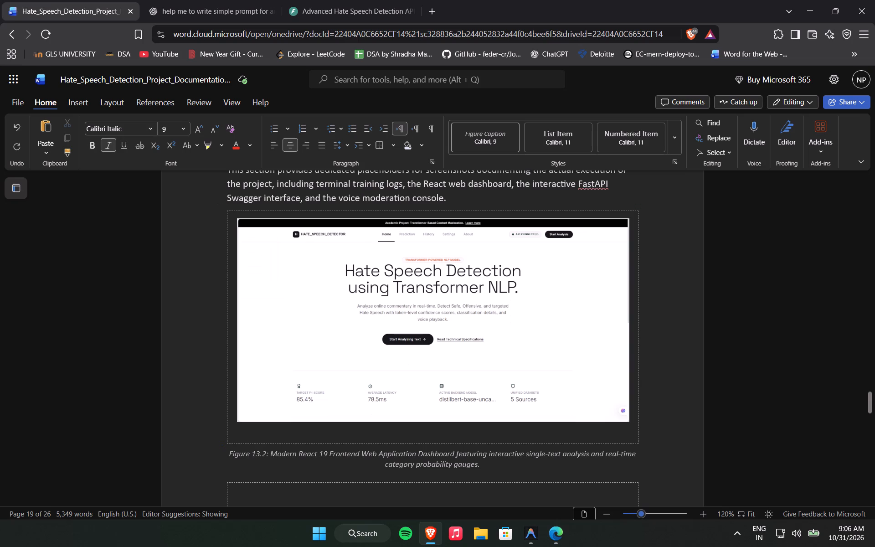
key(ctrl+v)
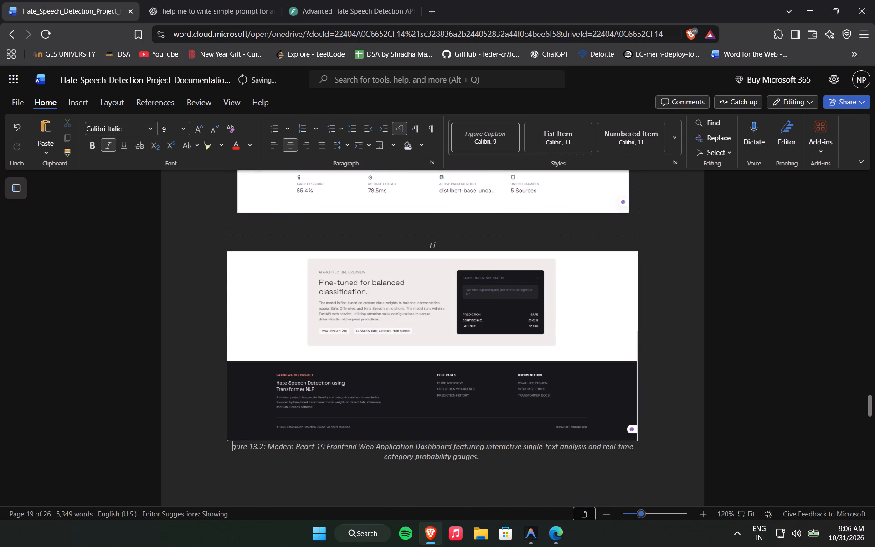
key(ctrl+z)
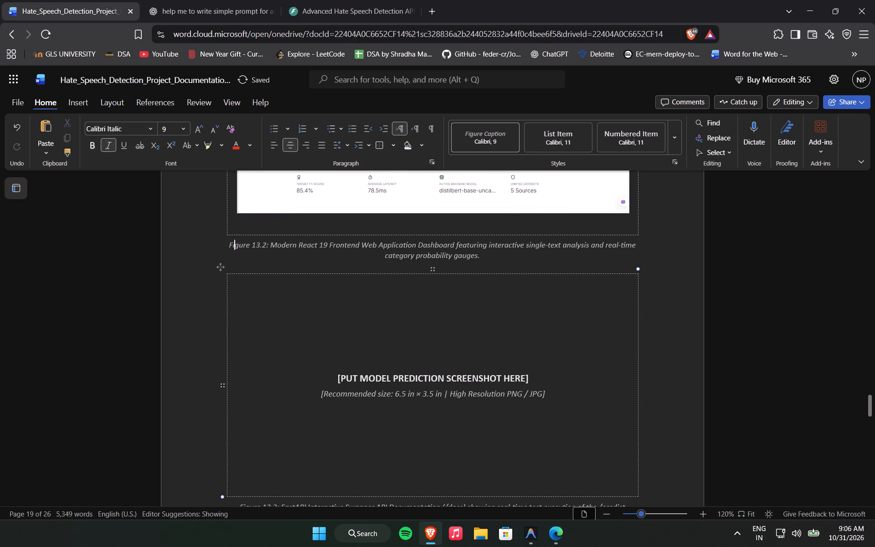
Paste the architecture overview and footer screenshot inside the Figure 13.2 box, before the existing Home page image.
key(Left)
key(Left)
key(Up)
key(Down)
key(Up)
key(ctrl+v)
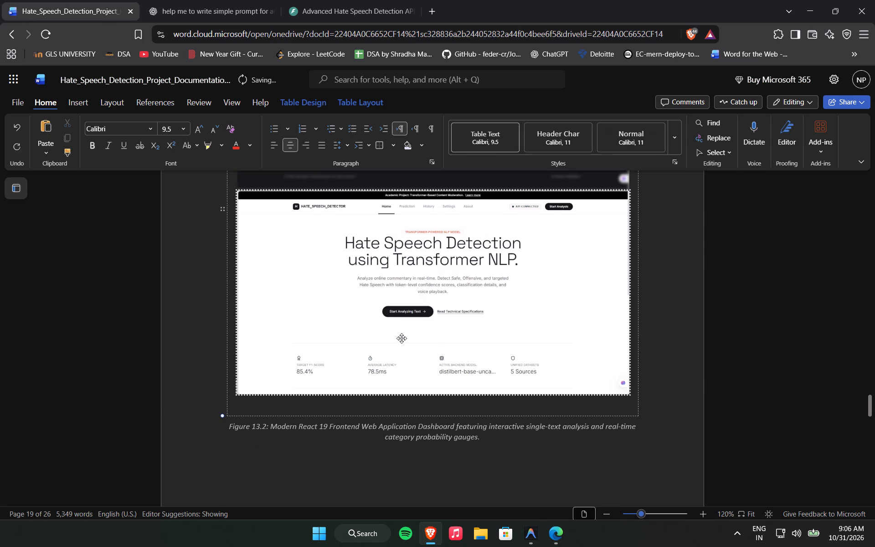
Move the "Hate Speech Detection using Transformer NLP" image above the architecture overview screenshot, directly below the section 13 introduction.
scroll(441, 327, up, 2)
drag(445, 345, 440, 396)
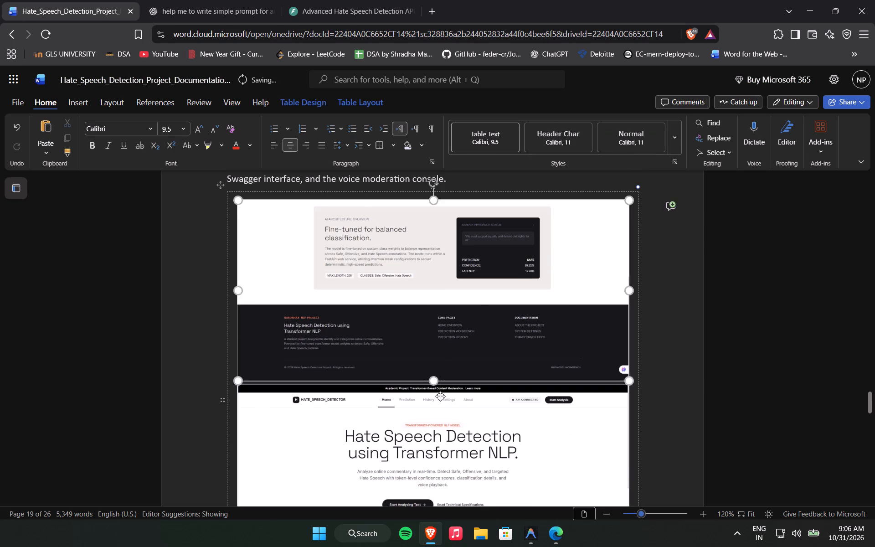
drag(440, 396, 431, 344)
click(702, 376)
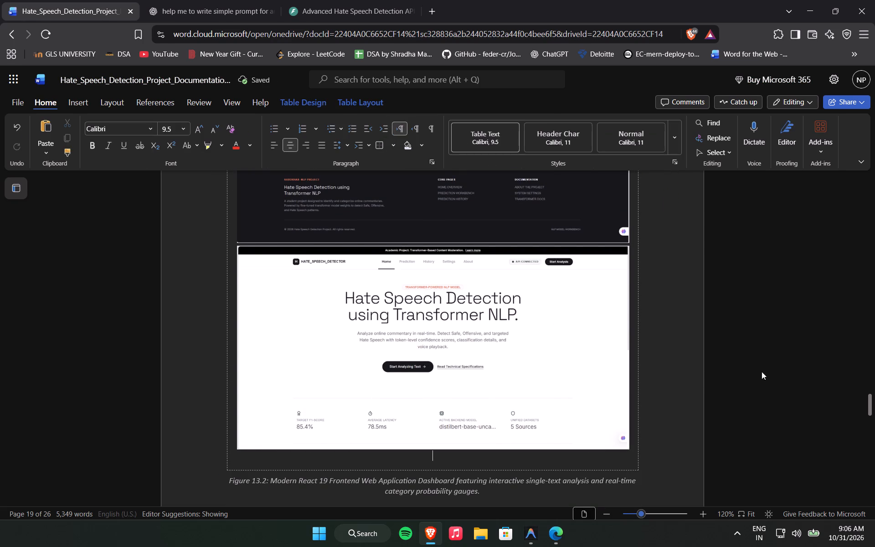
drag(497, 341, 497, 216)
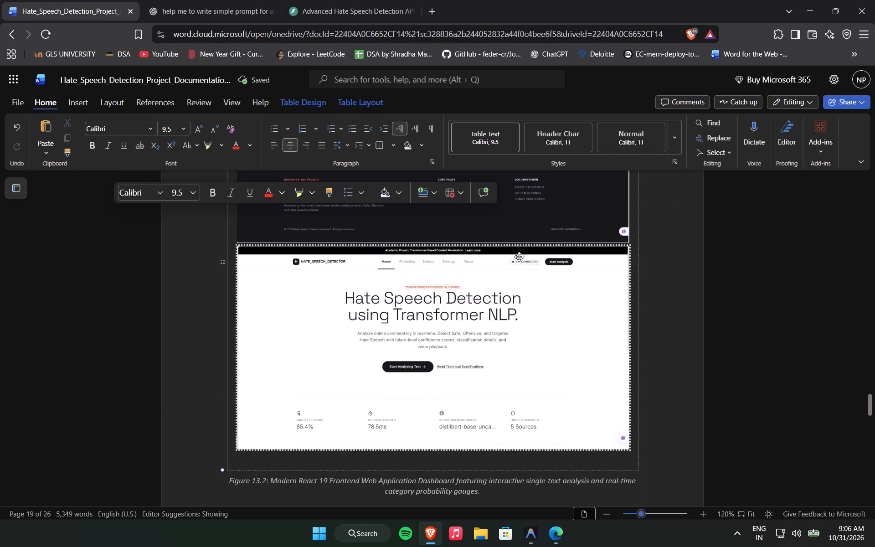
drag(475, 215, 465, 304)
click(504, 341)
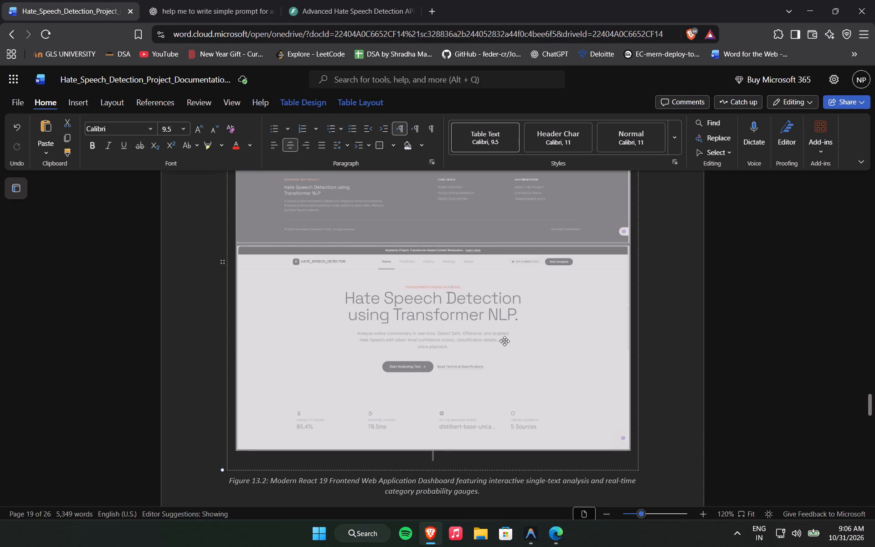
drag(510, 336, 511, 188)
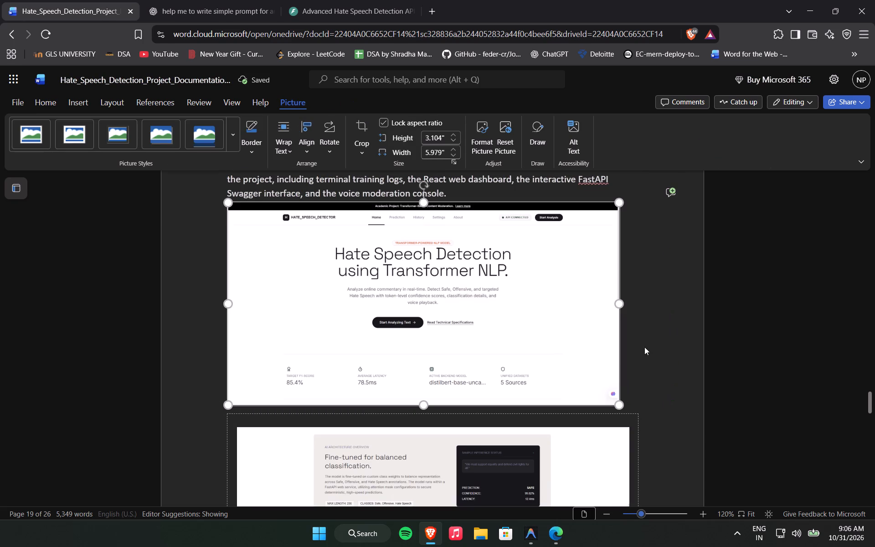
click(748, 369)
Examine the placement of the two Home page screenshots between the section 13 introduction and the Figure 13.2 caption.
scroll(612, 372, down, 1)
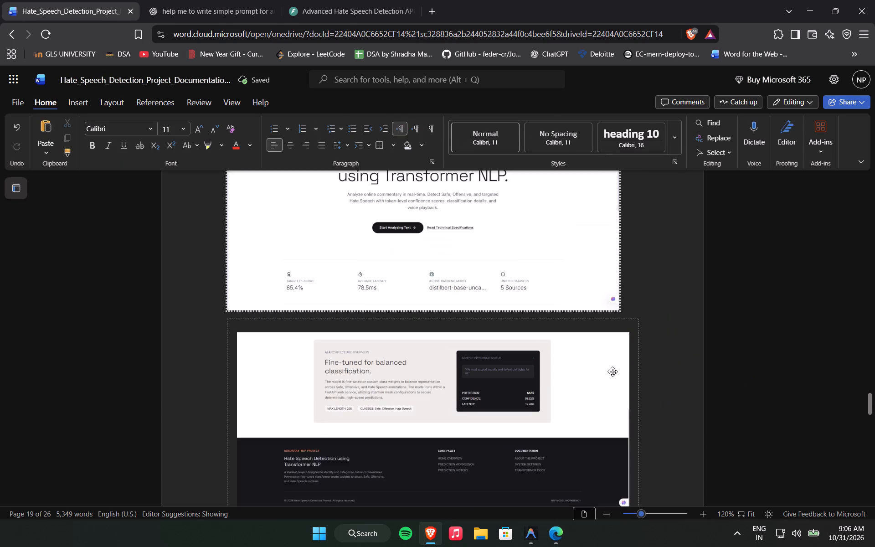
scroll(612, 372, up, 2)
click(492, 361)
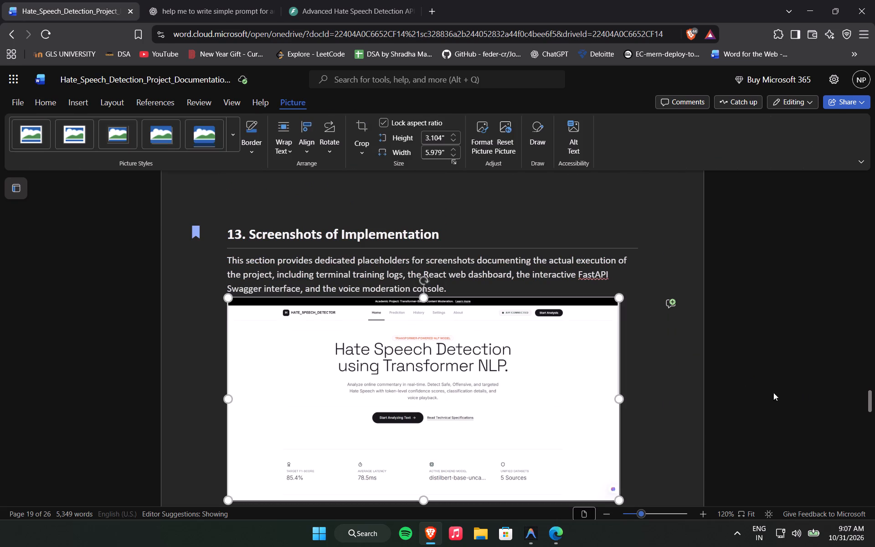
click(810, 395)
scroll(782, 392, down, 1)
scroll(692, 396, down, 1)
click(553, 372)
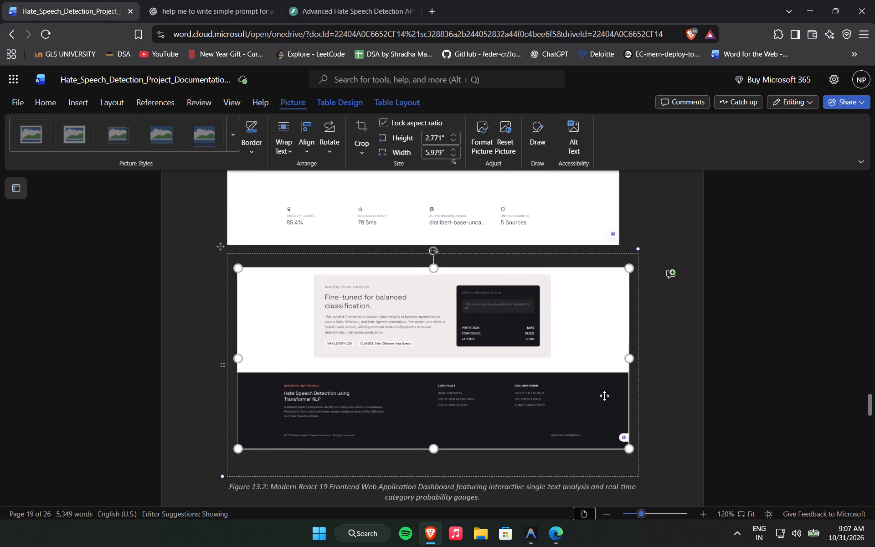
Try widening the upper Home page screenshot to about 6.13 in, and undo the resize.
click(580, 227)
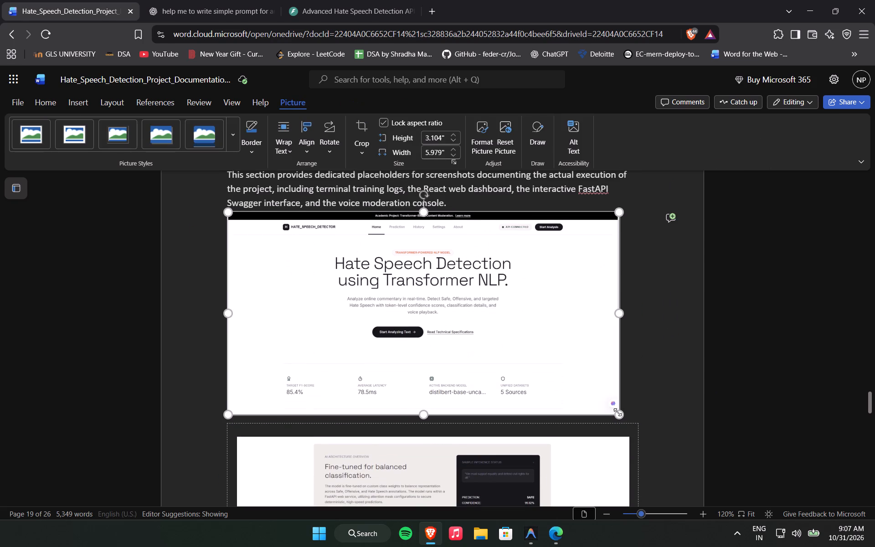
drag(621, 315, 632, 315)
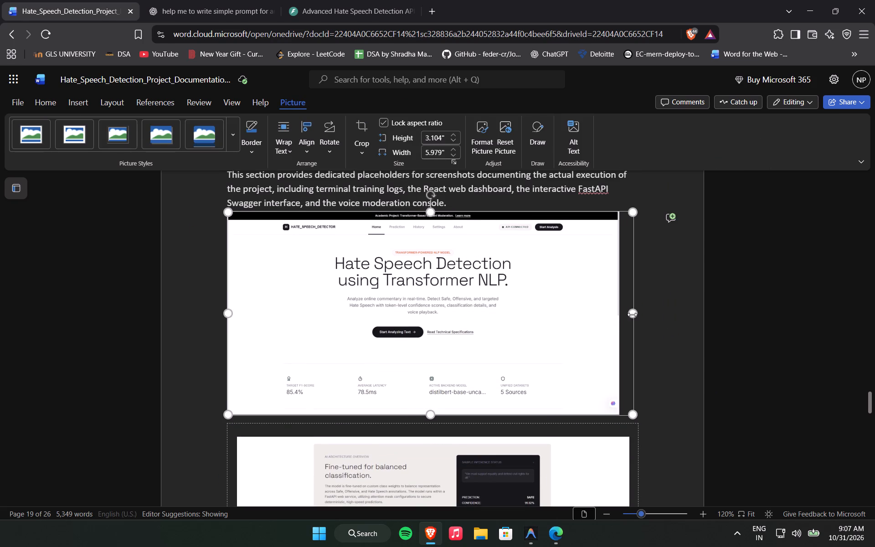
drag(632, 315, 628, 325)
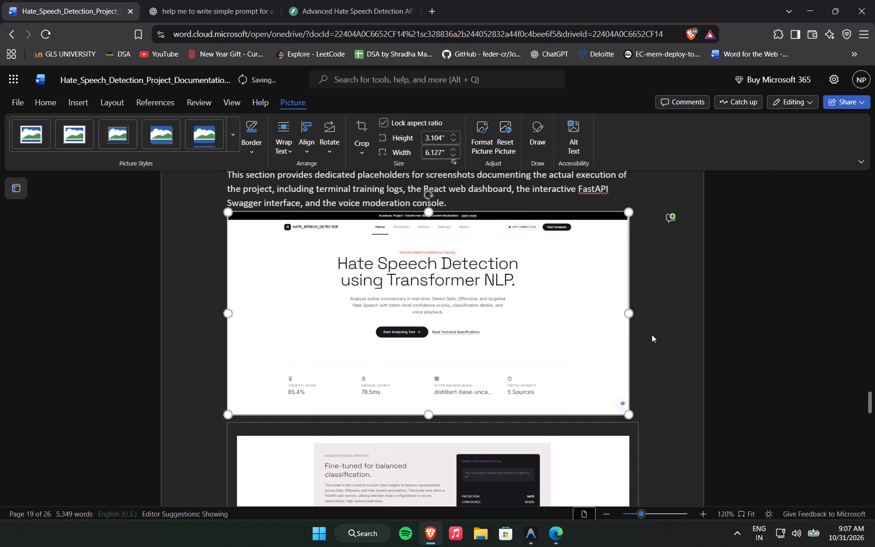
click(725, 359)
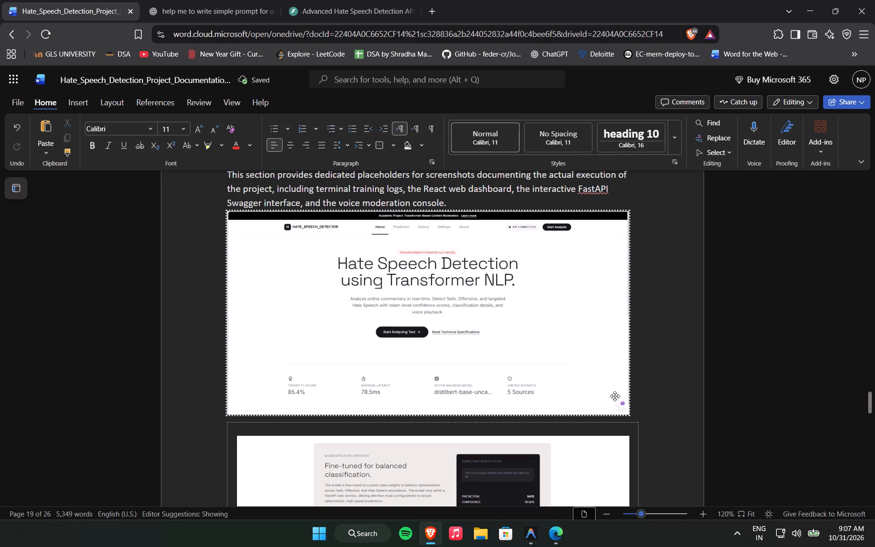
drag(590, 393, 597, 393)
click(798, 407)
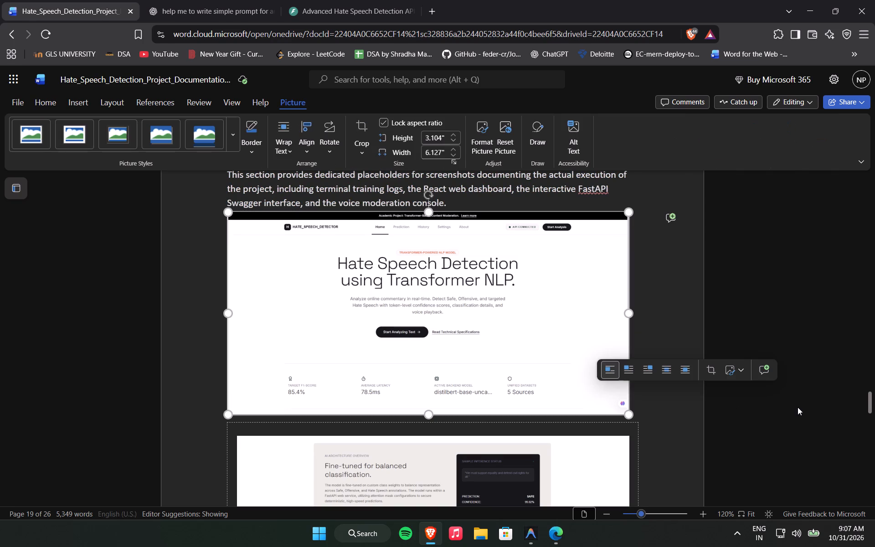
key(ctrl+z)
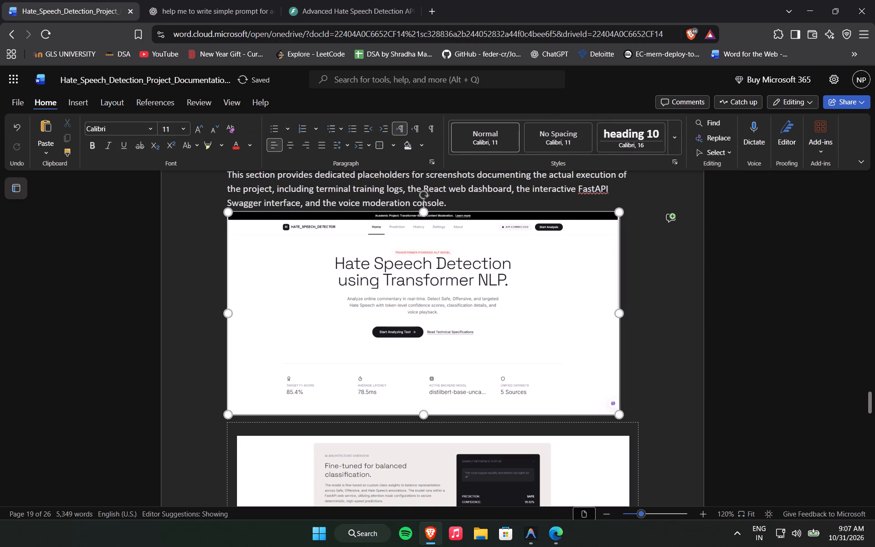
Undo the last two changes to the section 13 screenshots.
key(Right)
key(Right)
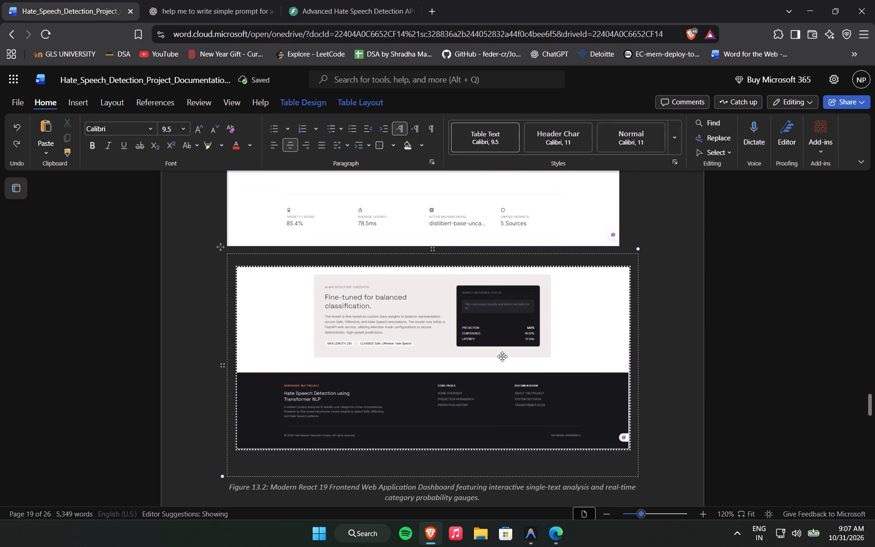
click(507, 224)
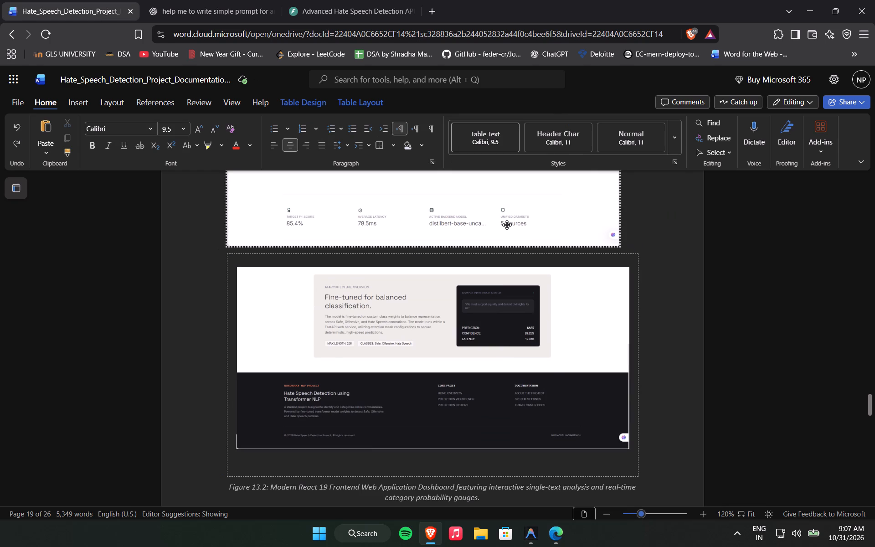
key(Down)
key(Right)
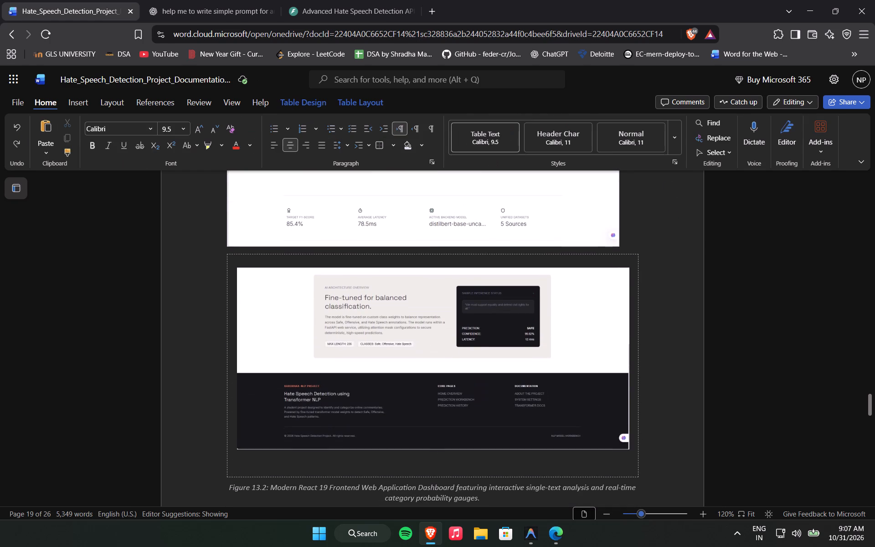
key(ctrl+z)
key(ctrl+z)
Paste the architecture overview screenshot directly below the Home page screenshot, inside the same frame above the Figure 13.2 caption in section 13.
scroll(649, 315, up, 2)
scroll(648, 316, down, 4)
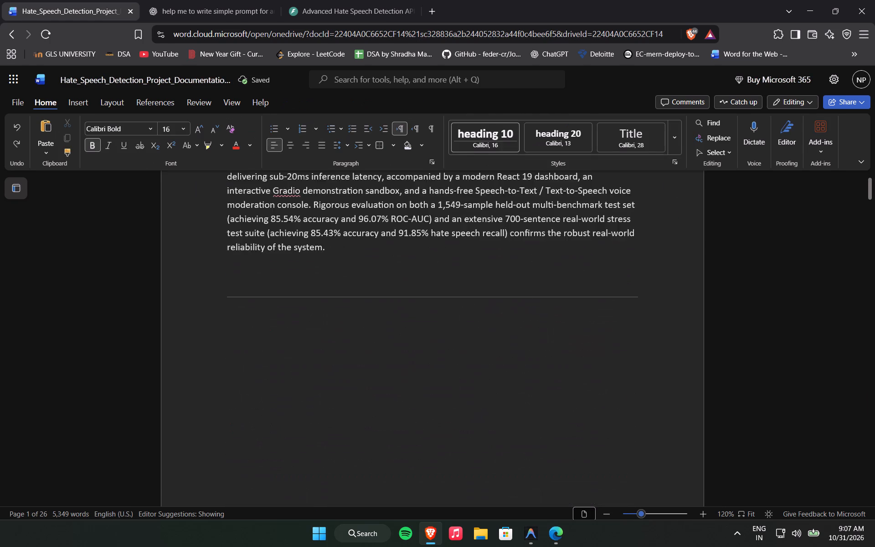
scroll(648, 316, down, 1)
scroll(648, 316, up, 1)
scroll(648, 316, down, 3)
scroll(648, 316, up, 1)
scroll(648, 316, down, 17)
drag(872, 218, 868, 271)
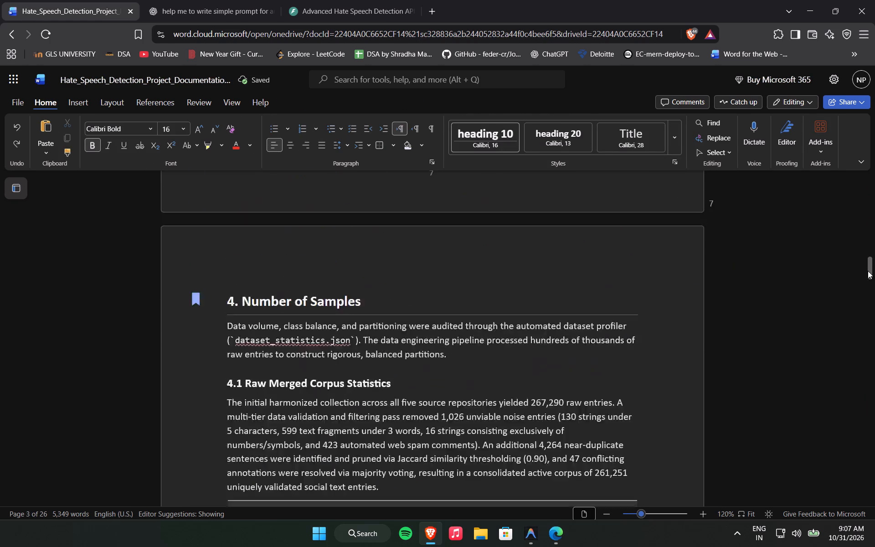
drag(868, 271, 868, 315)
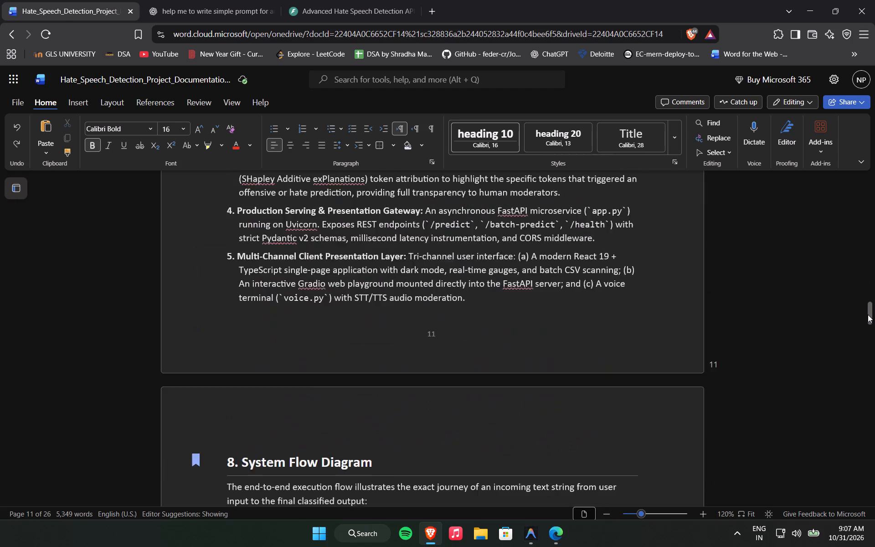
drag(868, 315, 870, 335)
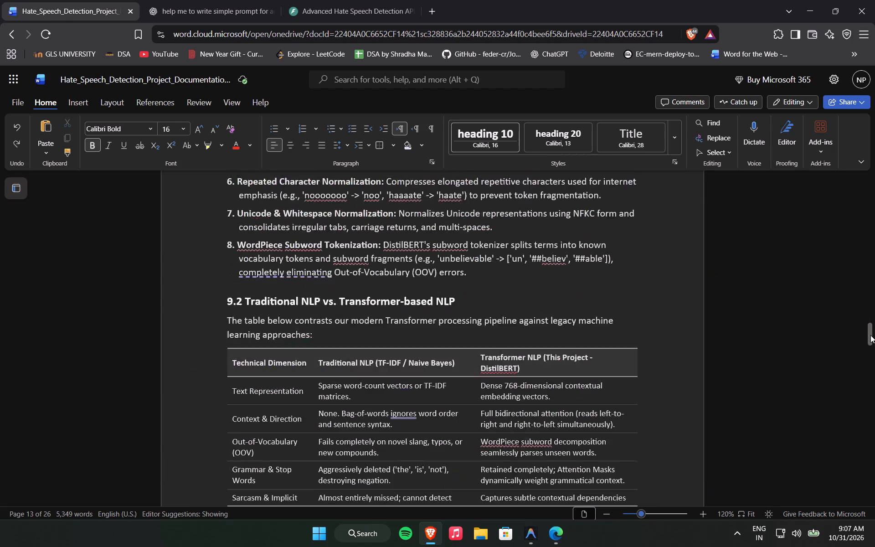
drag(870, 335, 873, 351)
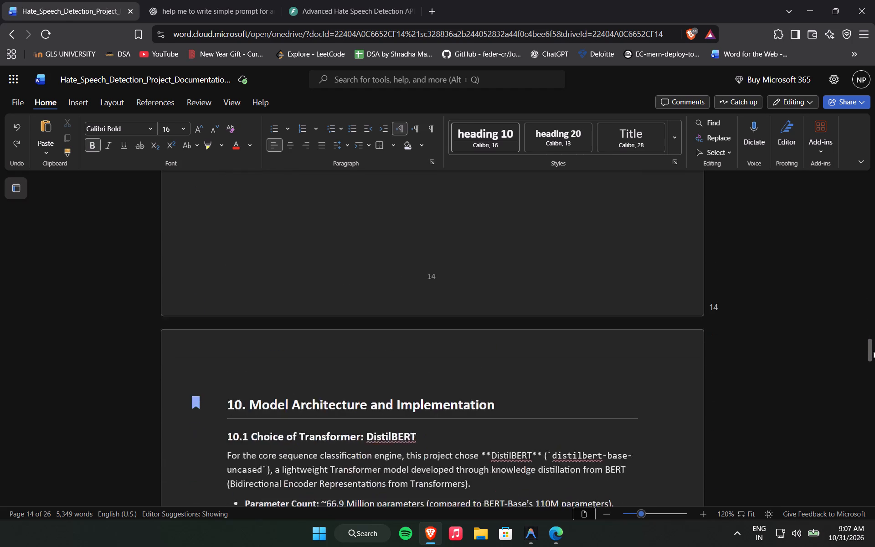
drag(873, 351, 874, 370)
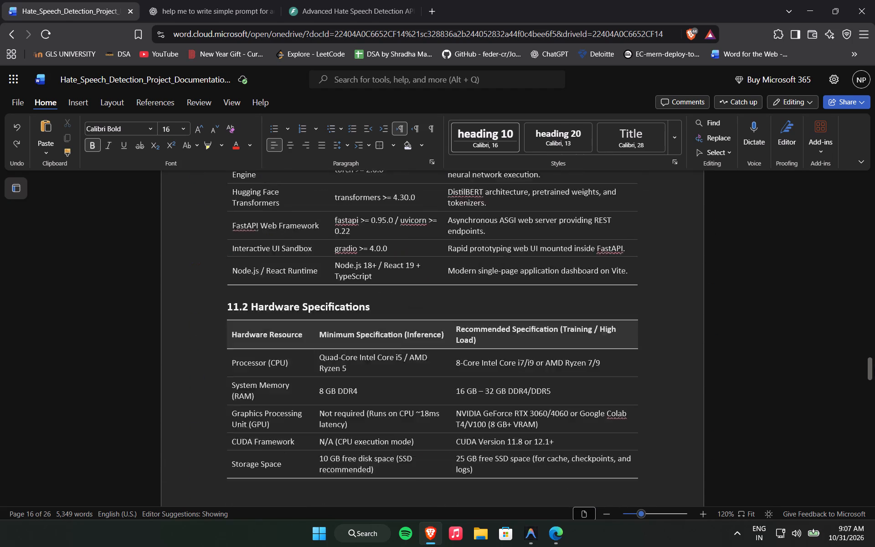
drag(874, 370, 874, 394)
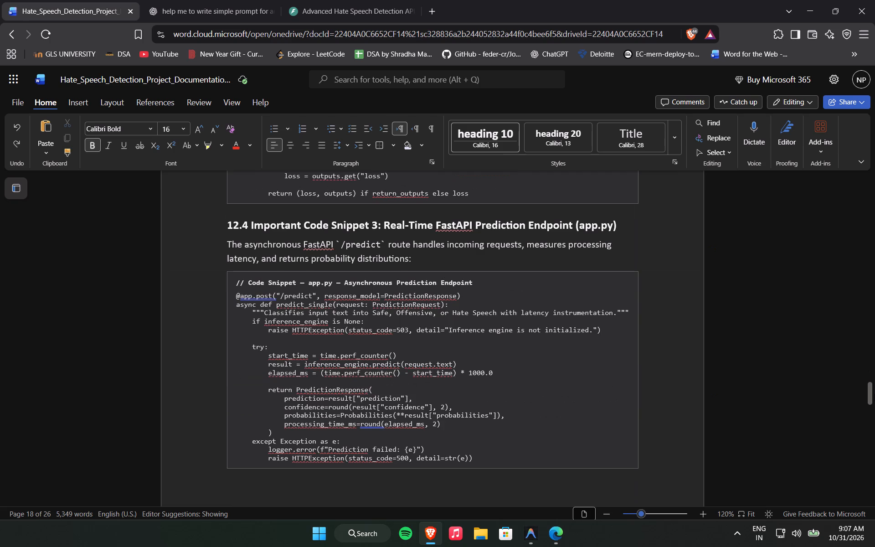
drag(874, 394, 874, 405)
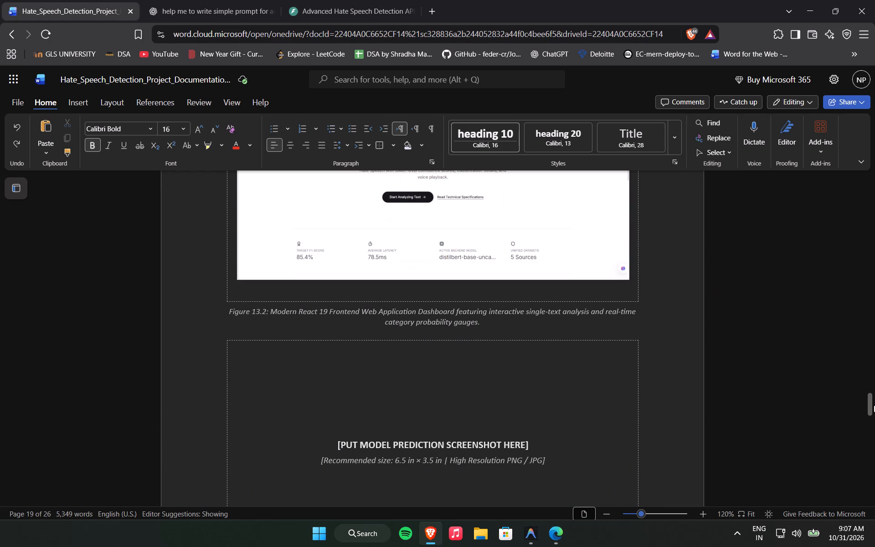
drag(874, 405, 874, 403)
click(388, 440)
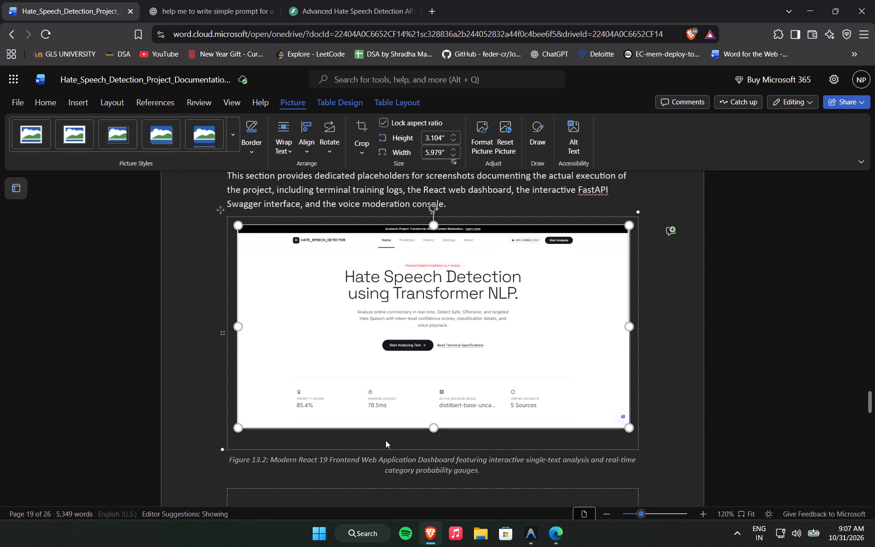
click(363, 438)
click(405, 440)
click(446, 443)
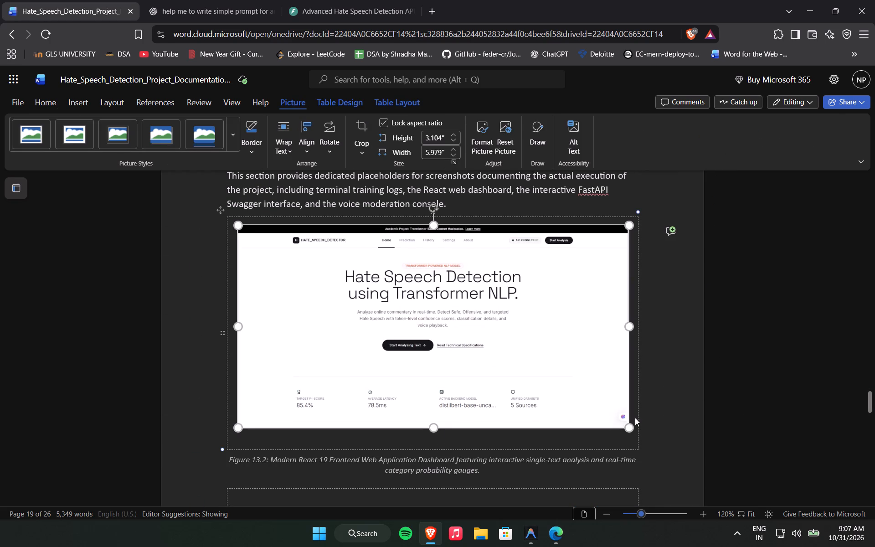
click(633, 418)
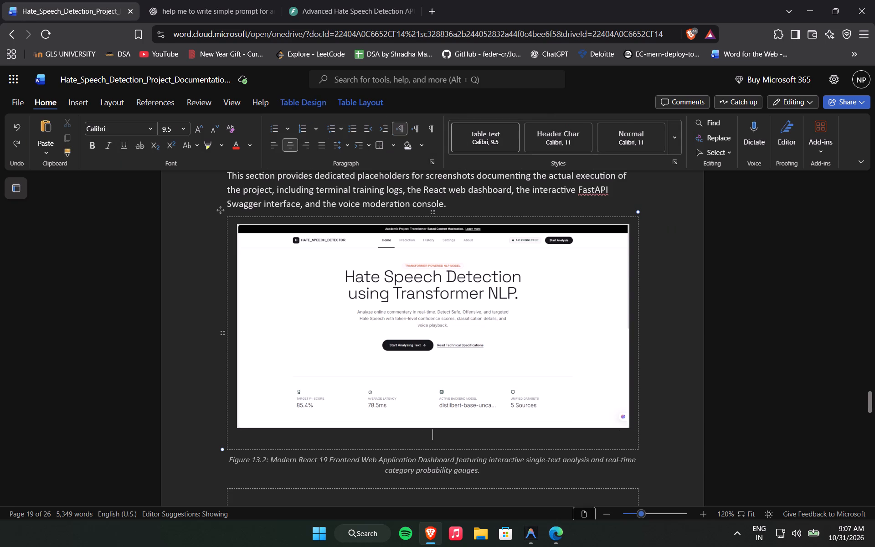
key(ctrl+v)
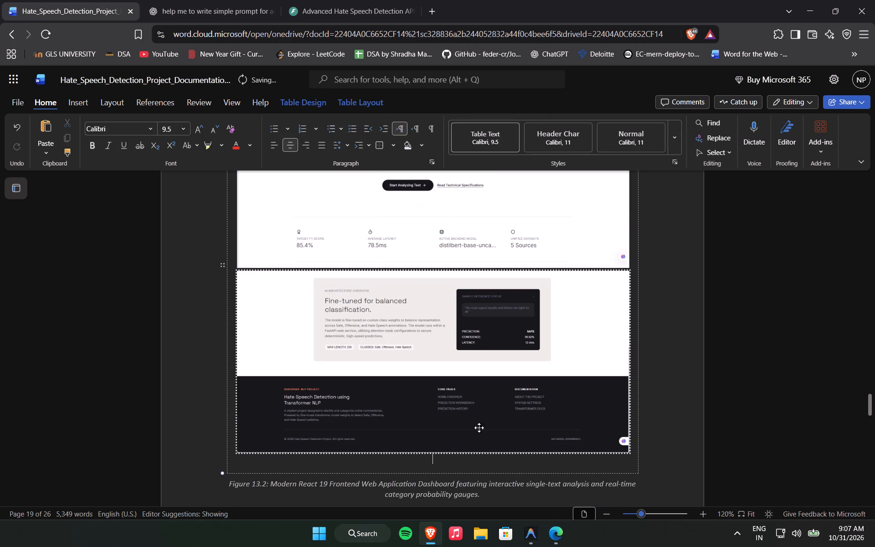
click(755, 386)
click(645, 377)
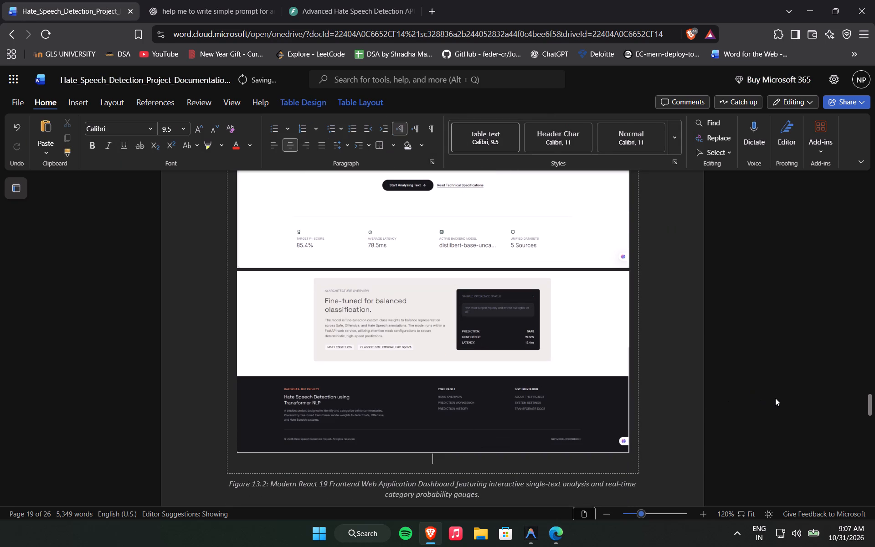
scroll(642, 407, up, 2)
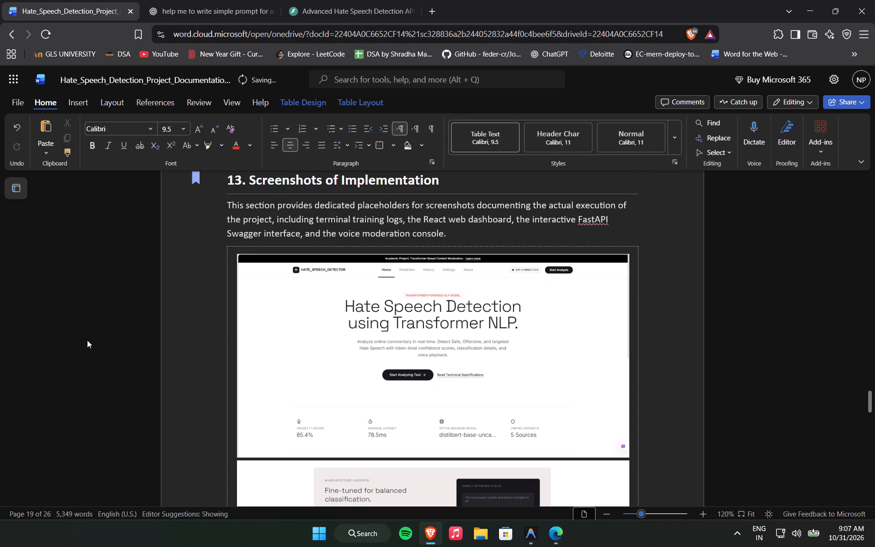
click(87, 340)
scroll(708, 361, down, 5)
scroll(708, 362, up, 1)
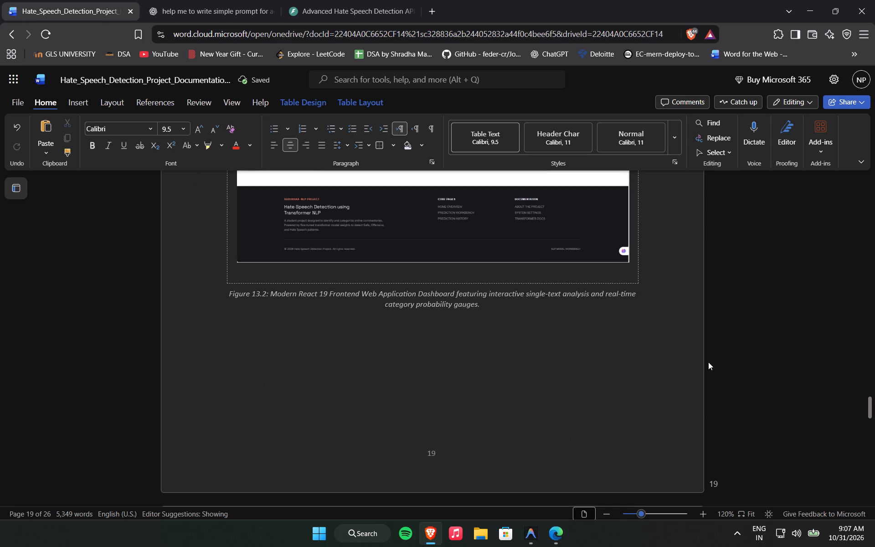
scroll(708, 362, down, 2)
scroll(708, 362, up, 1)
scroll(708, 362, down, 4)
scroll(708, 362, up, 4)
scroll(708, 362, down, 2)
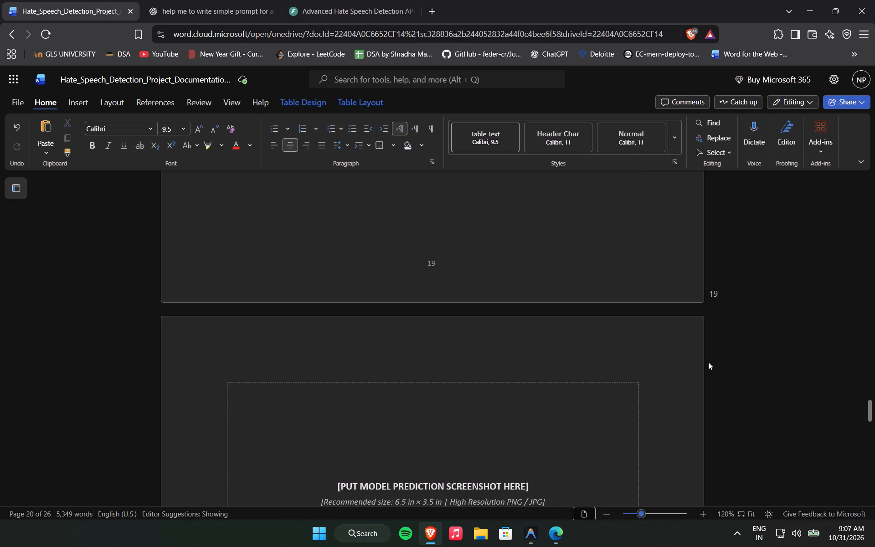
scroll(708, 362, down, 2)
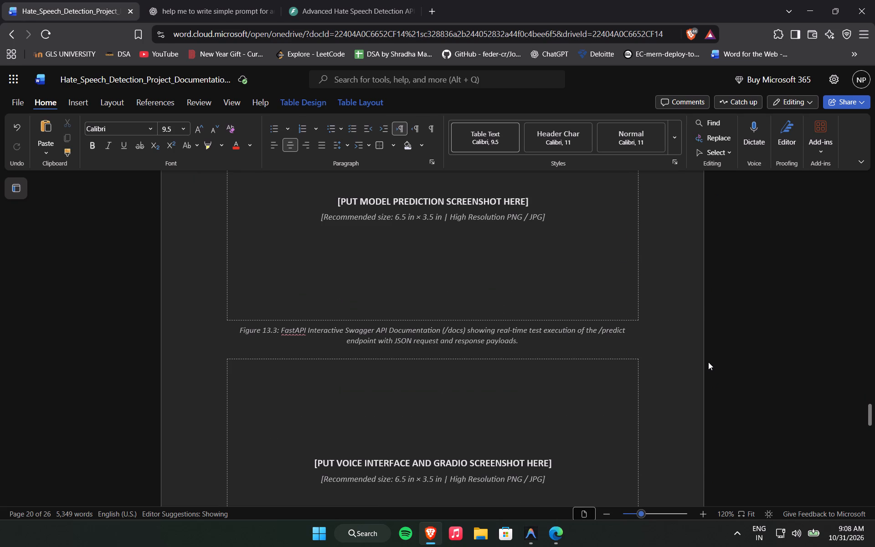
scroll(708, 362, down, 2)
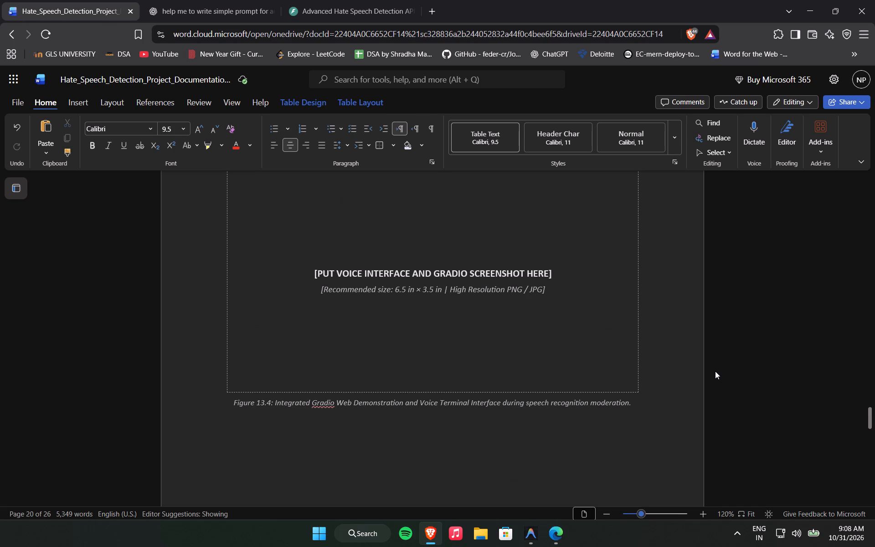
scroll(715, 371, down, 4)
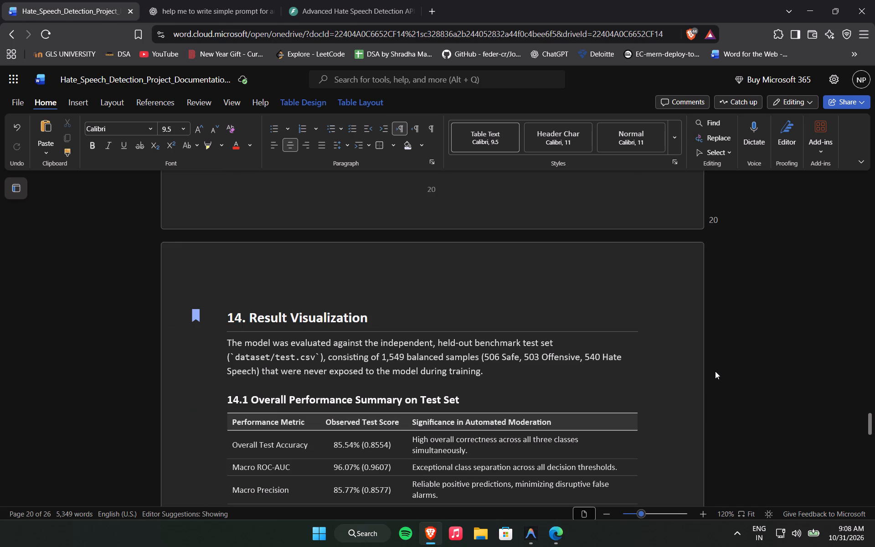
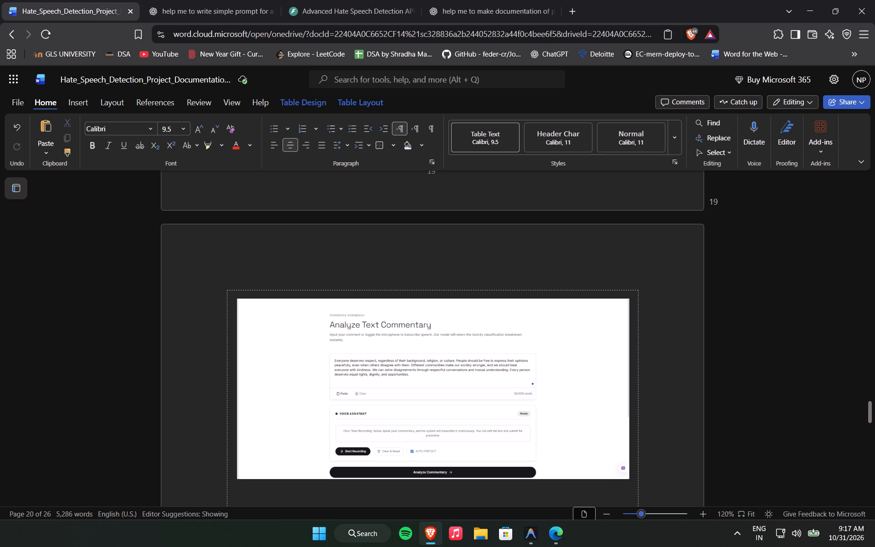
Look through the document from section 14 back to section 4 for figure frames that still hold placeholder text.
scroll(705, 440, down, 8)
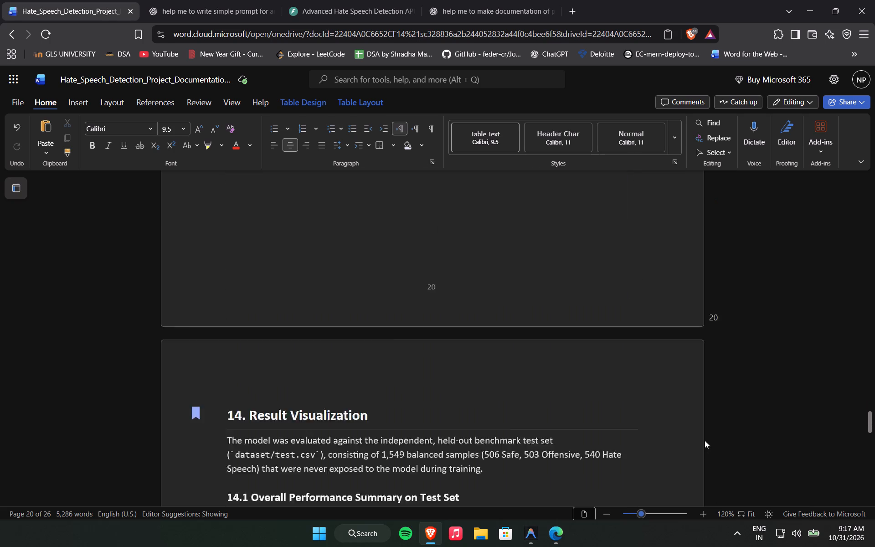
scroll(705, 440, down, 5)
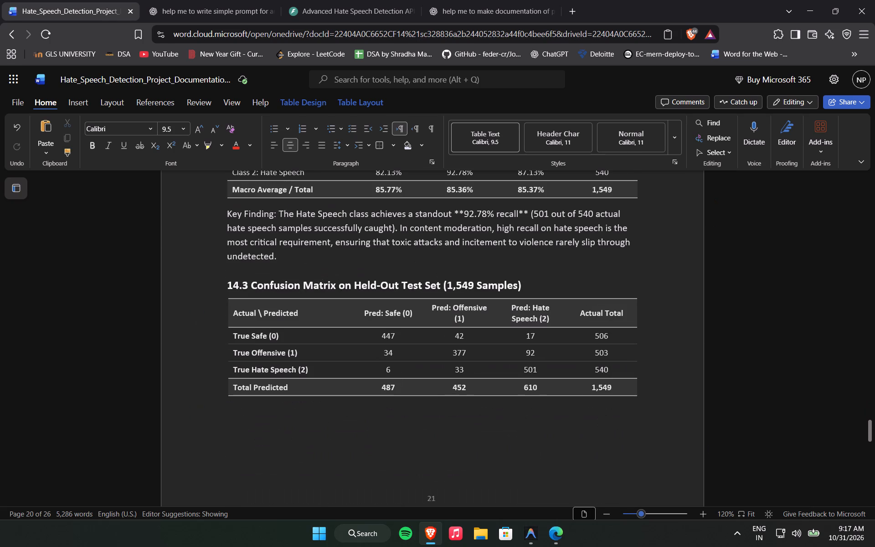
scroll(714, 408, up, 16)
scroll(714, 397, down, 1)
scroll(714, 397, up, 4)
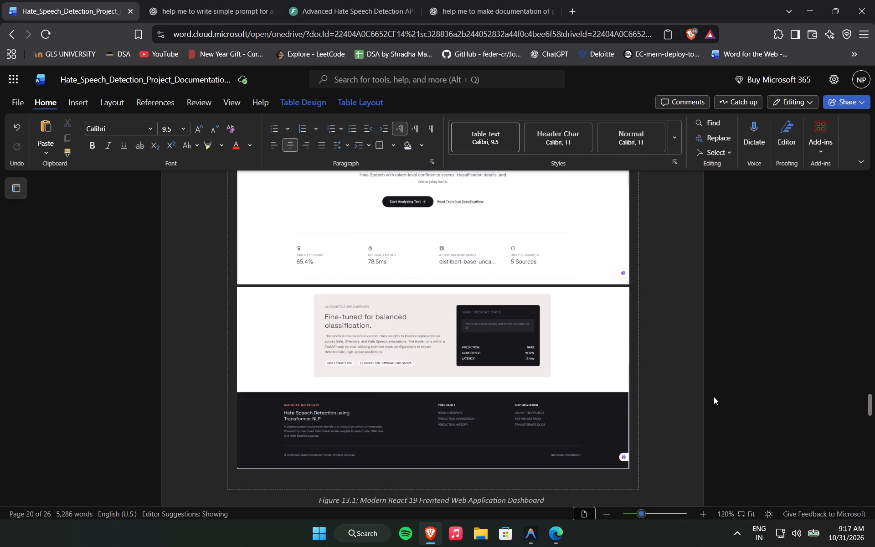
scroll(714, 397, down, 1)
scroll(714, 397, up, 16)
scroll(714, 397, down, 1)
scroll(714, 397, up, 5)
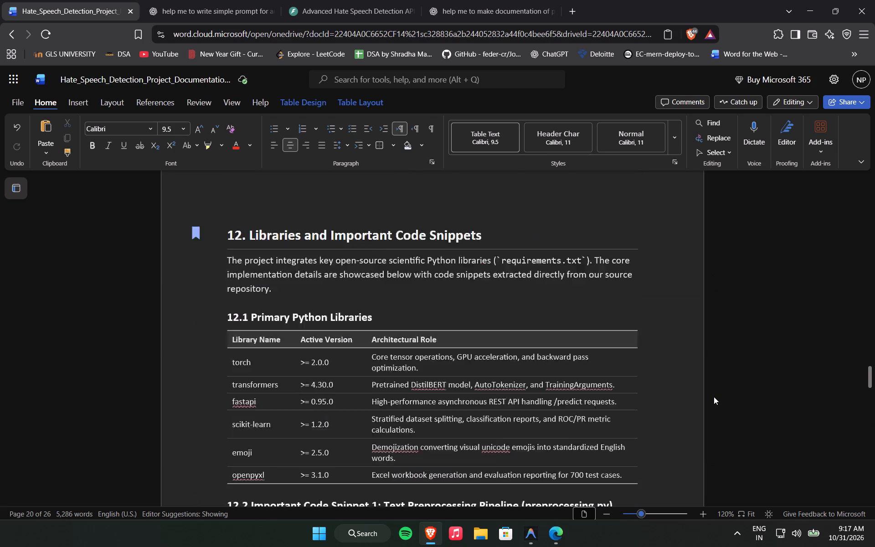
scroll(714, 397, up, 8)
scroll(714, 397, down, 1)
scroll(714, 397, up, 17)
scroll(714, 397, up, 18)
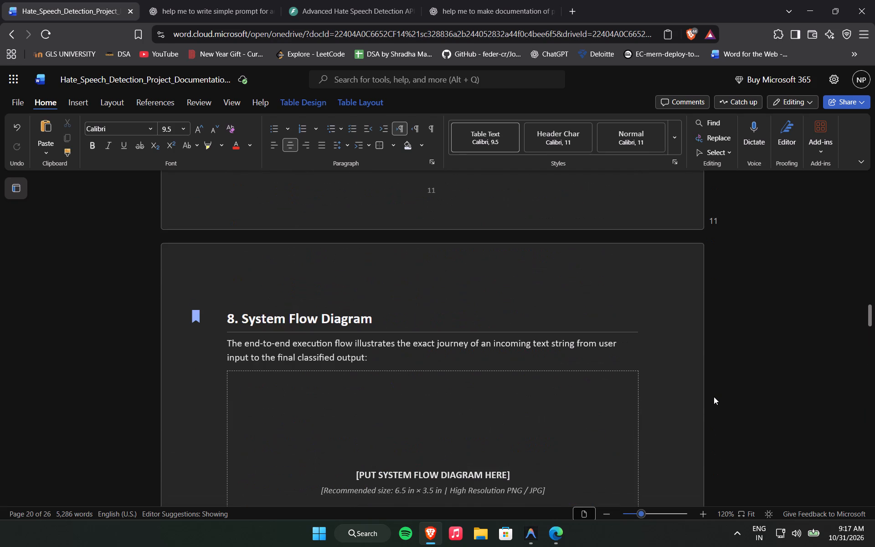
scroll(714, 397, up, 9)
scroll(714, 397, down, 4)
scroll(714, 397, up, 1)
scroll(714, 397, down, 1)
scroll(714, 397, up, 3)
scroll(714, 397, down, 1)
scroll(714, 397, up, 4)
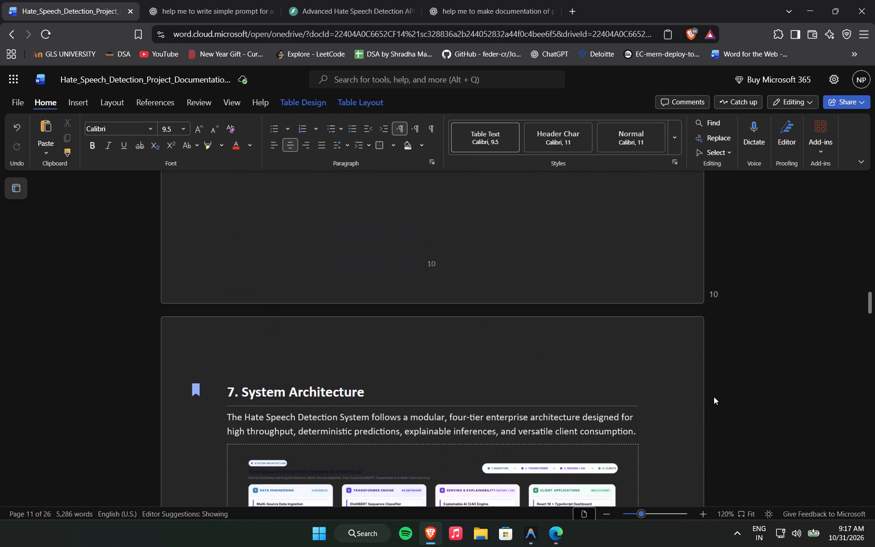
scroll(714, 397, up, 20)
scroll(714, 397, up, 2)
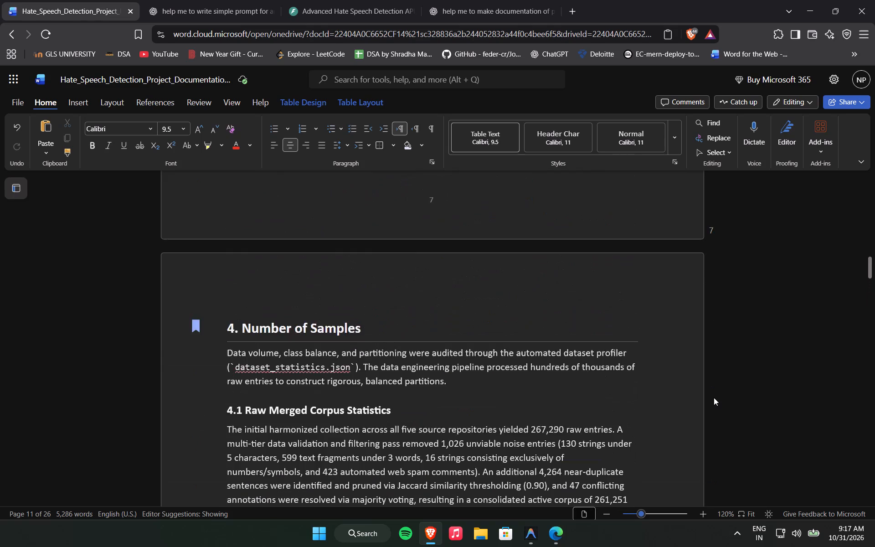
Replace the placeholder text in section 8's System Flow Diagram frame with the system_flow_diagram image from the project's assets folder on this device.
scroll(714, 398, down, 2)
scroll(714, 399, up, 1)
scroll(714, 399, down, 20)
scroll(714, 399, down, 7)
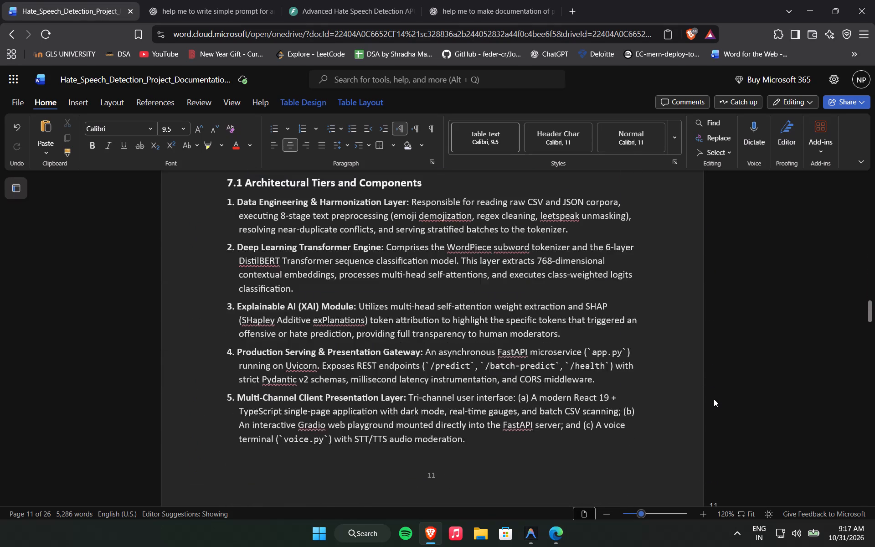
scroll(714, 399, down, 7)
click(552, 406)
drag(556, 399, 519, 398)
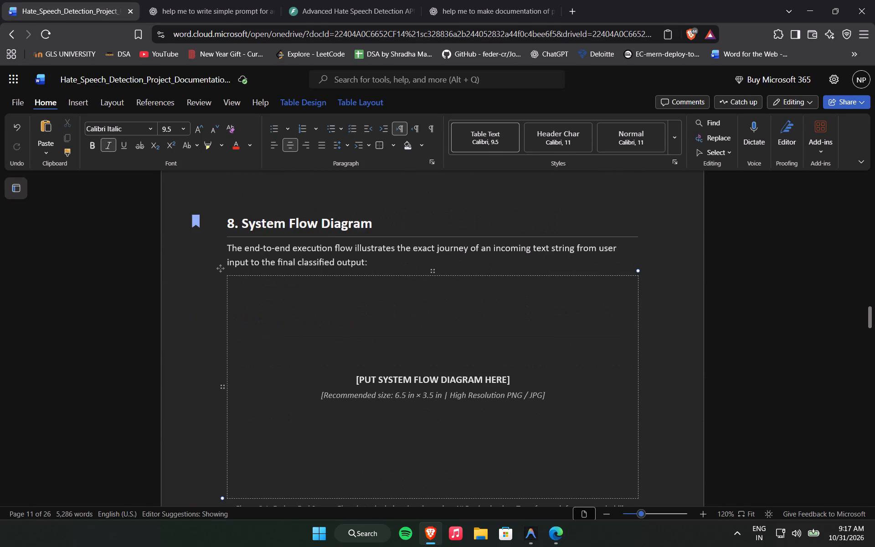
drag(519, 398, 366, 379)
key(BackSpace)
key(BackSpace)
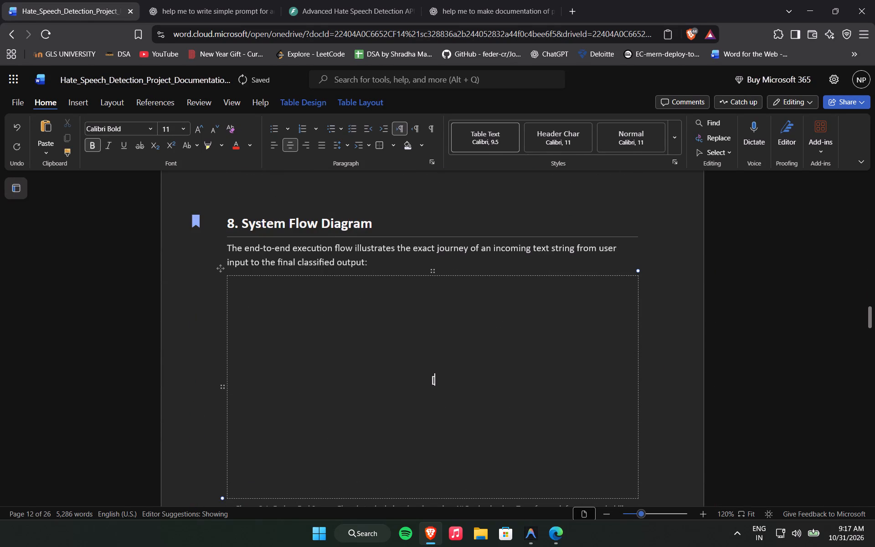
right_click(450, 380)
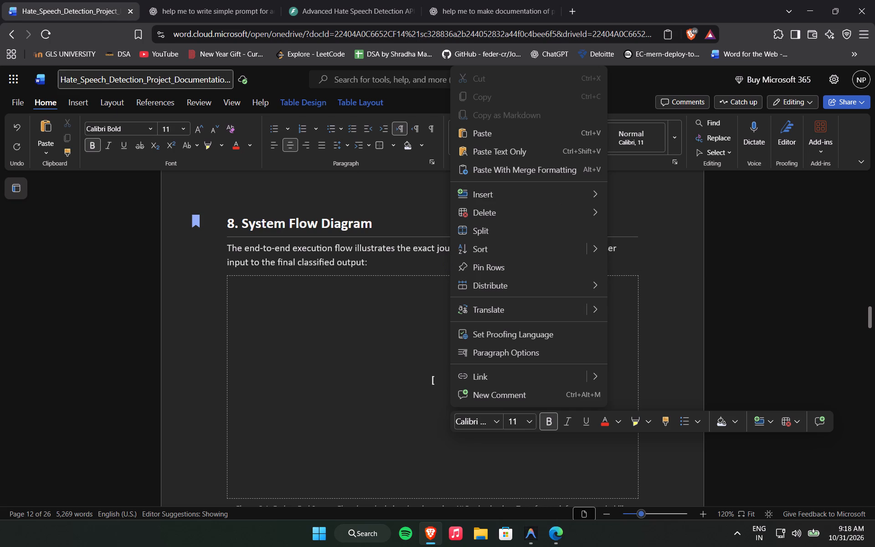
click(82, 99)
click(76, 125)
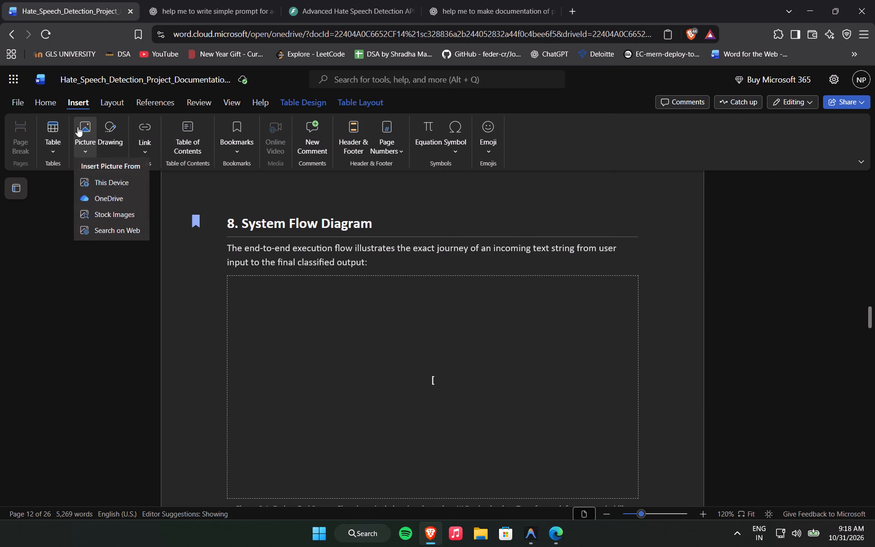
click(96, 179)
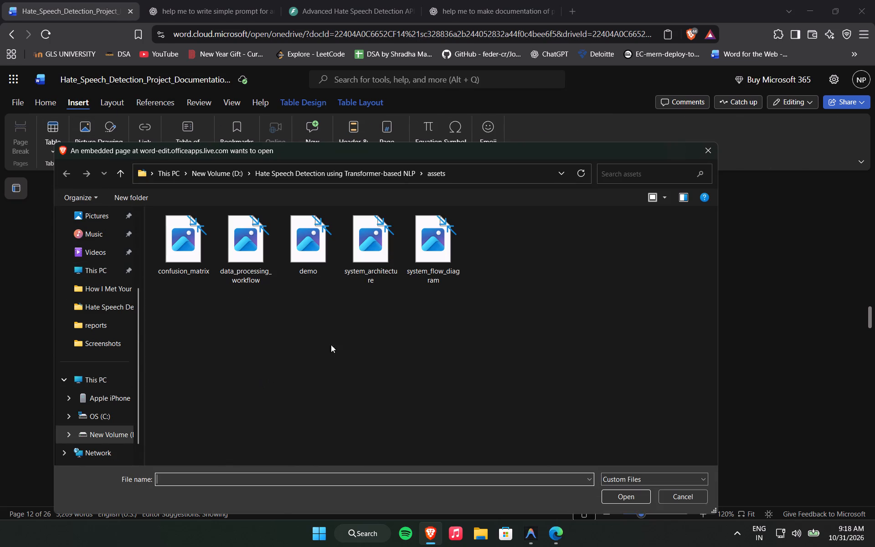
click(431, 249)
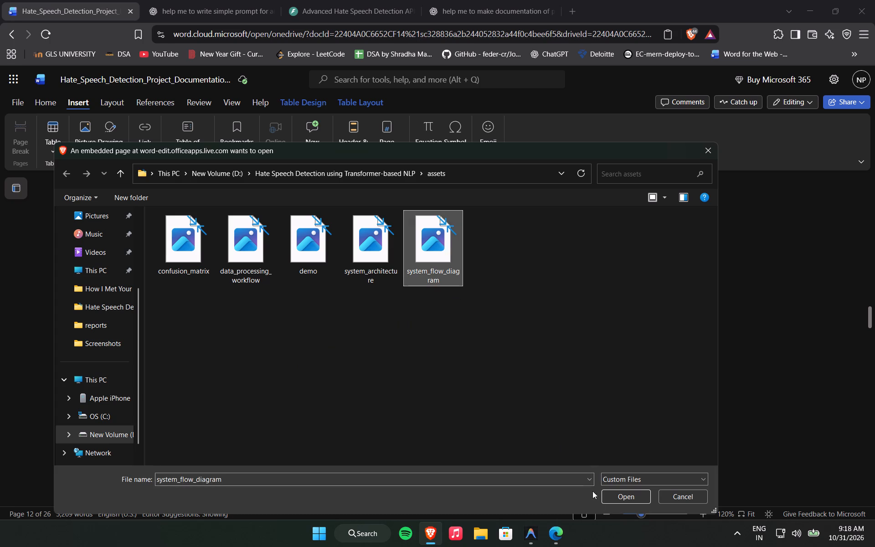
click(622, 493)
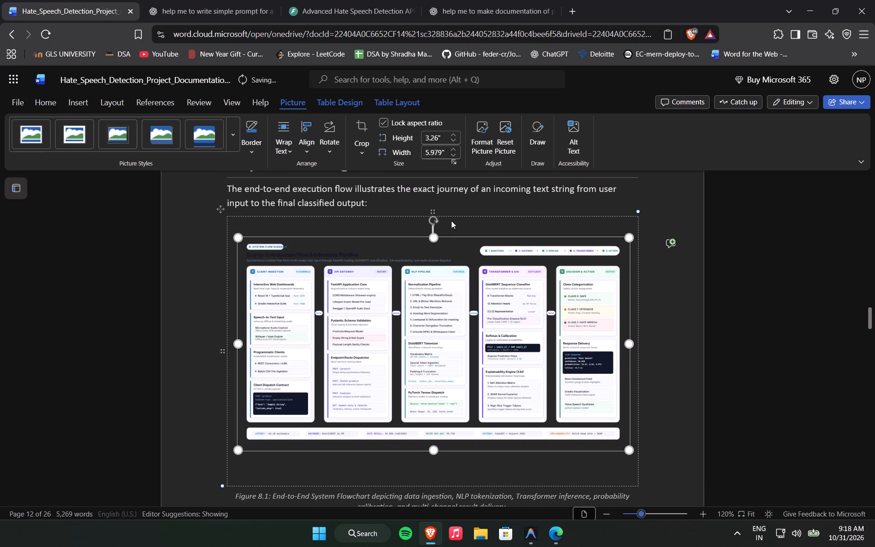
Delete the leftover opening bracket above the inserted diagram in the Figure 8.1 frame.
click(448, 227)
click(448, 227)
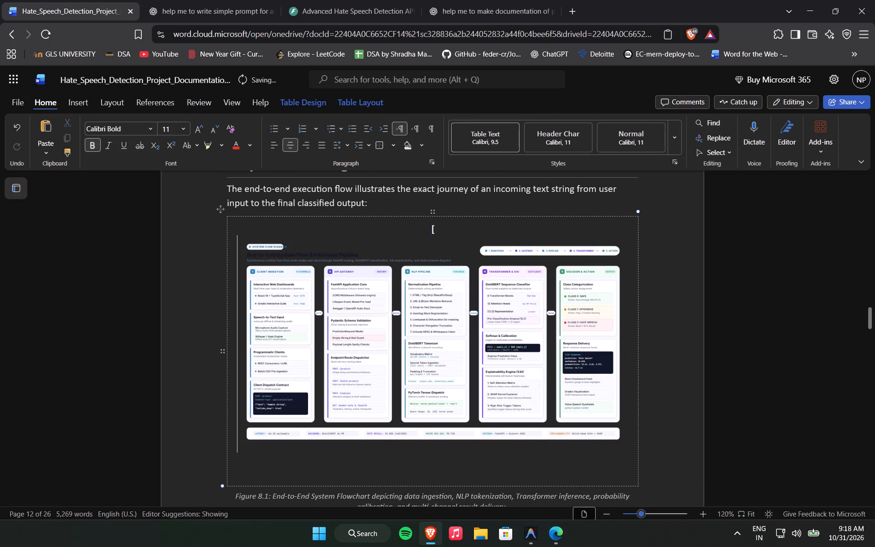
click(444, 228)
click(438, 229)
click(434, 230)
click(426, 232)
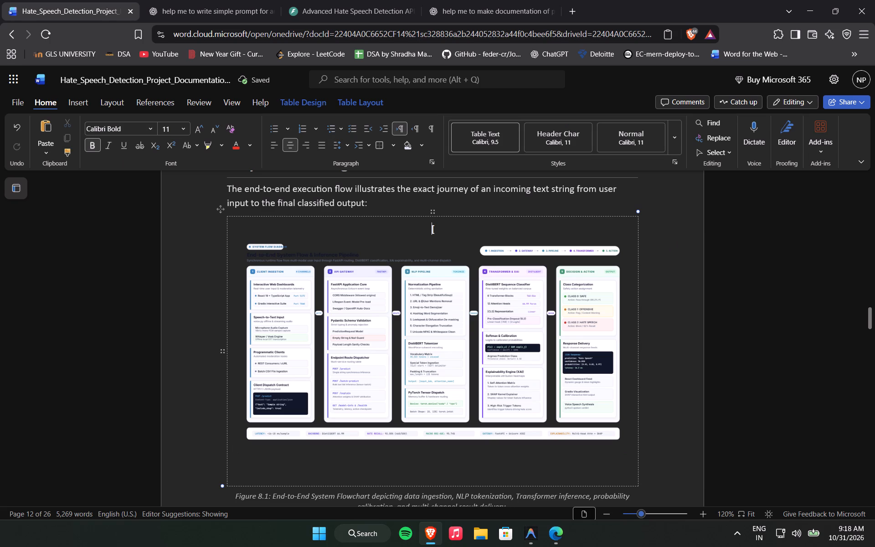
key(shift+Right)
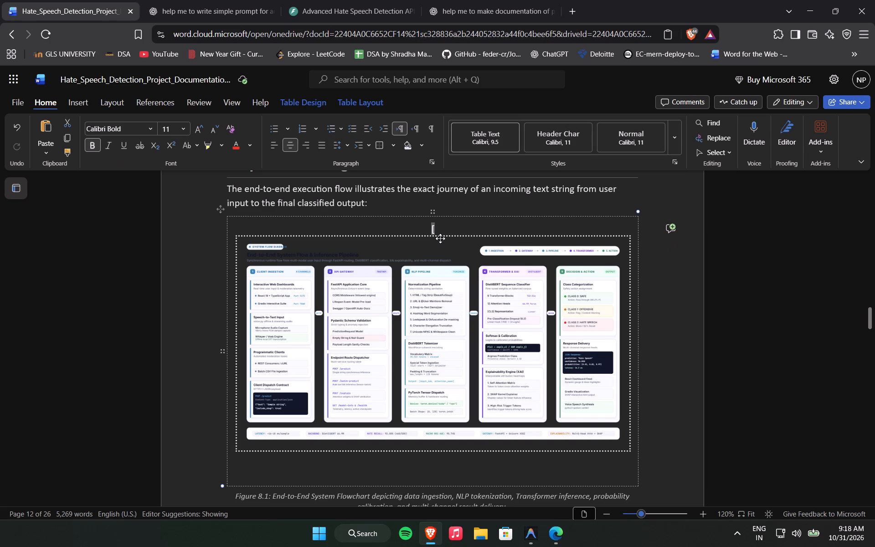
key(shift+BackSpace)
click(800, 273)
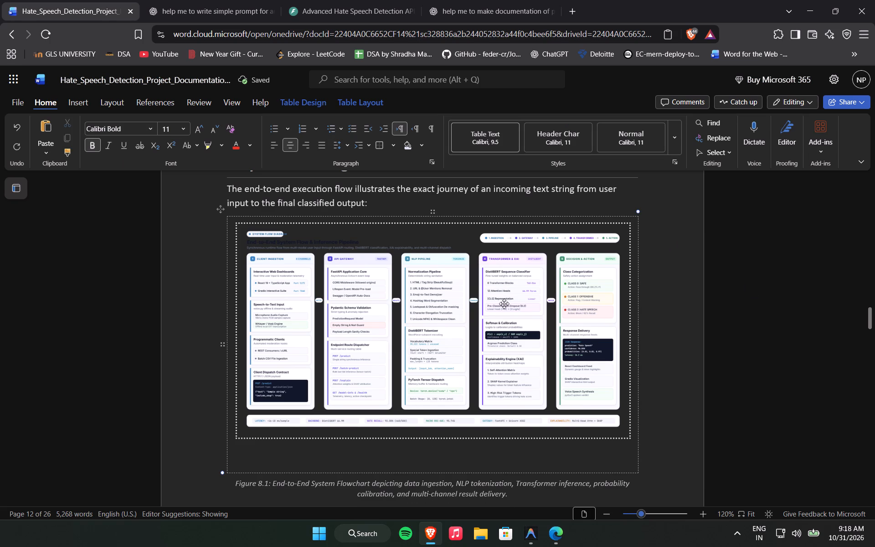
Examine the system flow diagram inserted in the Figure 8.1 frame closely for legibility, from its heading to the bottom metrics strip.
ctrl+scroll(463, 294, up, 10)
scroll(468, 257, up, 3)
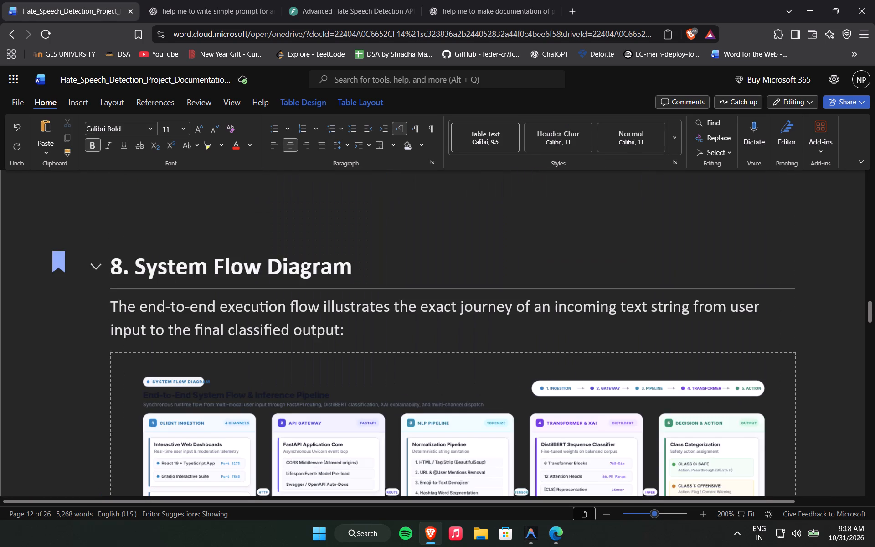
scroll(461, 268, down, 2)
ctrl+scroll(458, 278, up, 12)
ctrl+scroll(458, 278, down, 1)
ctrl+scroll(458, 278, up, 2)
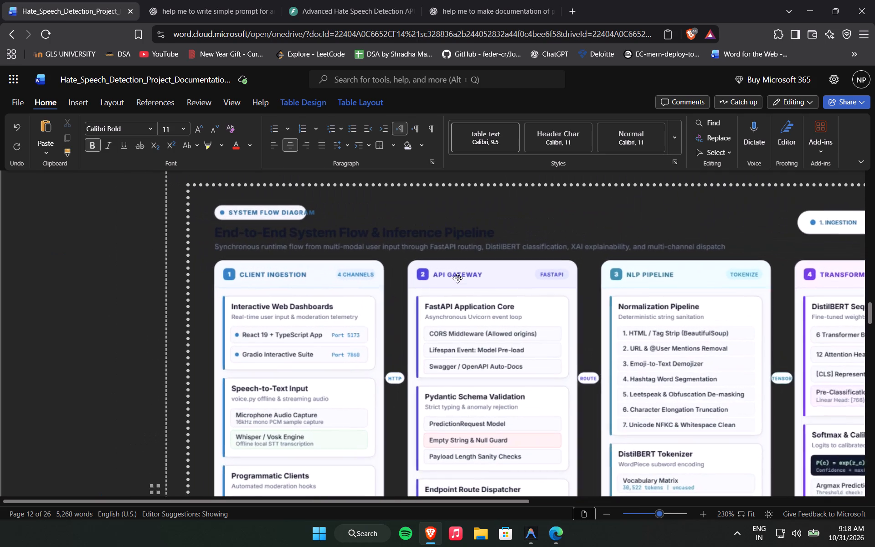
ctrl+scroll(458, 278, up, 3)
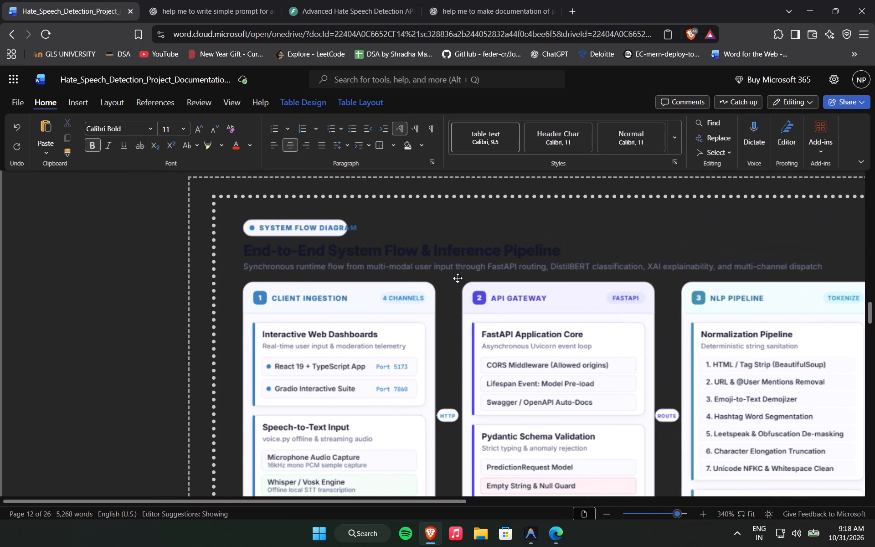
scroll(458, 288, down, 2)
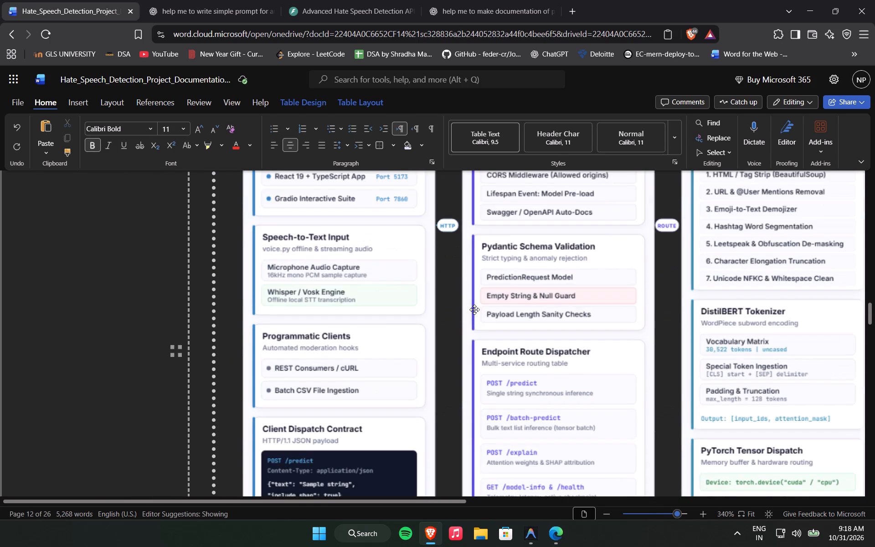
scroll(474, 310, down, 3)
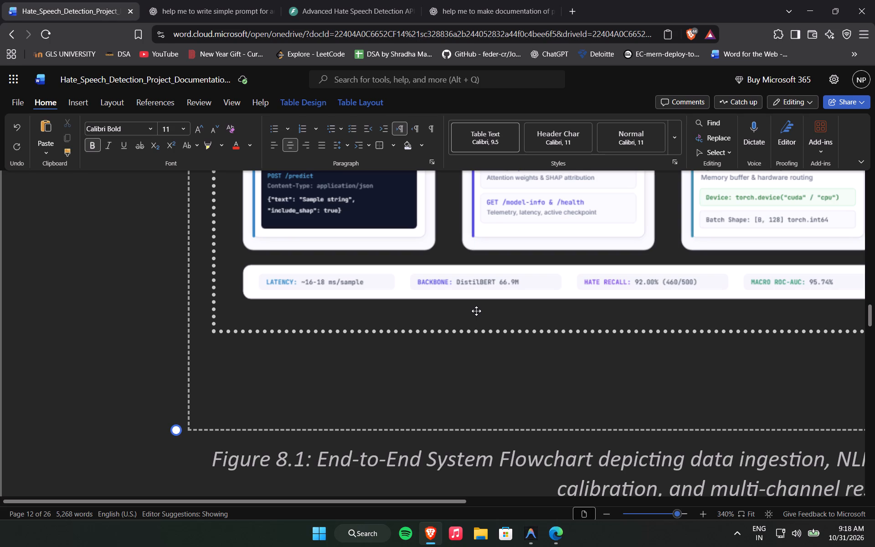
ctrl+scroll(479, 312, down, 5)
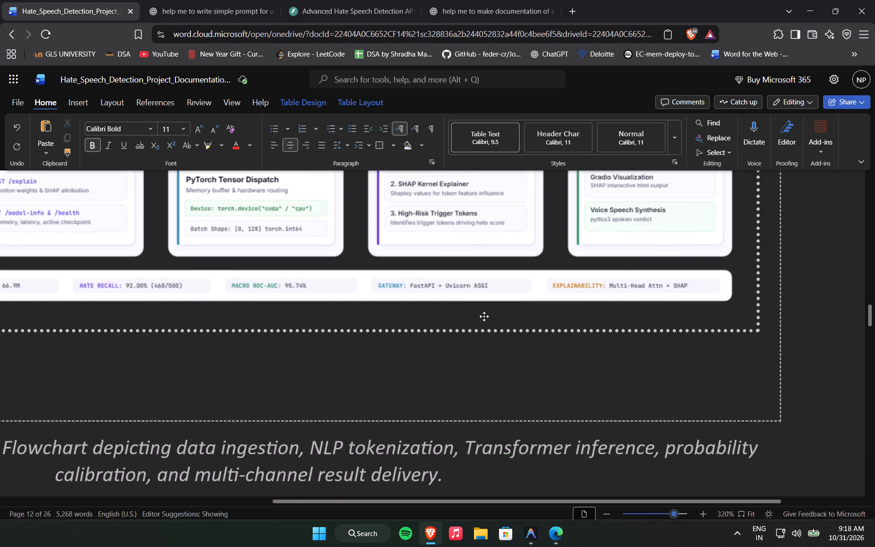
ctrl+scroll(484, 316, down, 15)
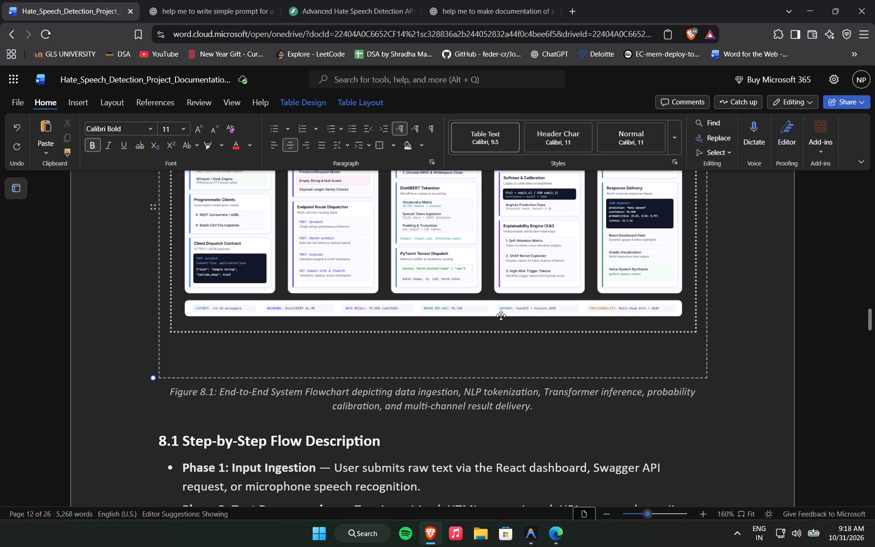
ctrl+scroll(673, 276, up, 9)
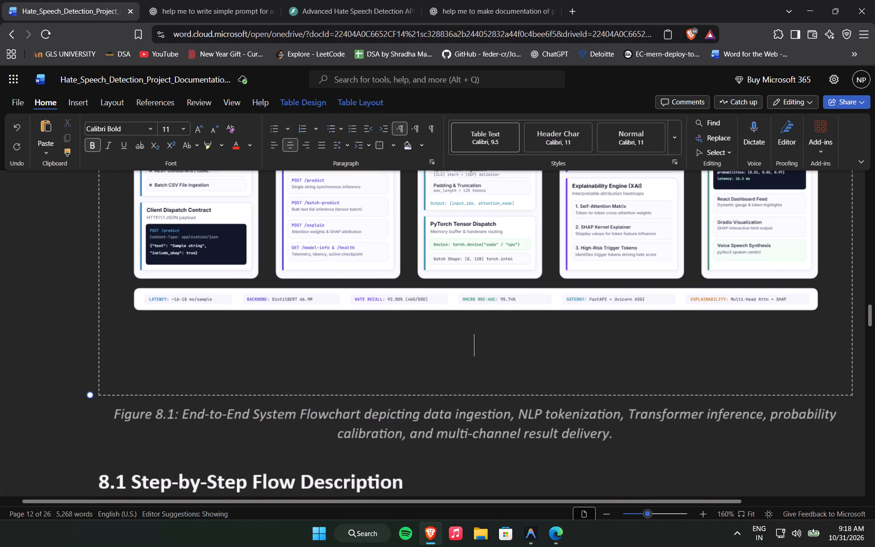
scroll(840, 291, up, 2)
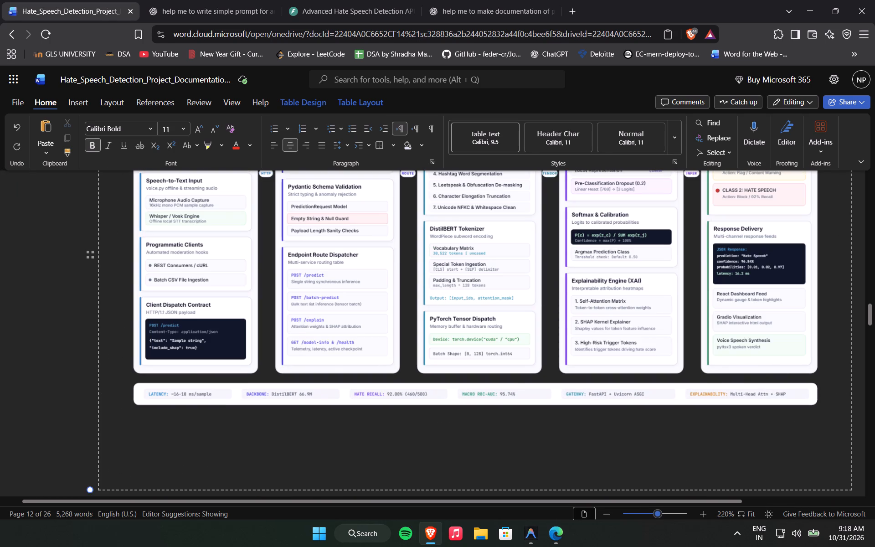
ctrl+scroll(839, 294, up, 2)
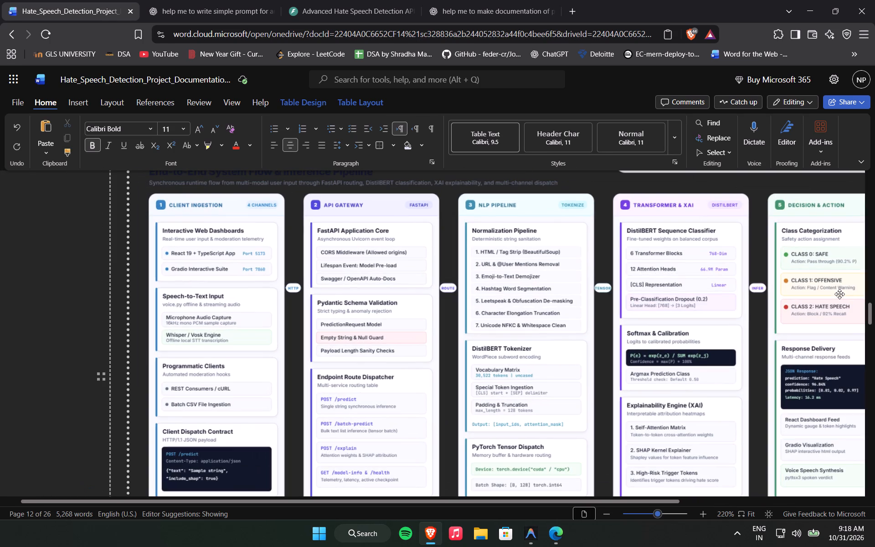
ctrl+scroll(839, 294, down, 2)
ctrl+scroll(839, 295, up, 1)
ctrl+scroll(839, 295, down, 3)
ctrl+scroll(839, 296, up, 4)
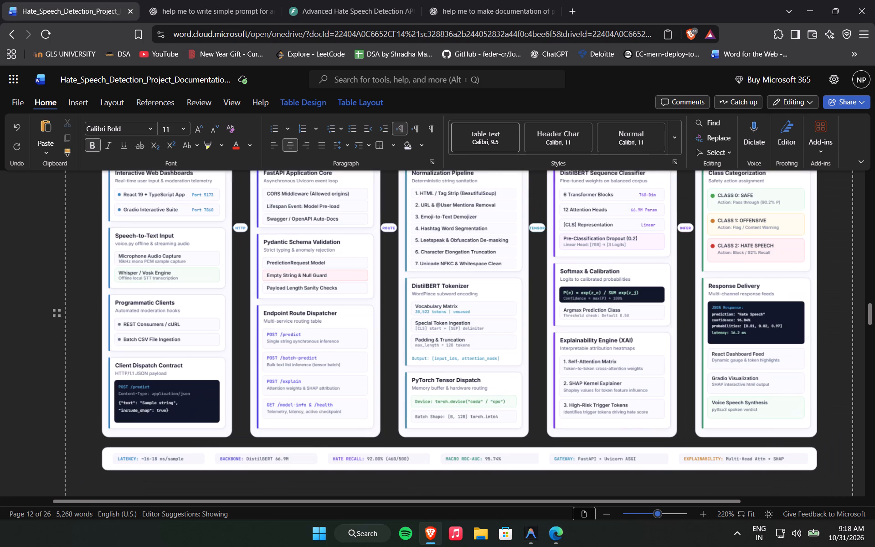
ctrl+scroll(838, 296, up, 1)
scroll(838, 295, down, 5)
Look over the step-by-step flow text in section 8.1, the start of section 9 and the Figure 8.1 layout in section 8.
ctrl+scroll(838, 295, down, 5)
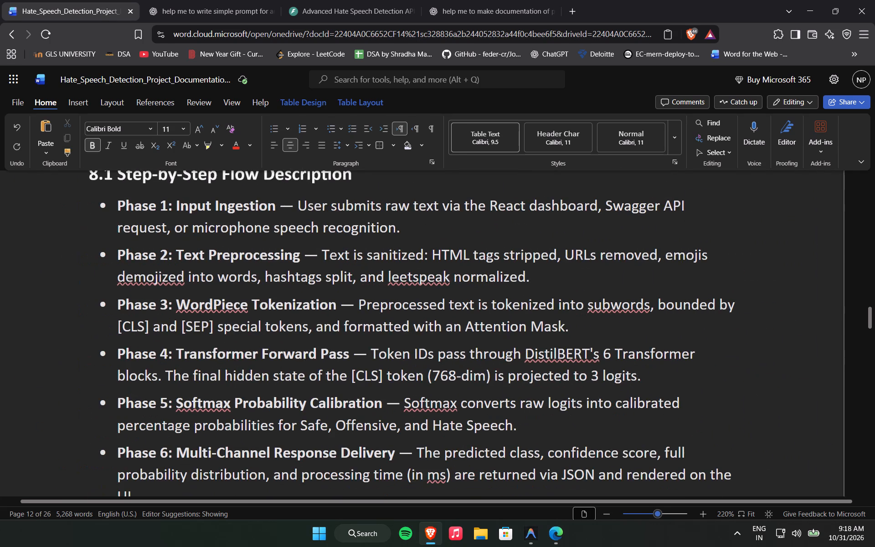
scroll(838, 295, down, 1)
scroll(838, 295, up, 1)
scroll(838, 295, down, 1)
ctrl+scroll(838, 295, down, 6)
scroll(838, 295, up, 3)
scroll(838, 295, down, 2)
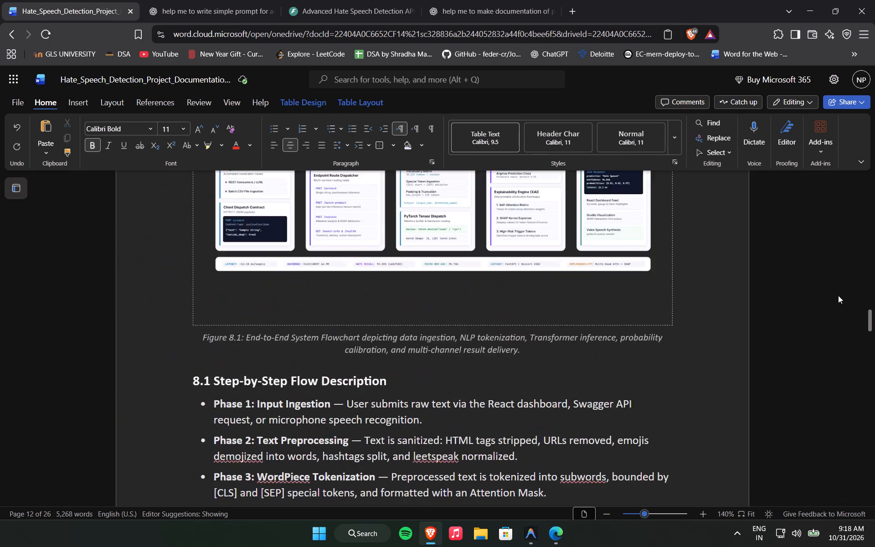
scroll(838, 295, down, 7)
scroll(838, 295, up, 2)
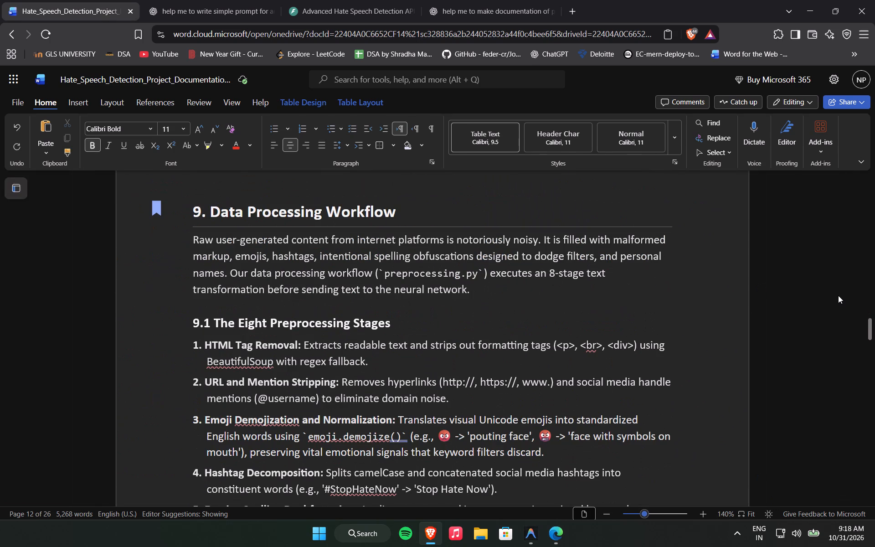
ctrl+scroll(838, 295, down, 4)
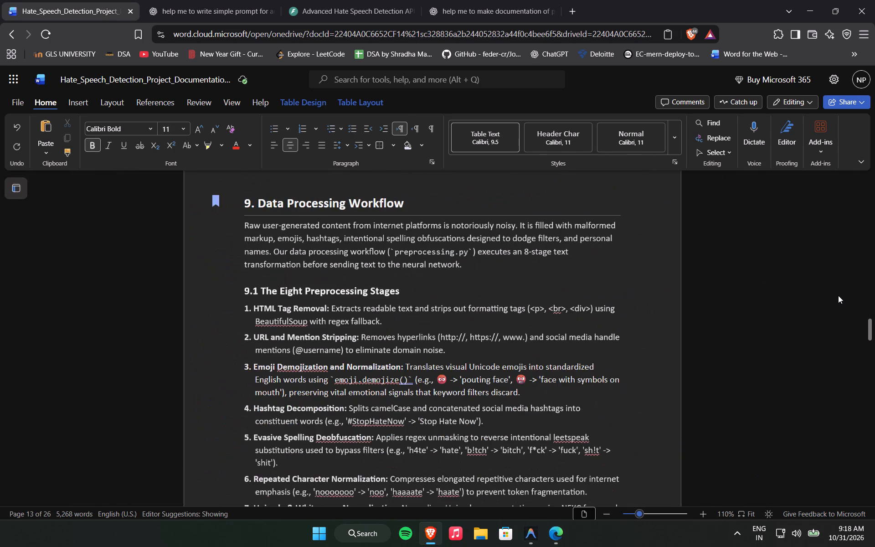
ctrl+scroll(838, 295, down, 1)
scroll(794, 282, up, 3)
scroll(708, 257, up, 3)
ctrl+scroll(410, 257, up, 3)
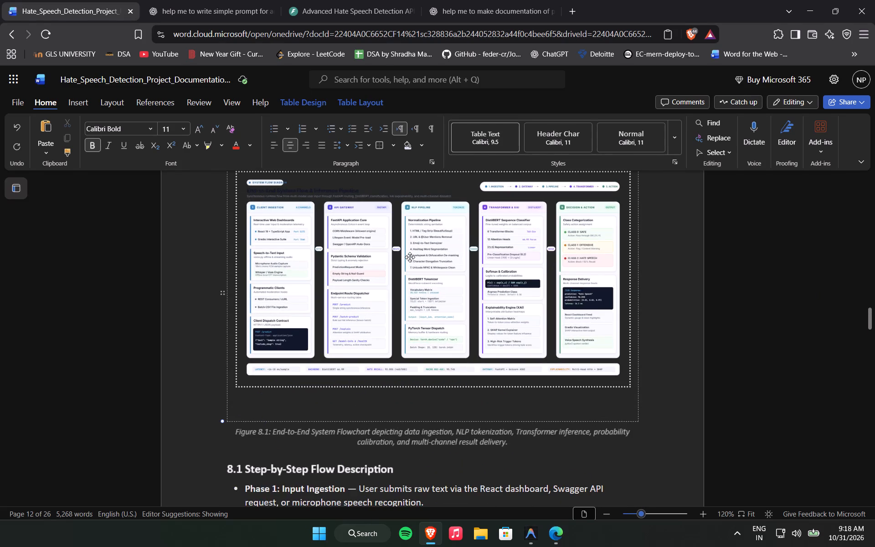
ctrl+scroll(410, 257, up, 1)
scroll(427, 242, up, 2)
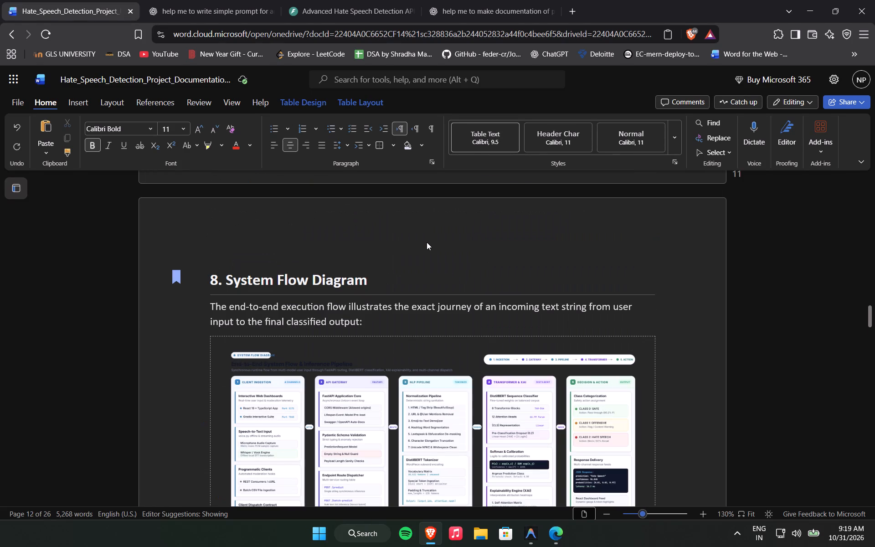
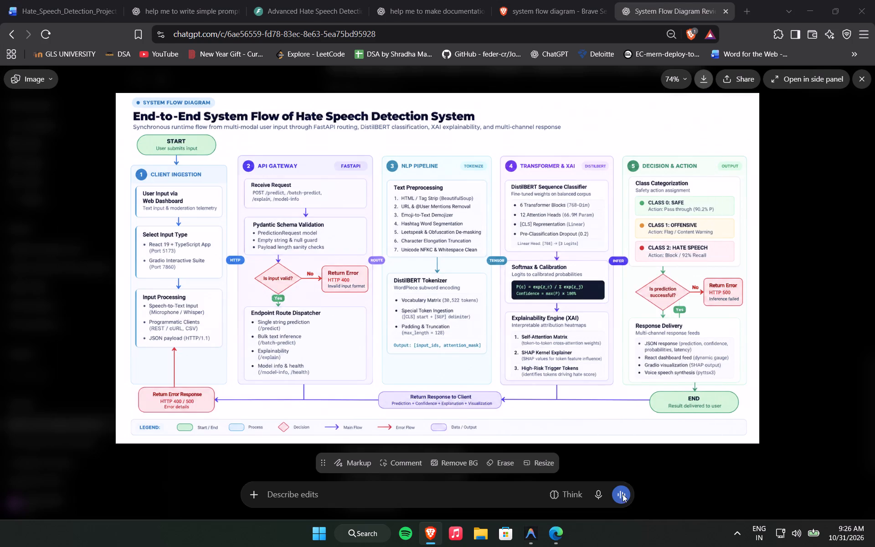
Delete the old diagram picture above the Figure 8.1 caption in section 8, System Flow Diagram, of the Word document.
click(77, 0)
scroll(401, 303, down, 1)
scroll(403, 304, up, 3)
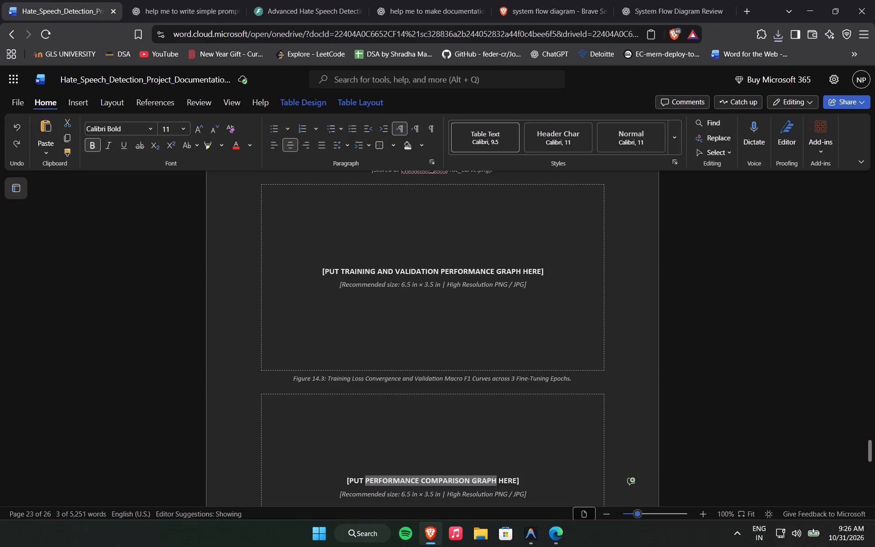
click(873, 450)
click(872, 450)
drag(872, 450, 873, 433)
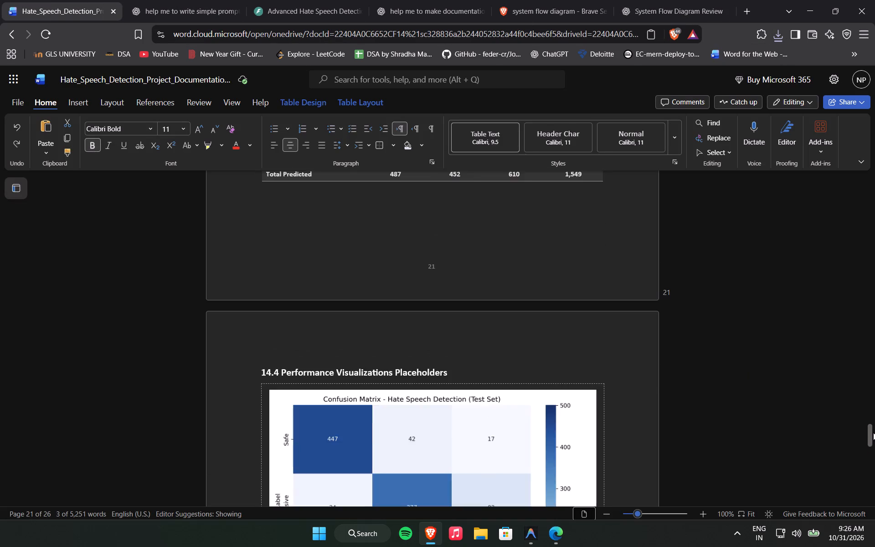
drag(873, 433, 874, 411)
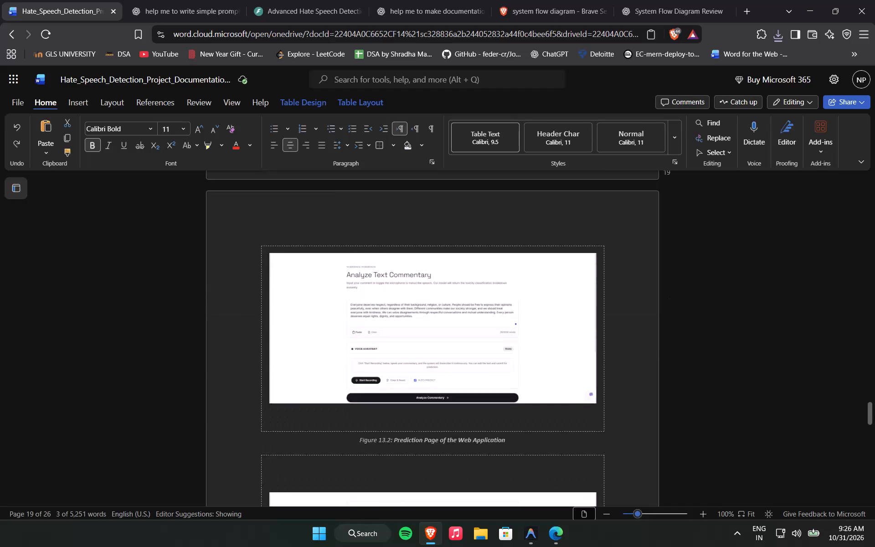
drag(874, 411, 874, 372)
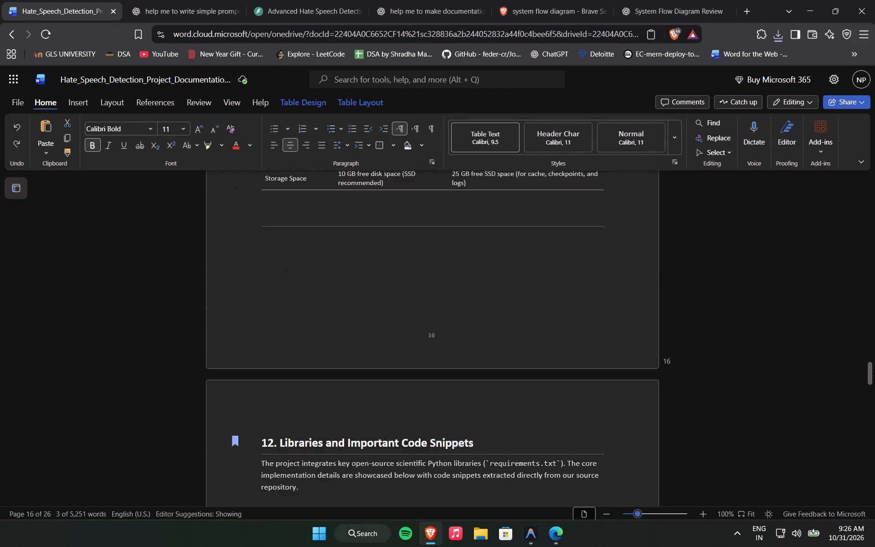
drag(874, 372, 874, 351)
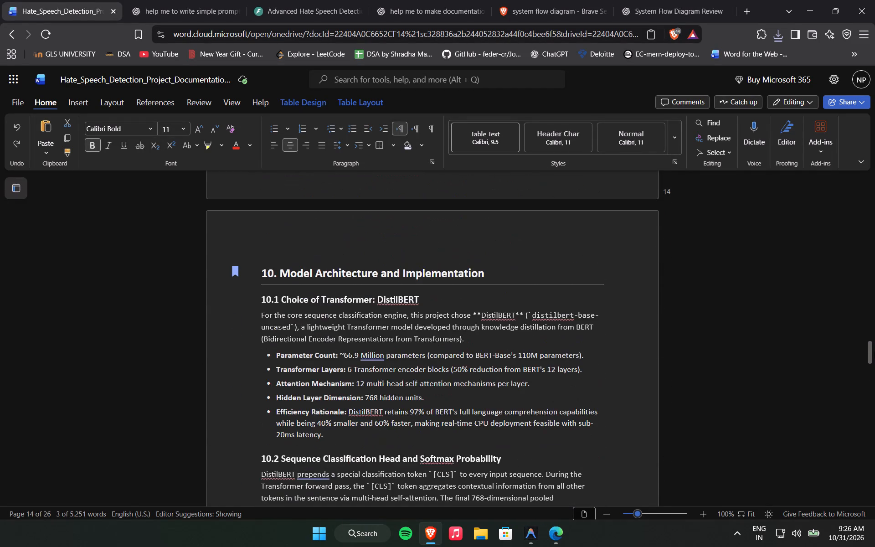
drag(874, 351, 874, 342)
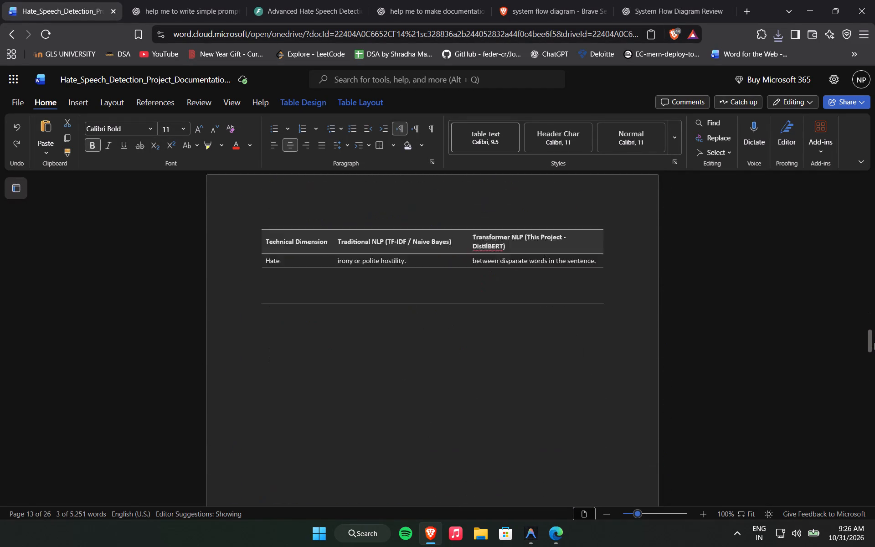
drag(874, 342, 874, 379)
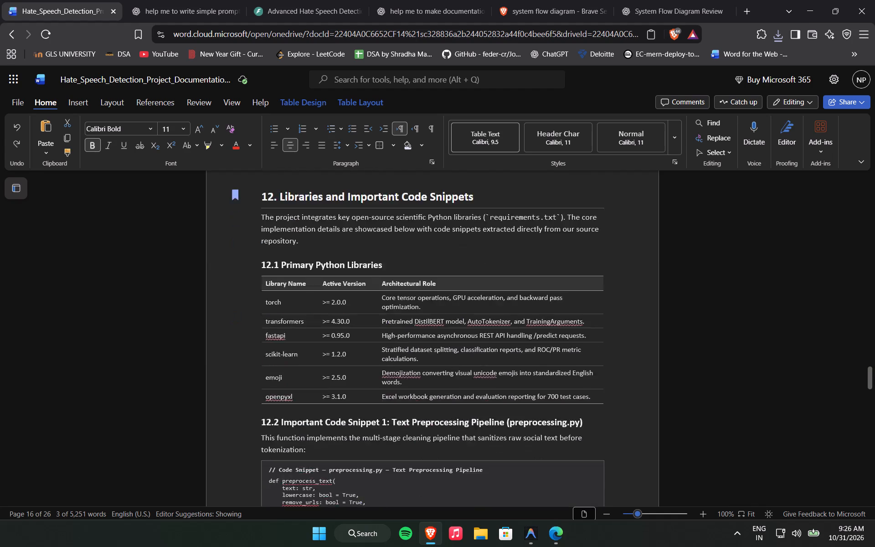
drag(874, 379, 874, 408)
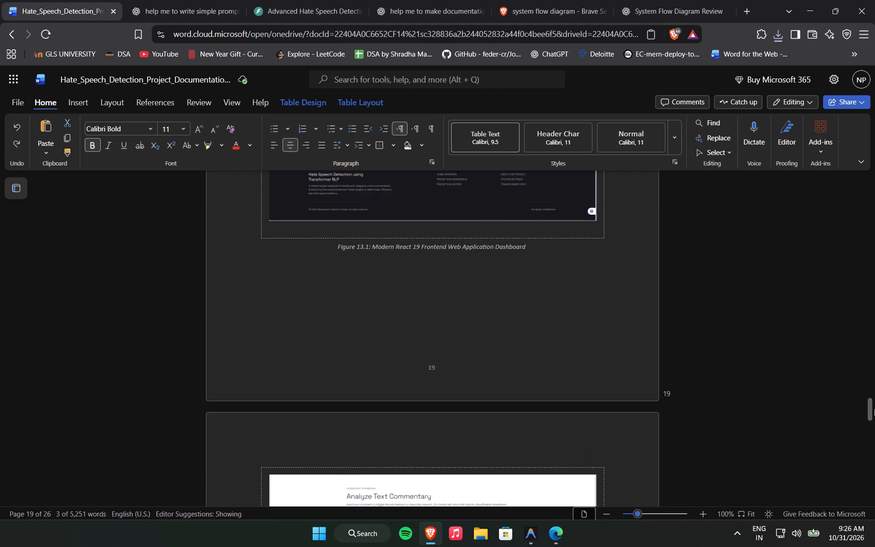
drag(874, 408, 872, 433)
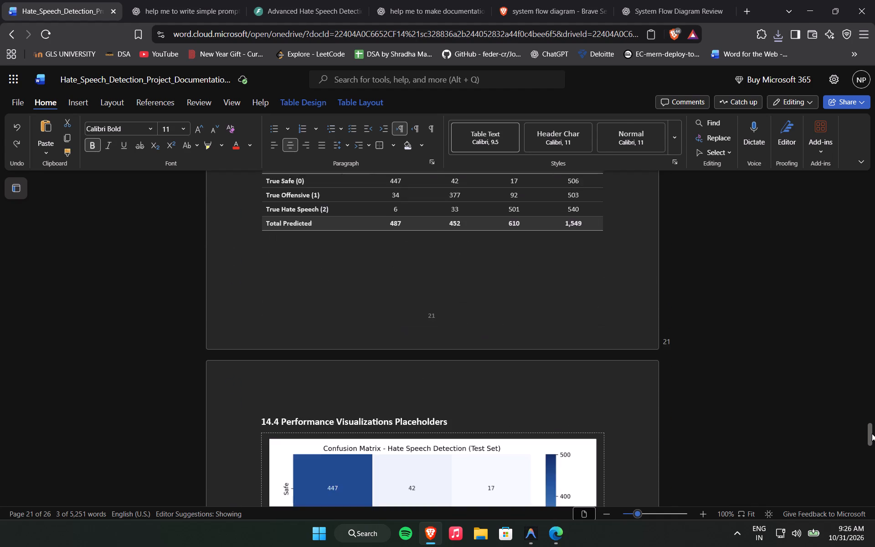
drag(872, 433, 869, 459)
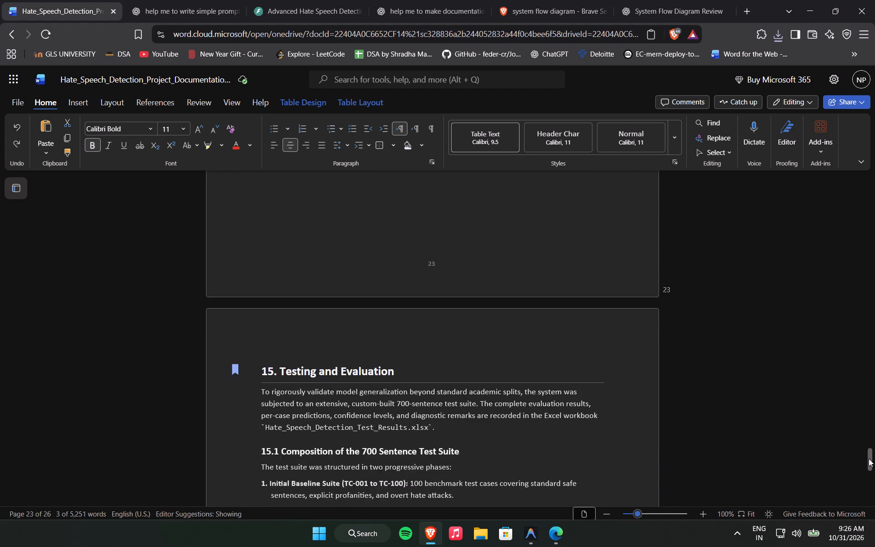
drag(869, 459, 874, 417)
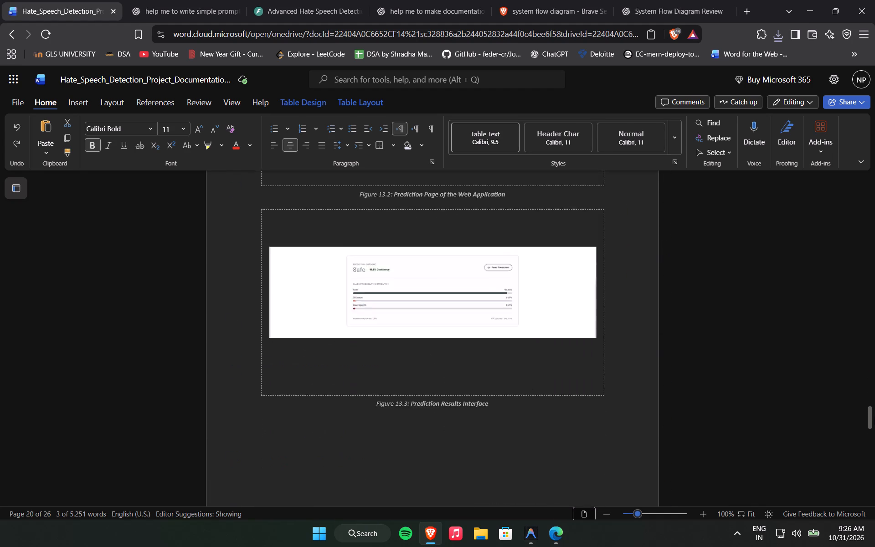
drag(874, 417, 874, 392)
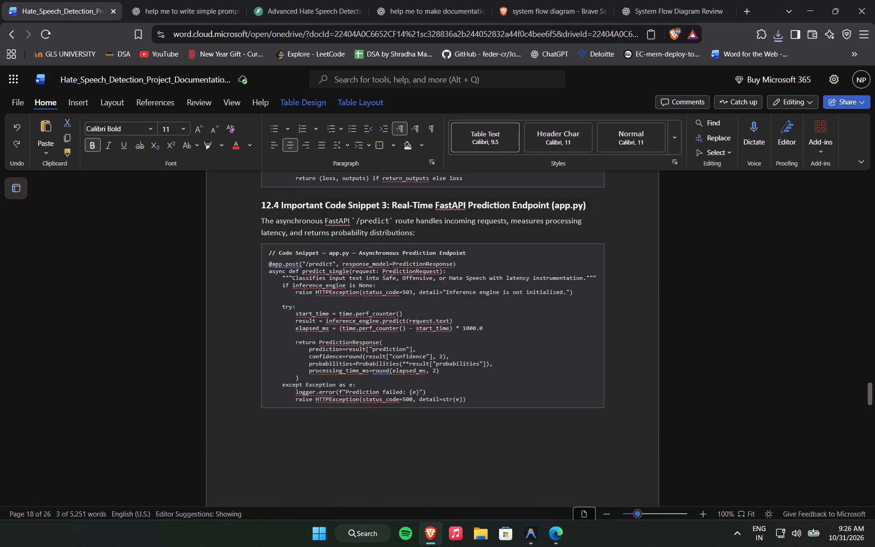
drag(874, 392, 874, 370)
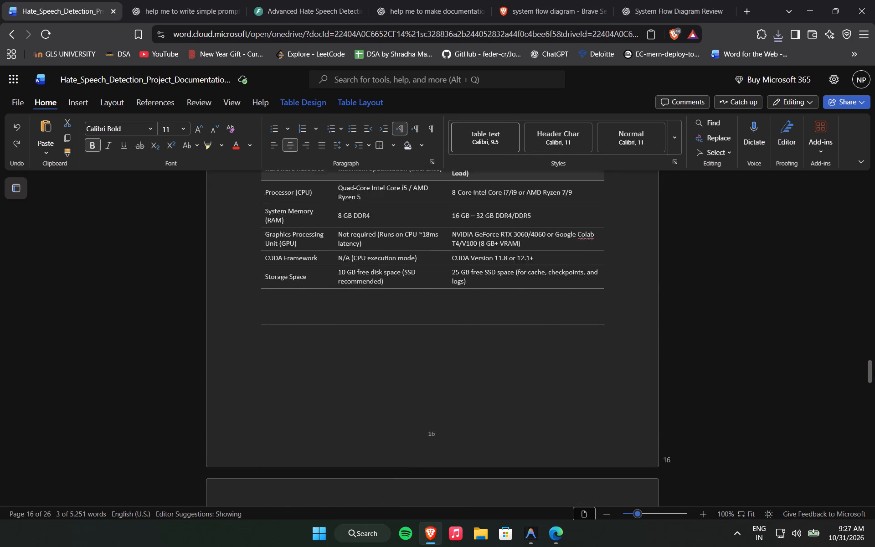
drag(874, 370, 874, 350)
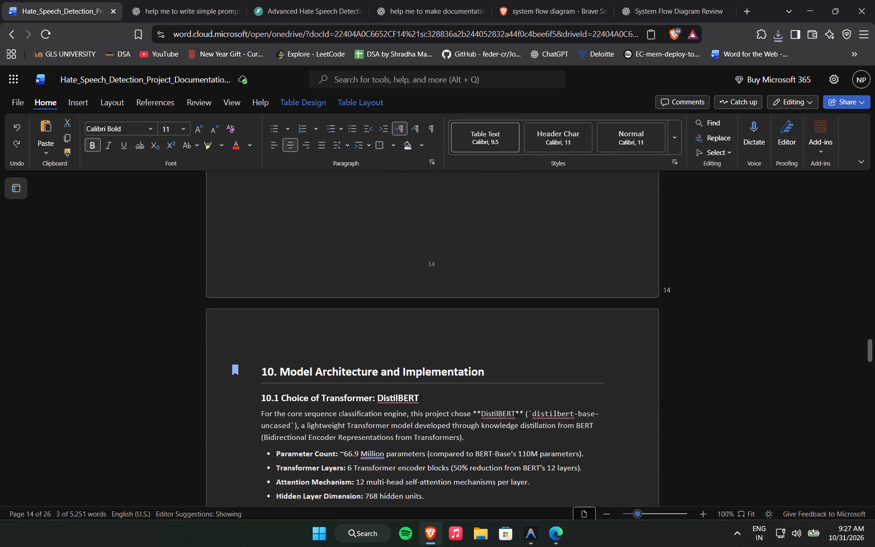
drag(874, 350, 874, 324)
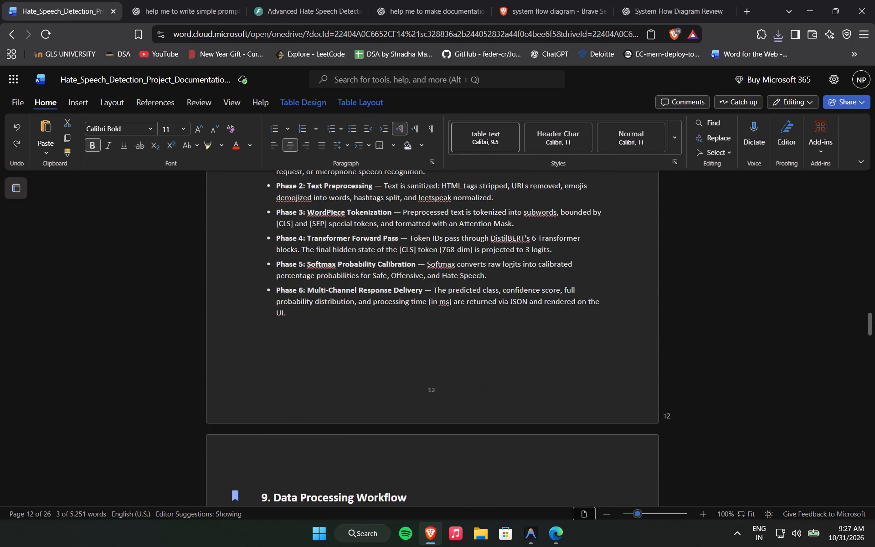
drag(874, 324, 873, 326)
scroll(807, 365, up, 6)
scroll(807, 365, down, 2)
scroll(805, 366, up, 1)
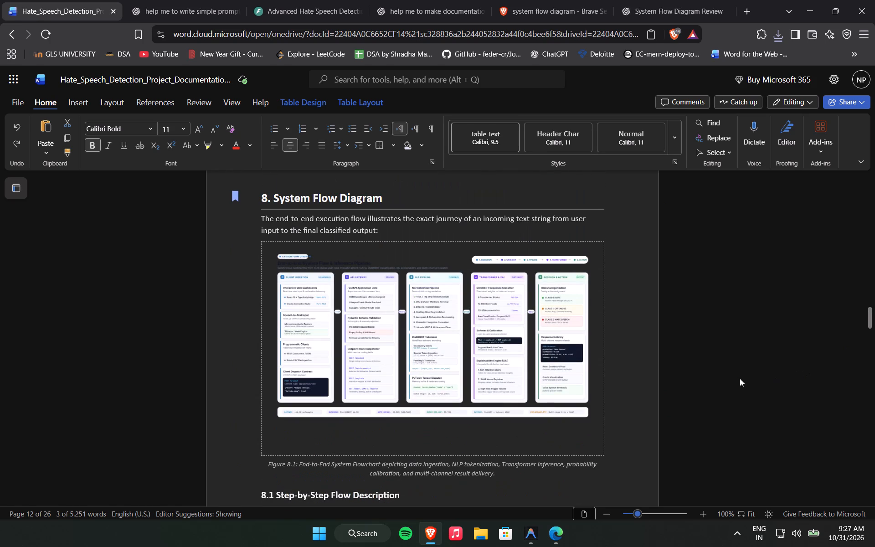
click(500, 360)
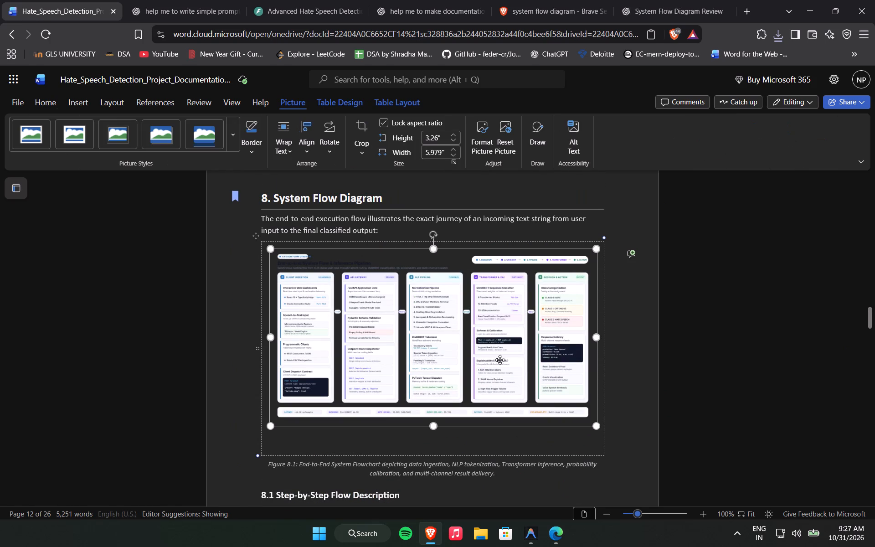
key(Delete)
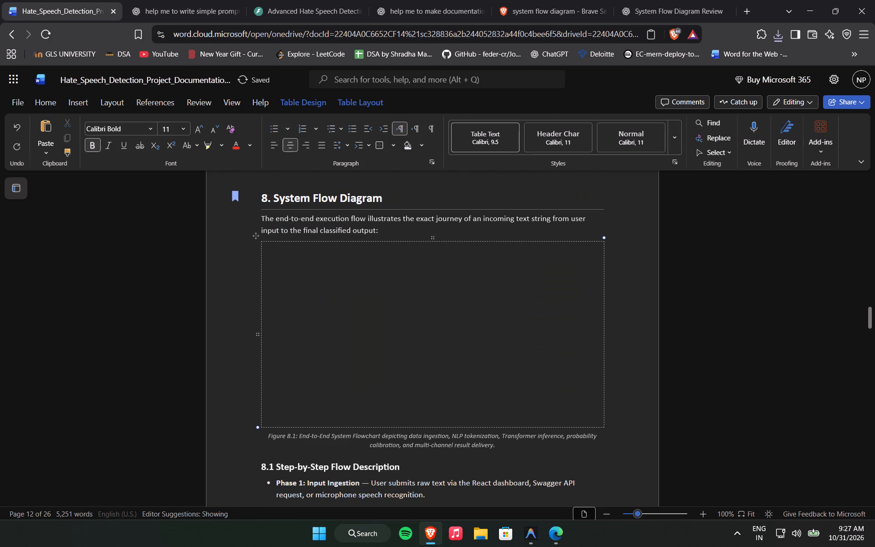
Insert the picture "End-to-End Hate Speech Detection Flow" from the device's Downloads folder into the empty frame above the Figure 8.1 caption.
click(70, 97)
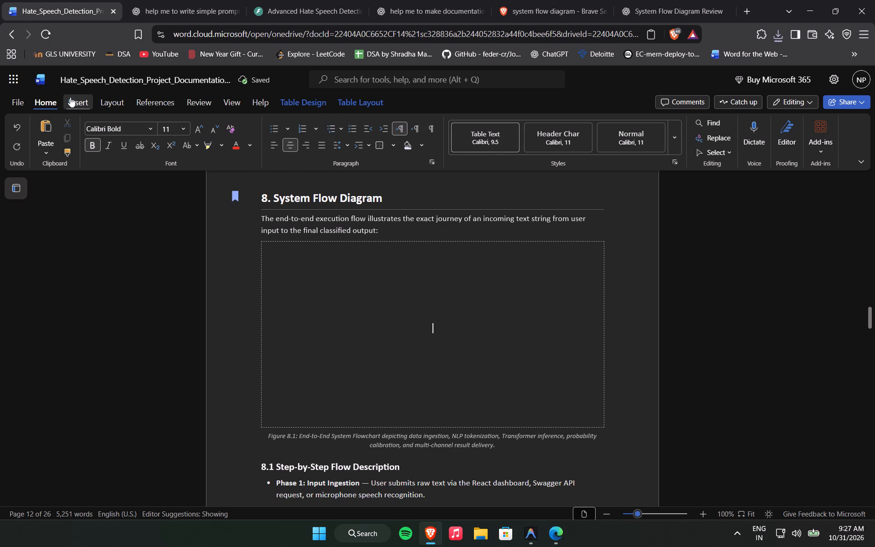
click(84, 126)
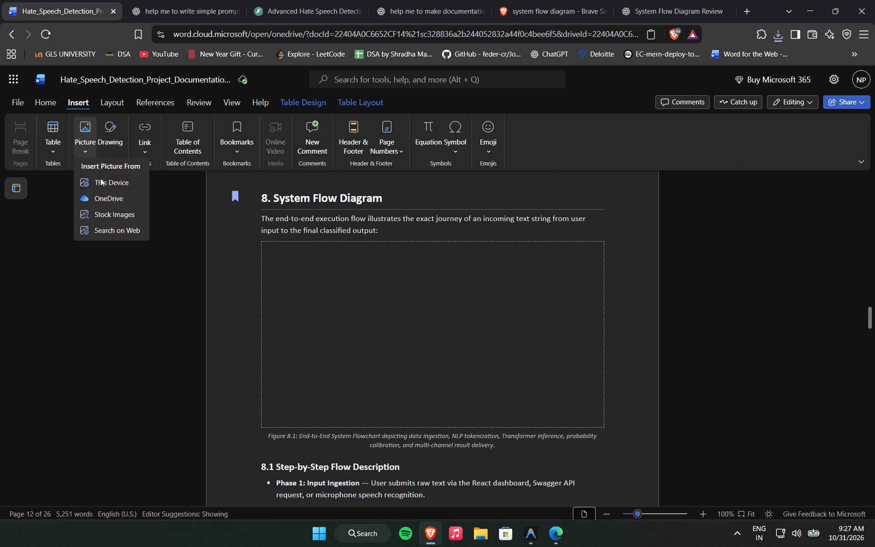
click(101, 179)
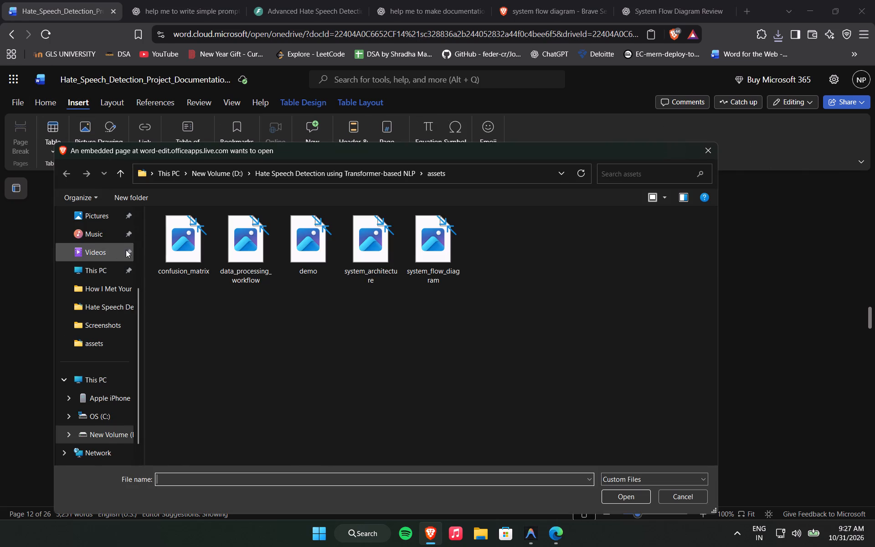
scroll(95, 231, up, 2)
click(88, 293)
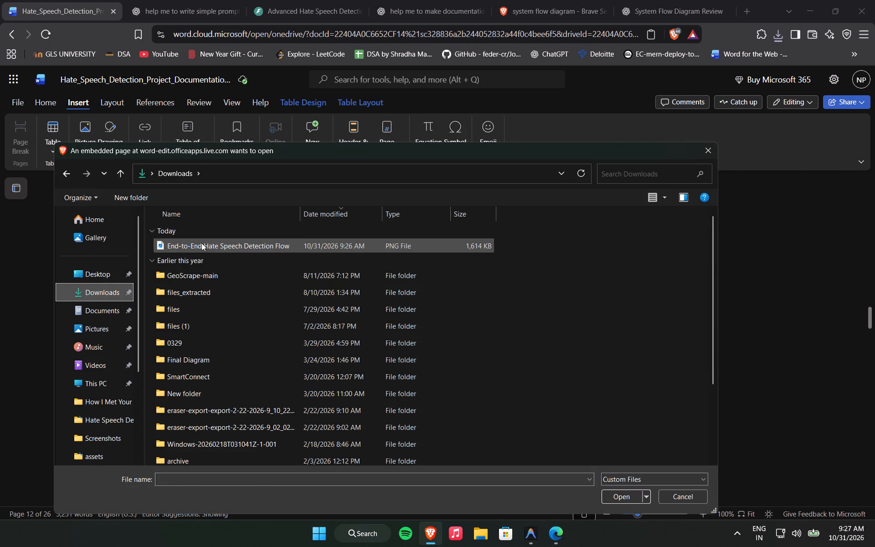
click(201, 243)
click(620, 499)
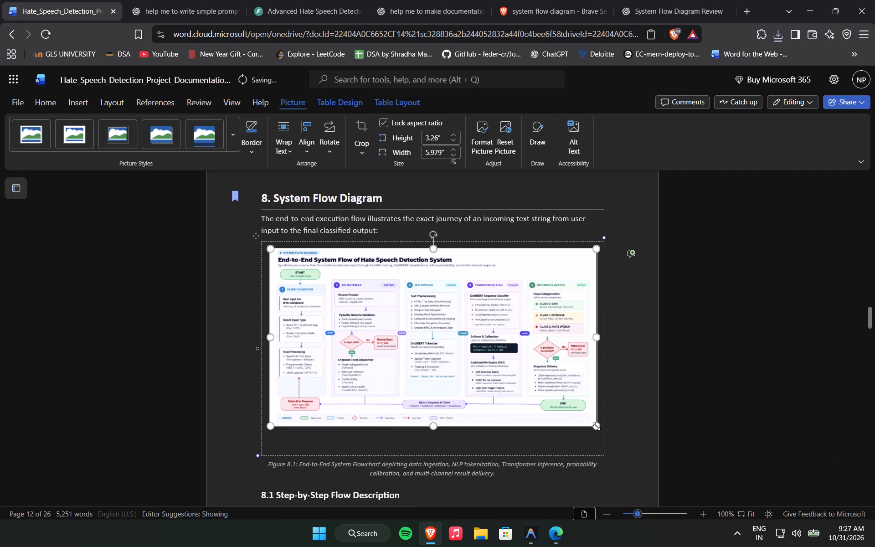
click(727, 388)
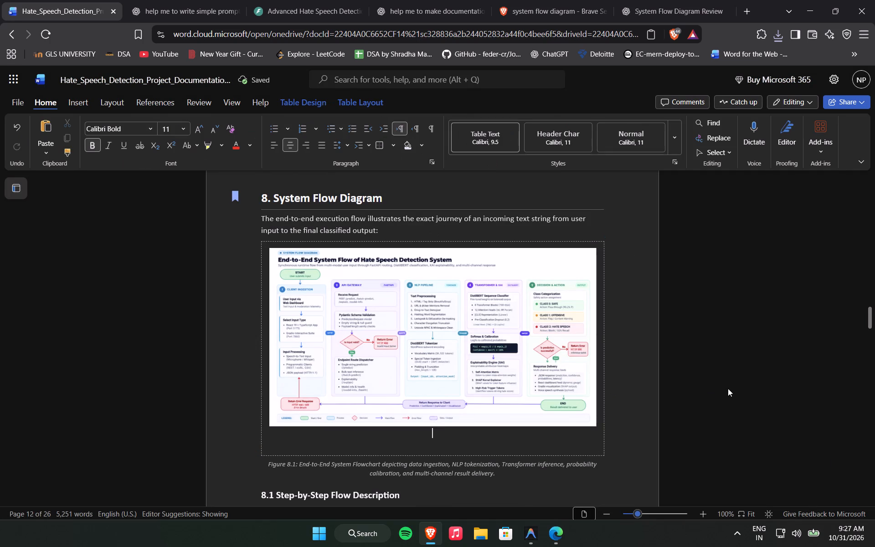
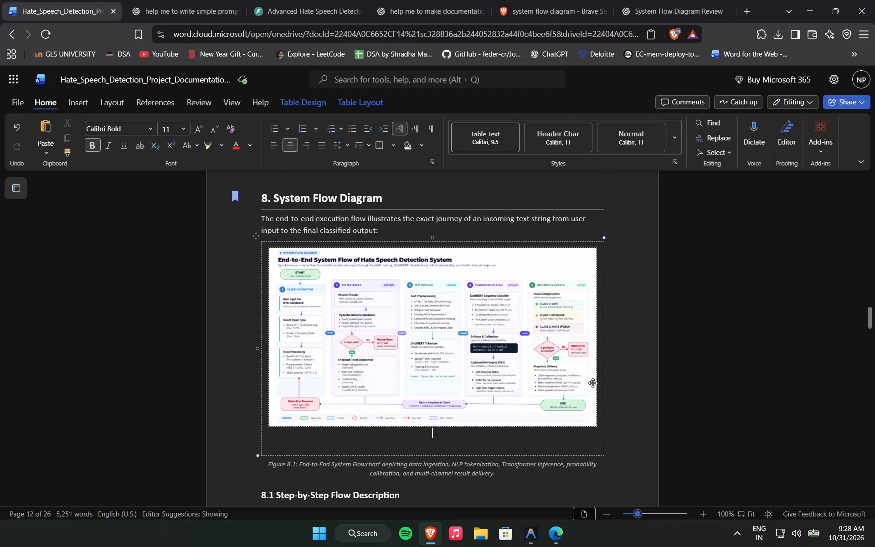
Look through the project documentation from the System Flow Diagram section to the accuracy graph placeholder under Result Visualization.
scroll(681, 421, down, 10)
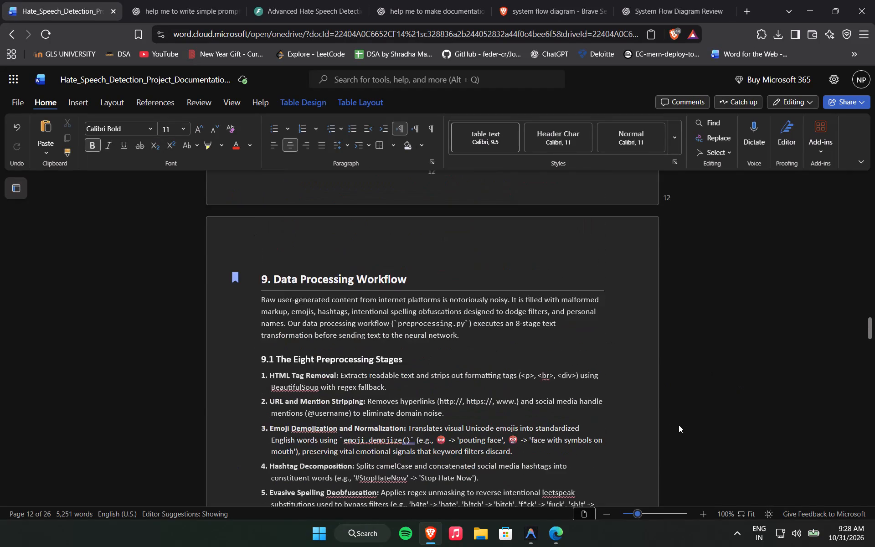
scroll(679, 425, down, 20)
scroll(679, 425, down, 7)
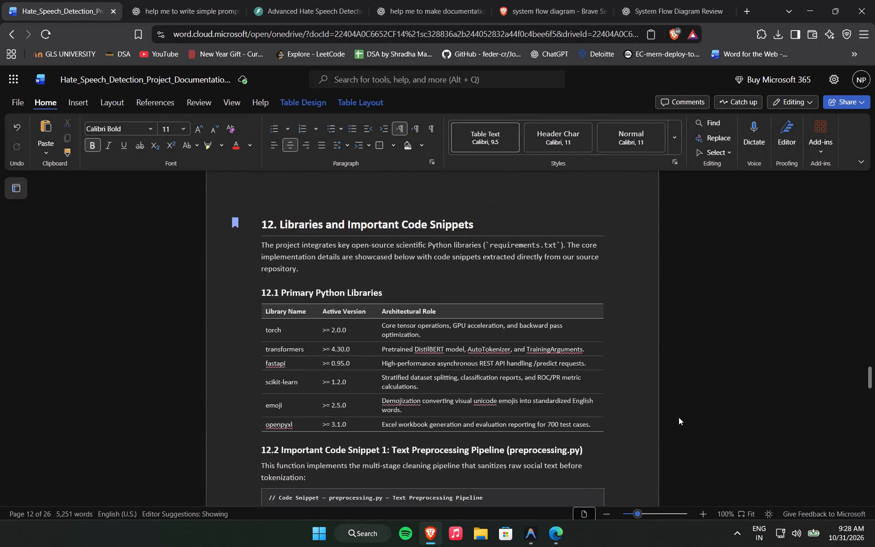
scroll(679, 417, down, 11)
scroll(679, 417, up, 1)
scroll(679, 417, down, 14)
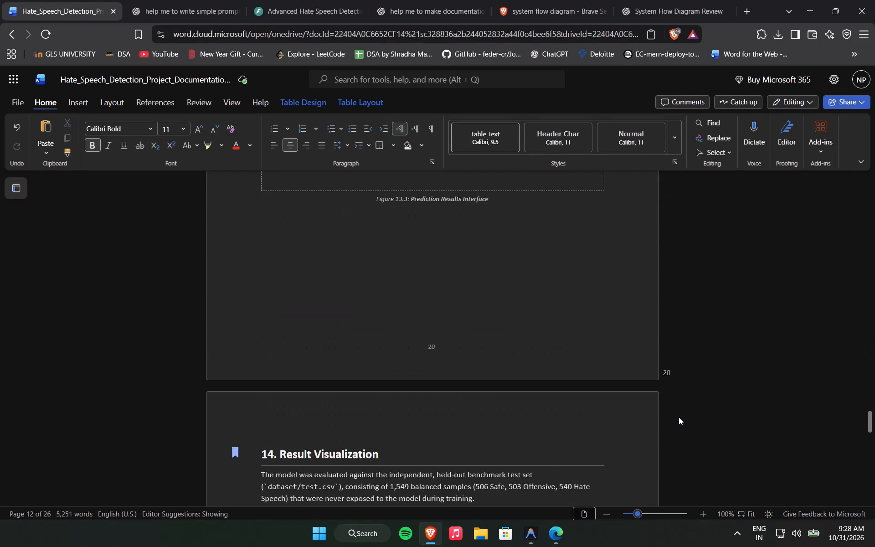
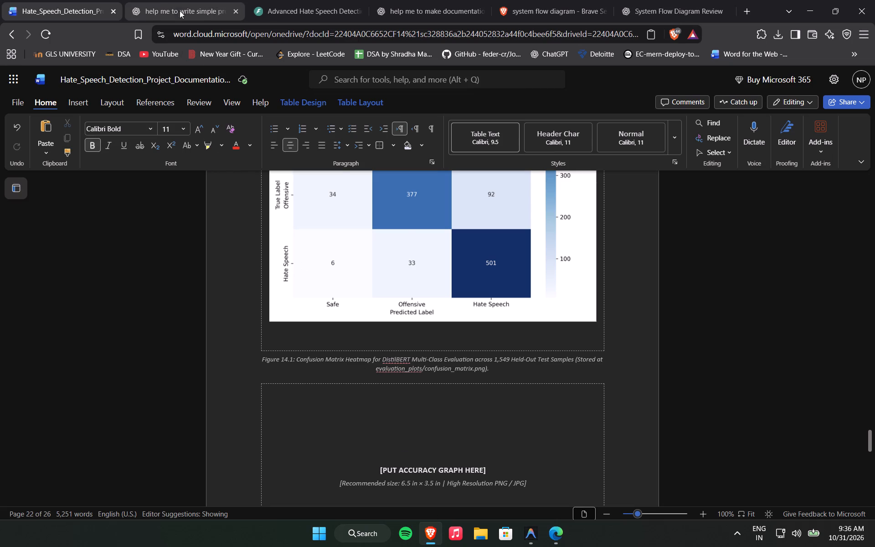
scroll(509, 276, down, 1)
click(672, 382)
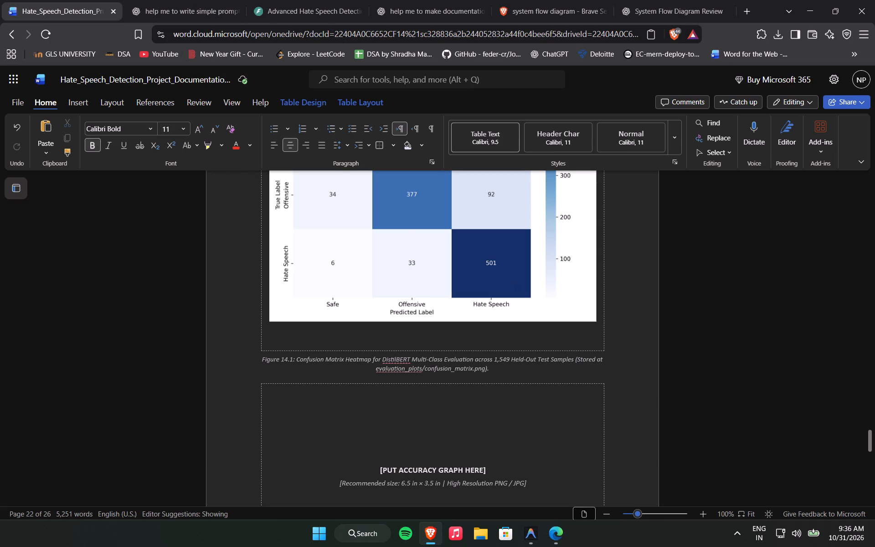
scroll(617, 388, down, 2)
scroll(617, 388, up, 1)
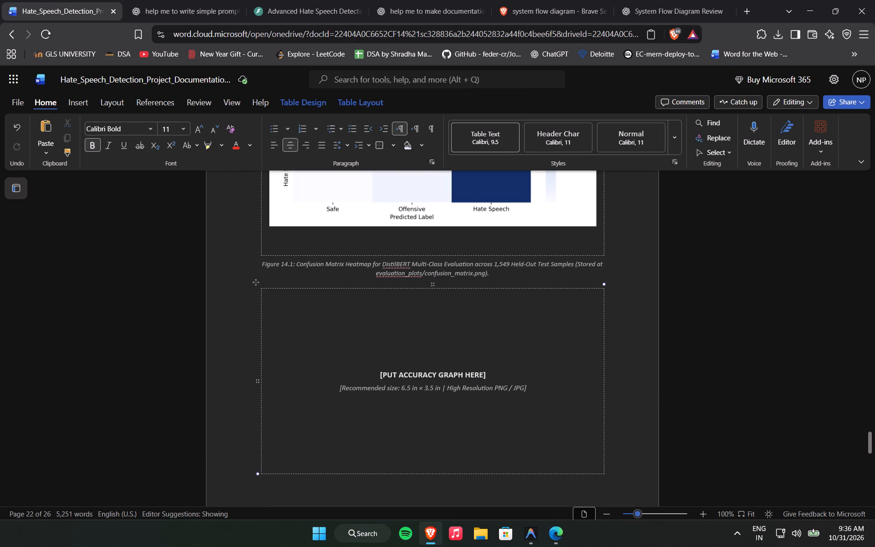
scroll(536, 373, down, 1)
drag(545, 300, 413, 286)
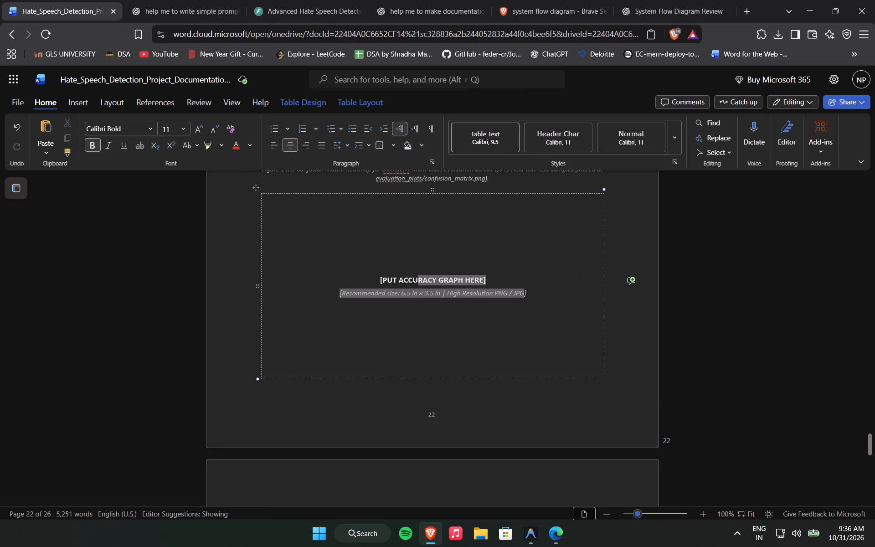
drag(413, 286, 393, 278)
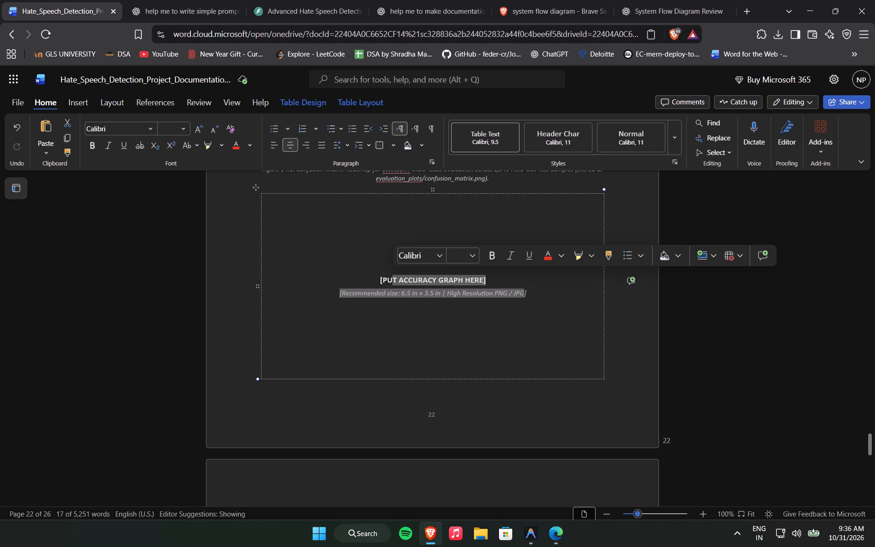
key(BackSpace)
key(BackSpace)
click(453, 291)
key(BackSpace)
key(BackSpace)
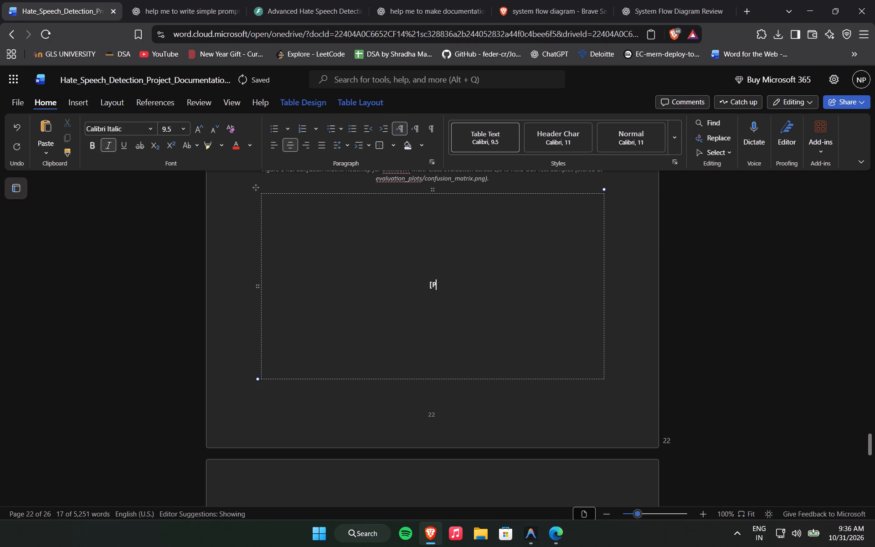
key(BackSpace)
Insert the accuracy_graph picture from the project's assets folder into the emptied box below Figure 14.1.
click(78, 103)
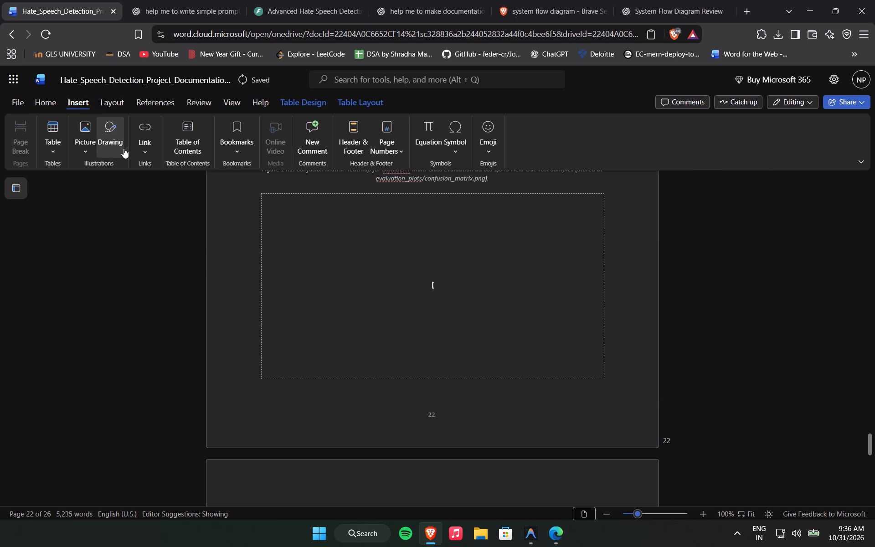
click(78, 129)
click(93, 185)
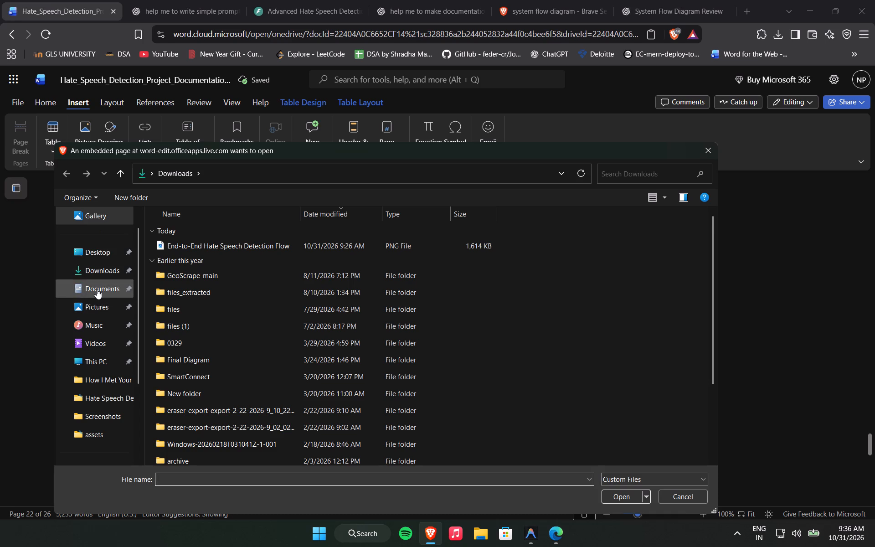
click(95, 401)
click(172, 273)
double_click(176, 264)
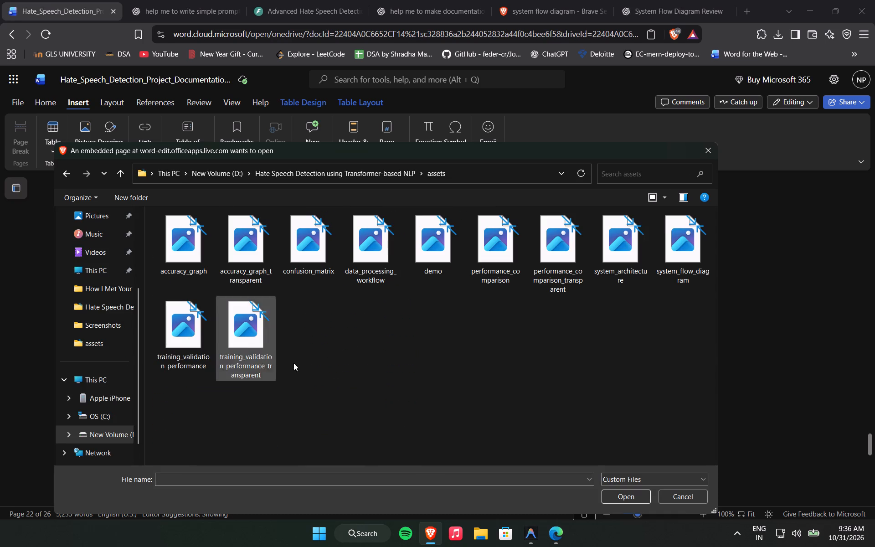
click(350, 362)
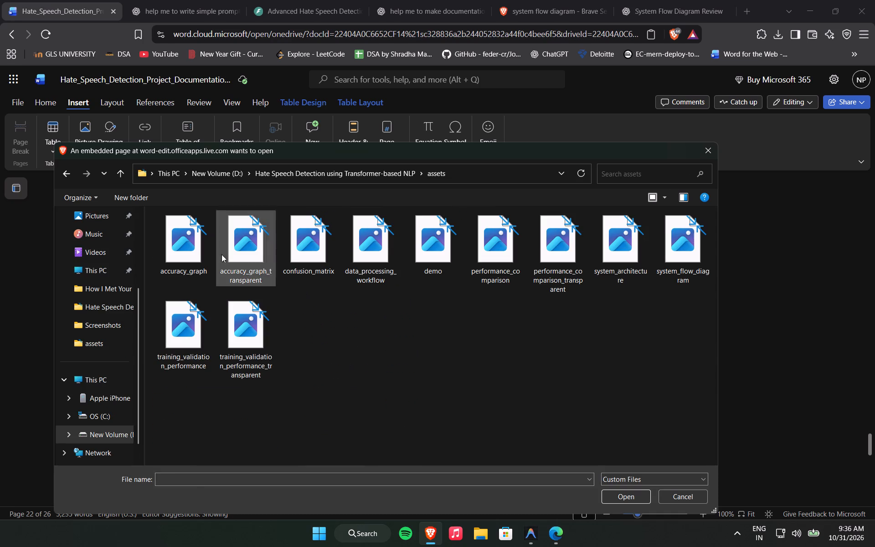
click(196, 247)
click(614, 493)
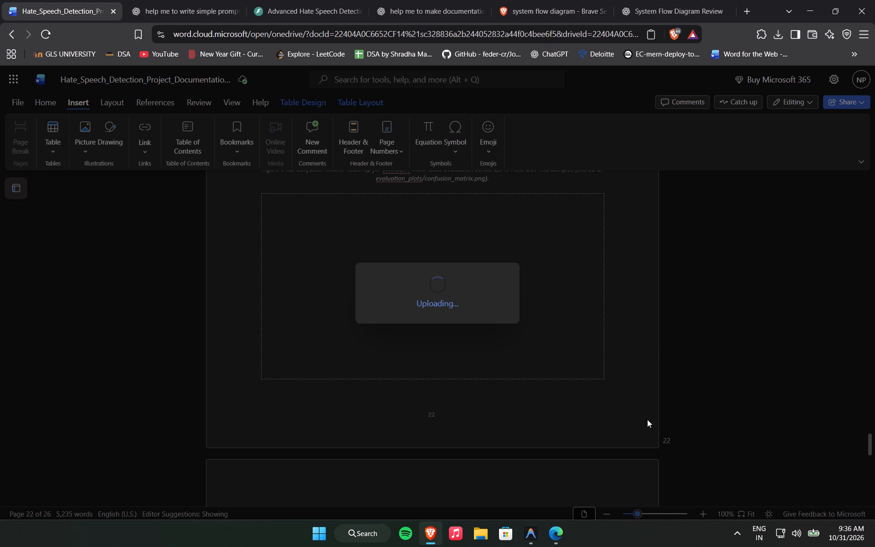
scroll(657, 355, down, 2)
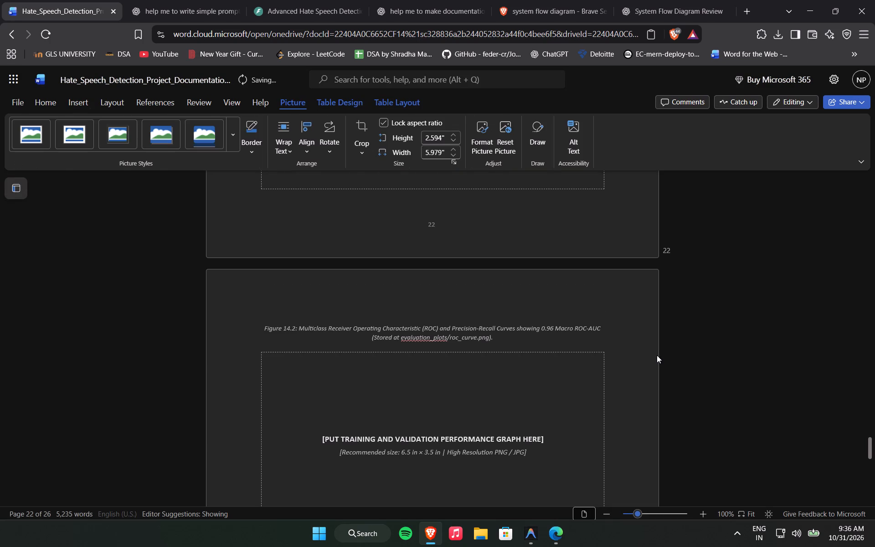
scroll(657, 355, up, 2)
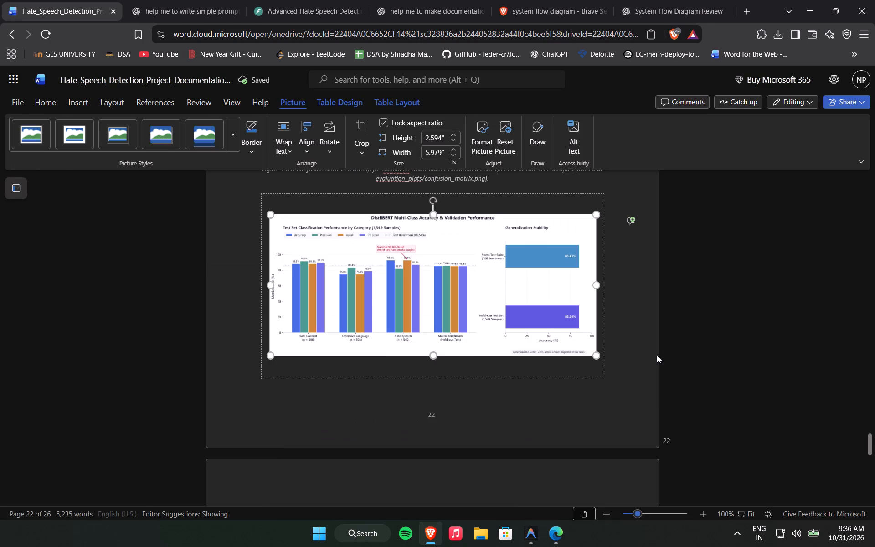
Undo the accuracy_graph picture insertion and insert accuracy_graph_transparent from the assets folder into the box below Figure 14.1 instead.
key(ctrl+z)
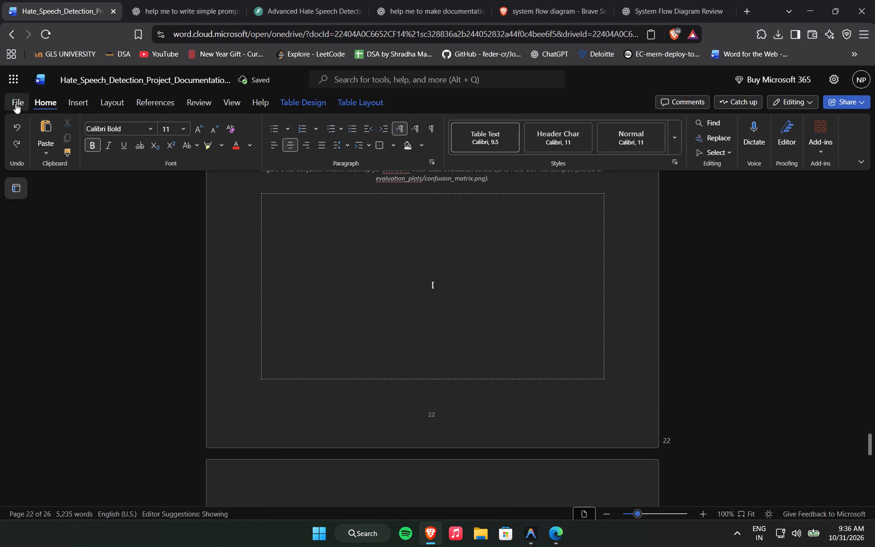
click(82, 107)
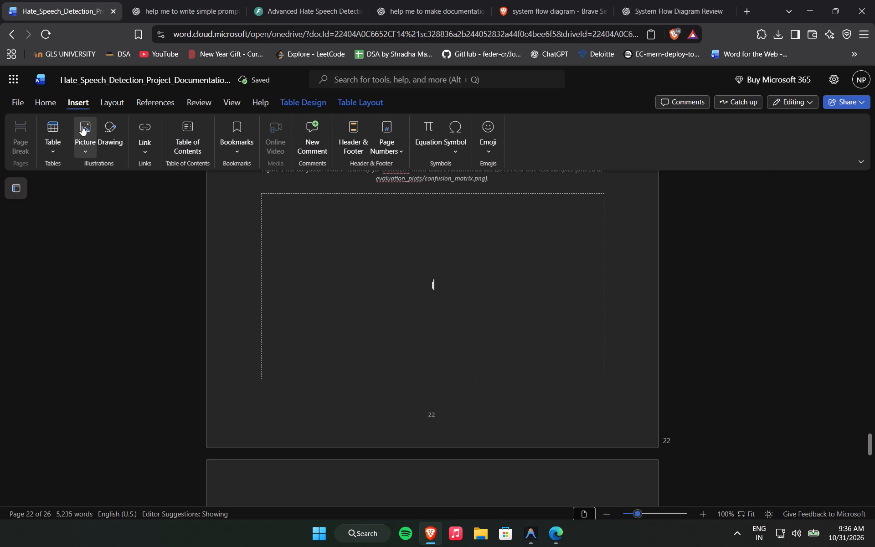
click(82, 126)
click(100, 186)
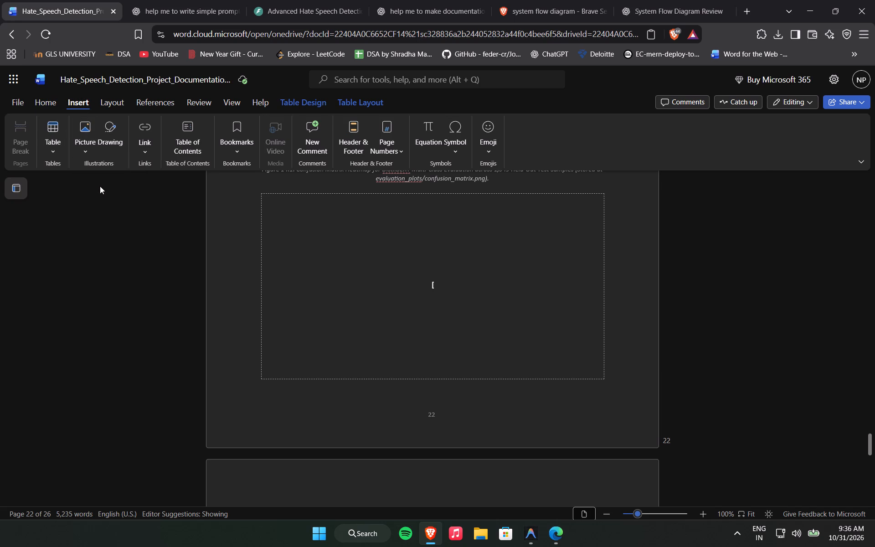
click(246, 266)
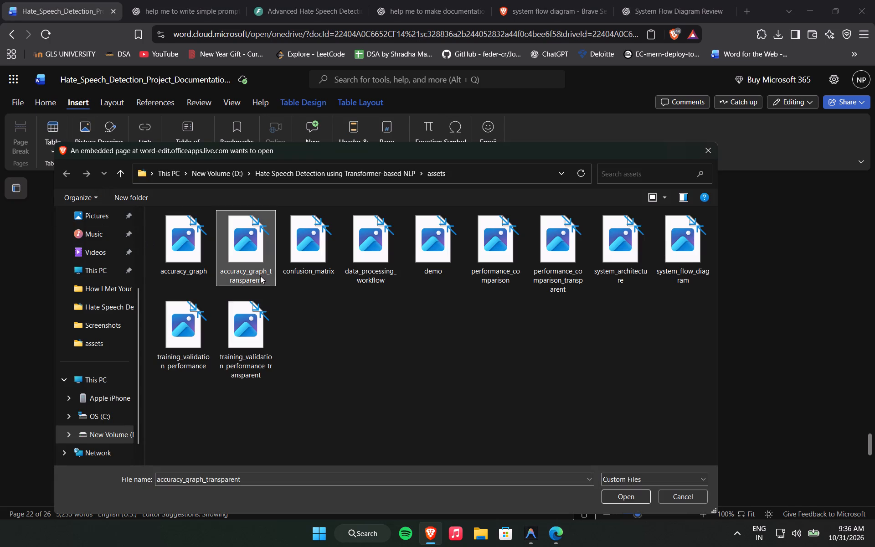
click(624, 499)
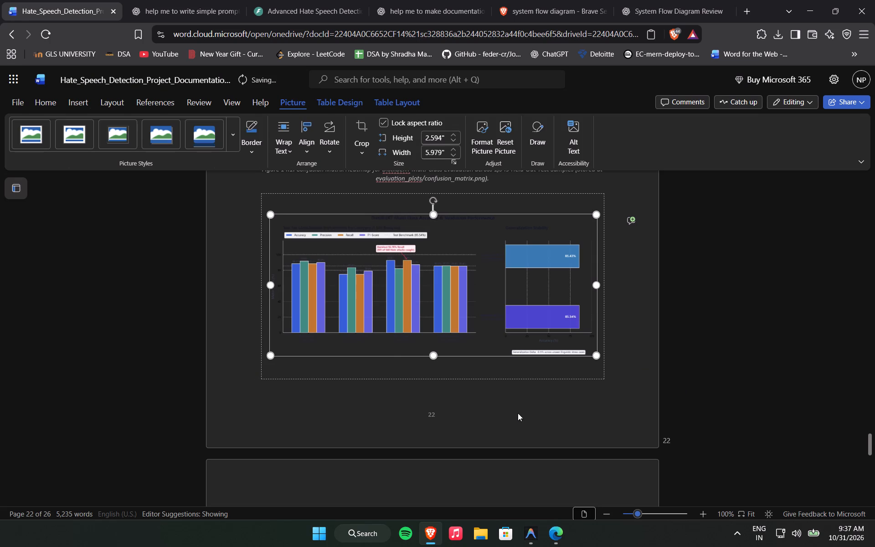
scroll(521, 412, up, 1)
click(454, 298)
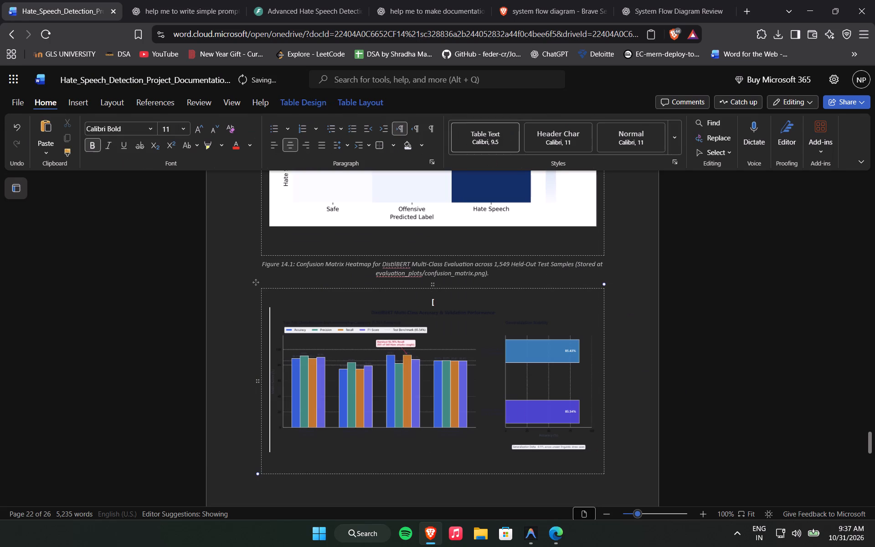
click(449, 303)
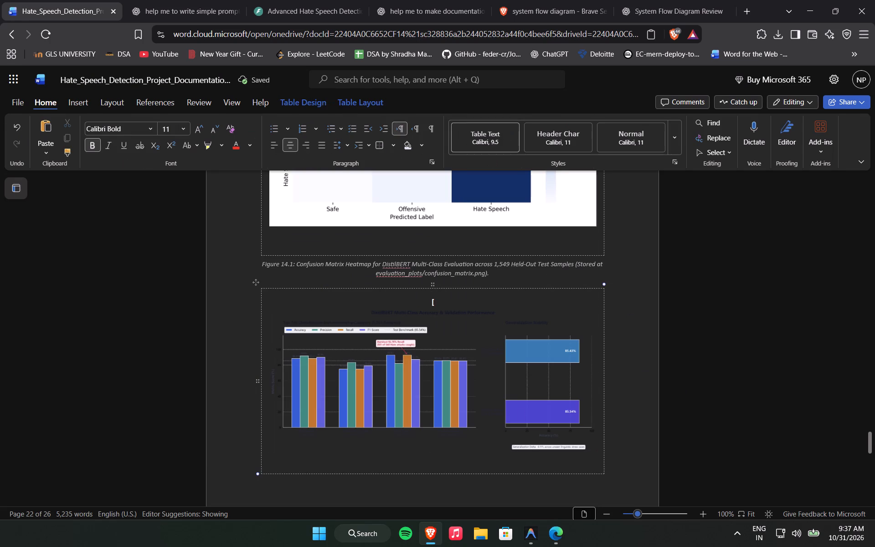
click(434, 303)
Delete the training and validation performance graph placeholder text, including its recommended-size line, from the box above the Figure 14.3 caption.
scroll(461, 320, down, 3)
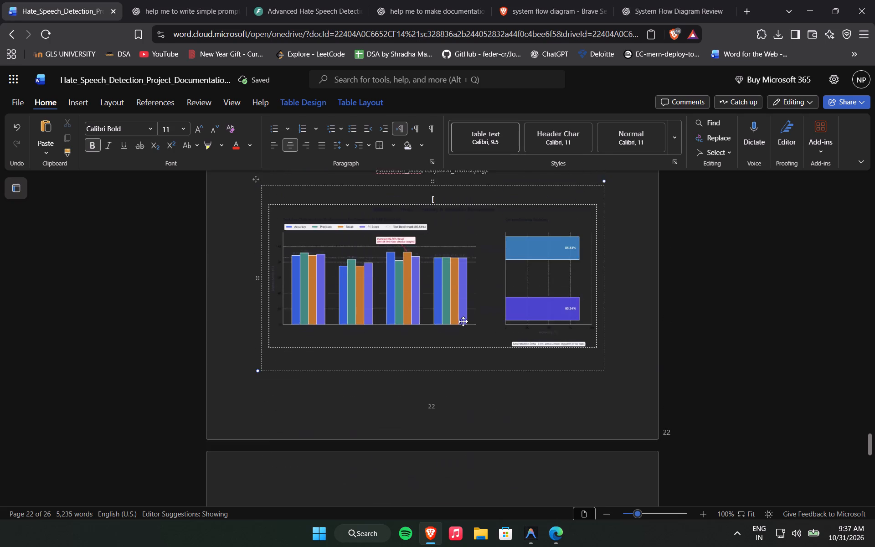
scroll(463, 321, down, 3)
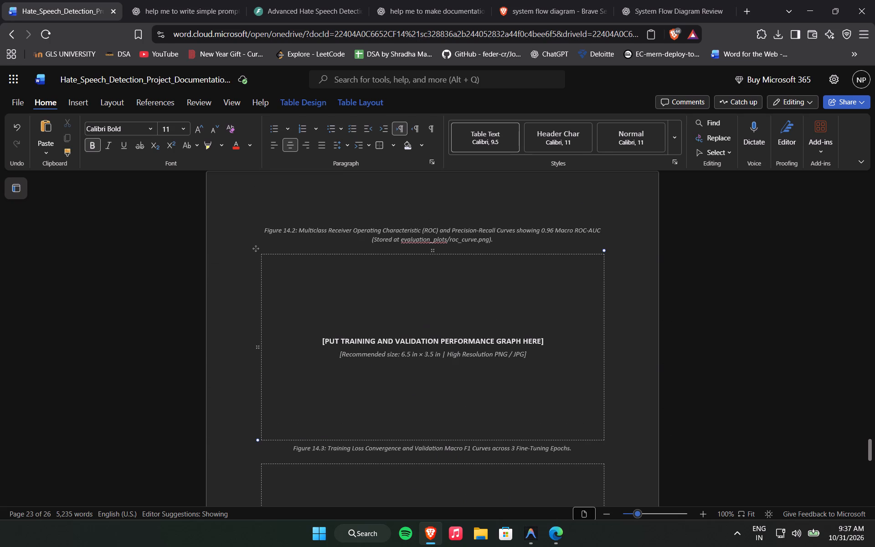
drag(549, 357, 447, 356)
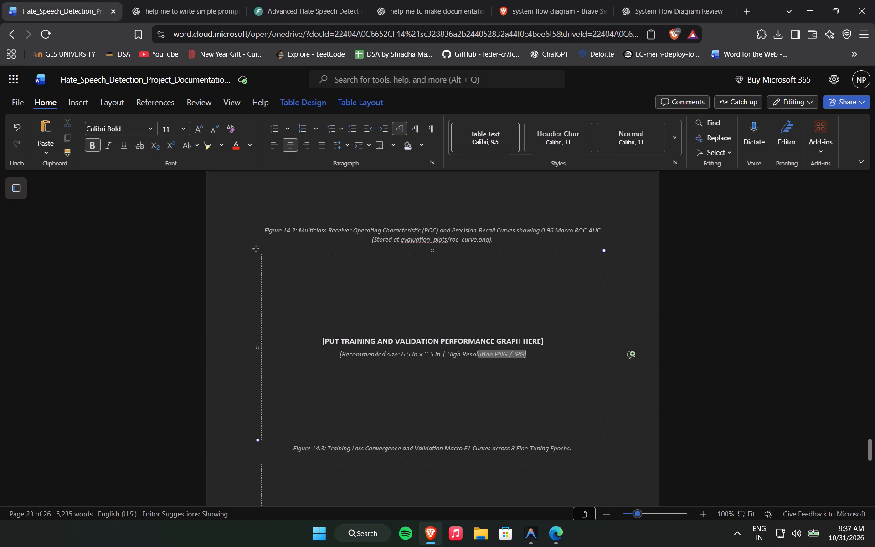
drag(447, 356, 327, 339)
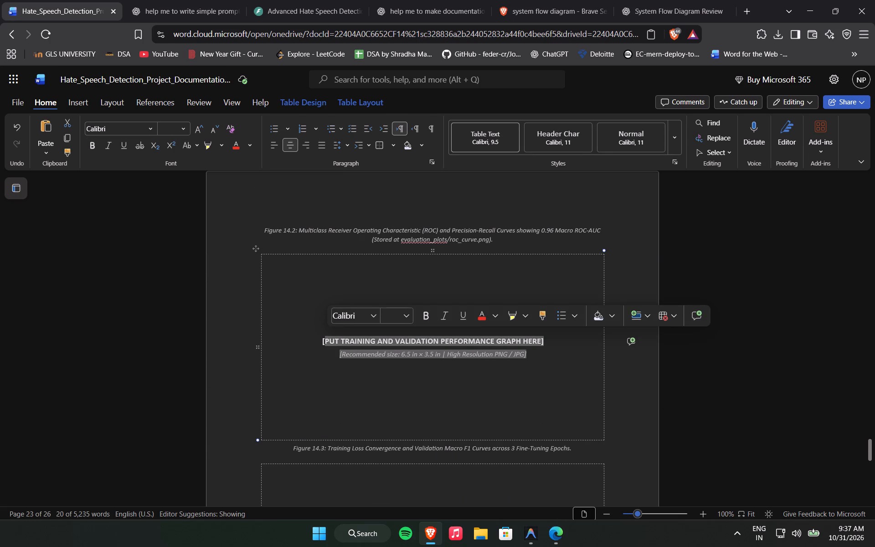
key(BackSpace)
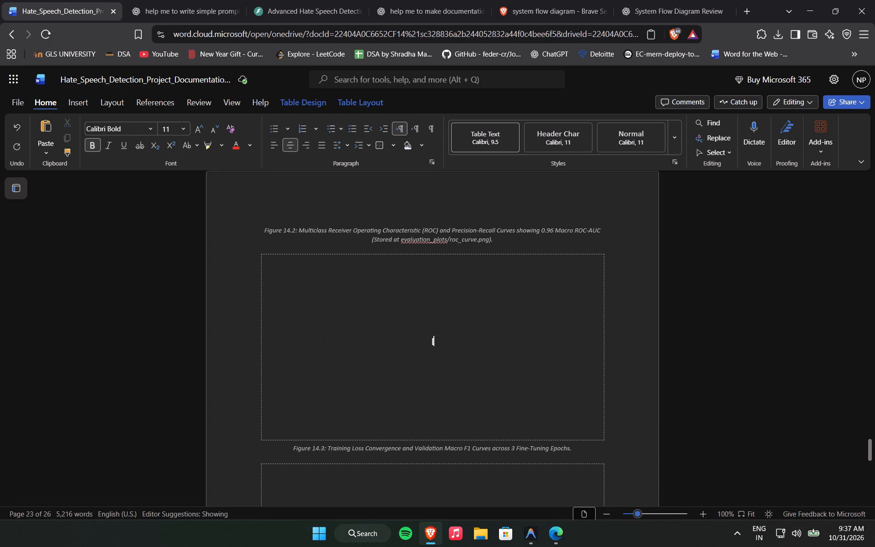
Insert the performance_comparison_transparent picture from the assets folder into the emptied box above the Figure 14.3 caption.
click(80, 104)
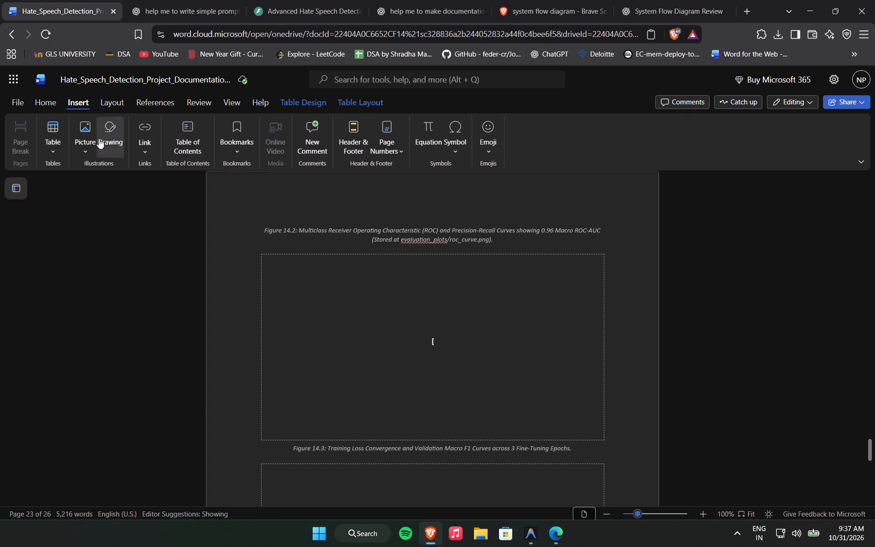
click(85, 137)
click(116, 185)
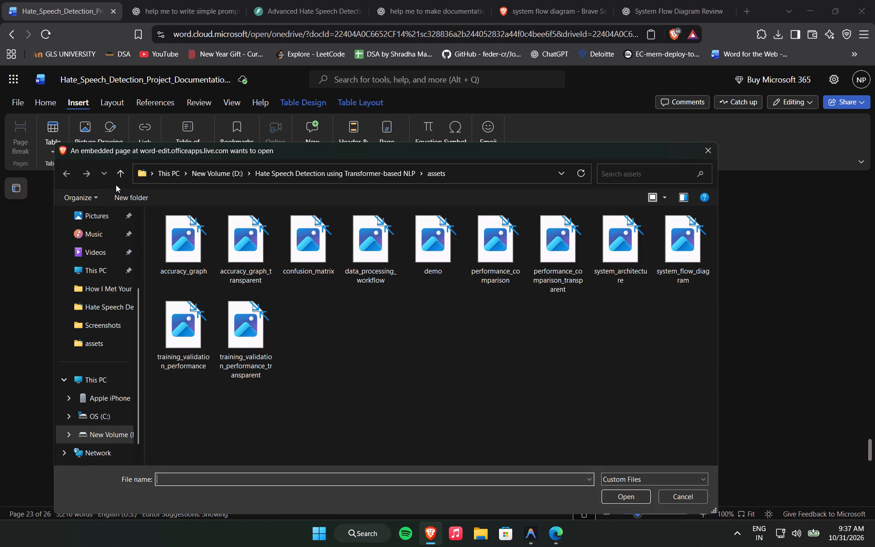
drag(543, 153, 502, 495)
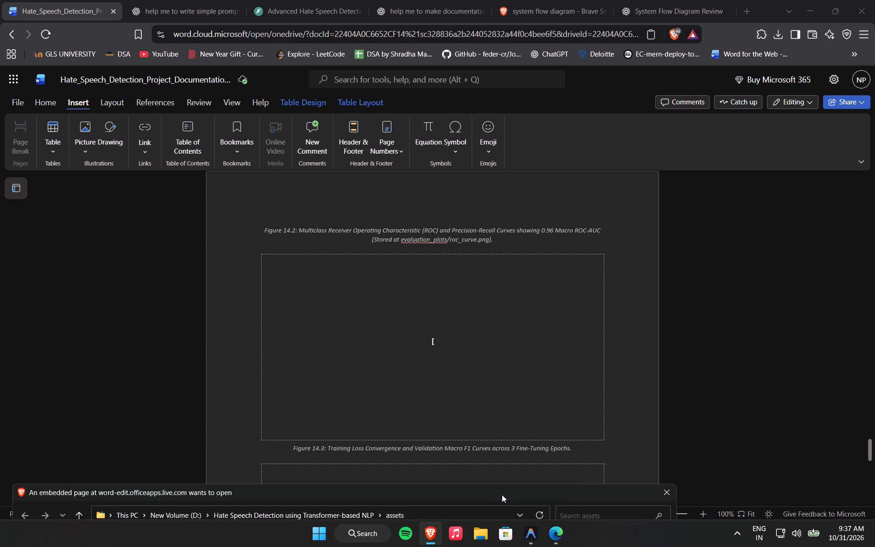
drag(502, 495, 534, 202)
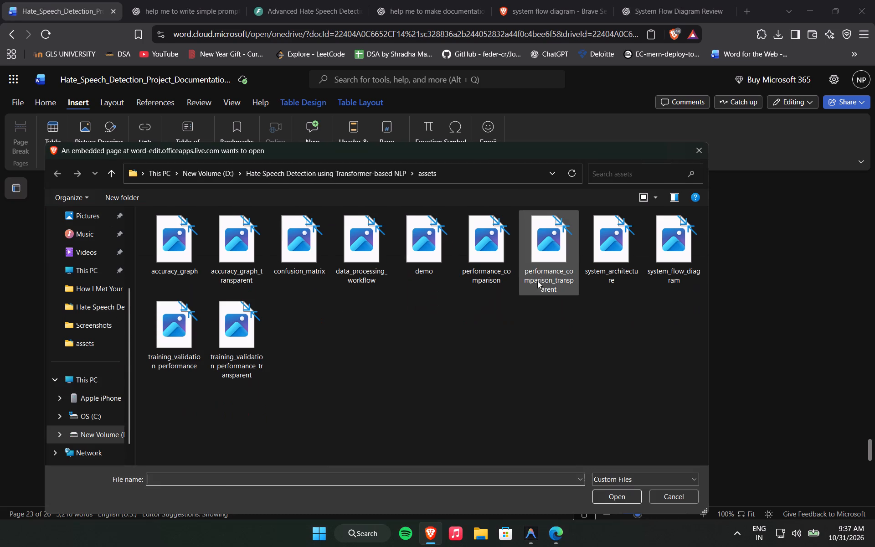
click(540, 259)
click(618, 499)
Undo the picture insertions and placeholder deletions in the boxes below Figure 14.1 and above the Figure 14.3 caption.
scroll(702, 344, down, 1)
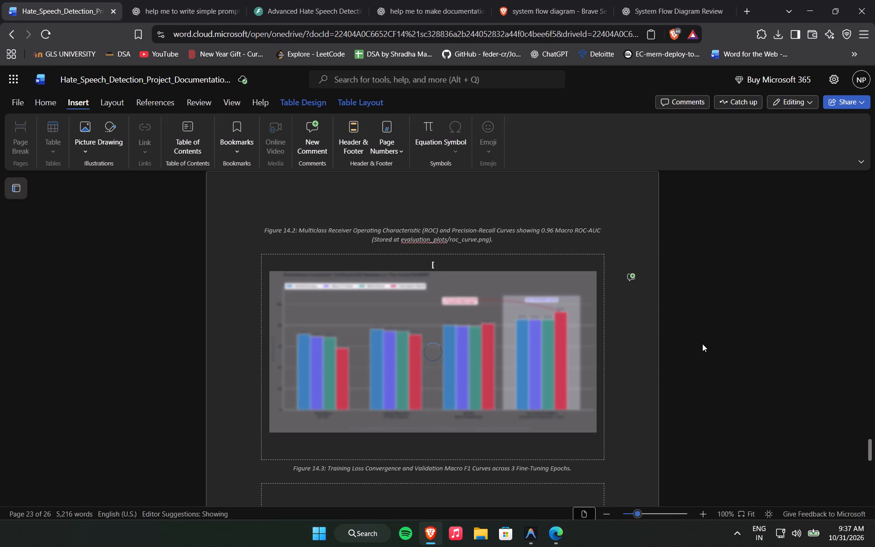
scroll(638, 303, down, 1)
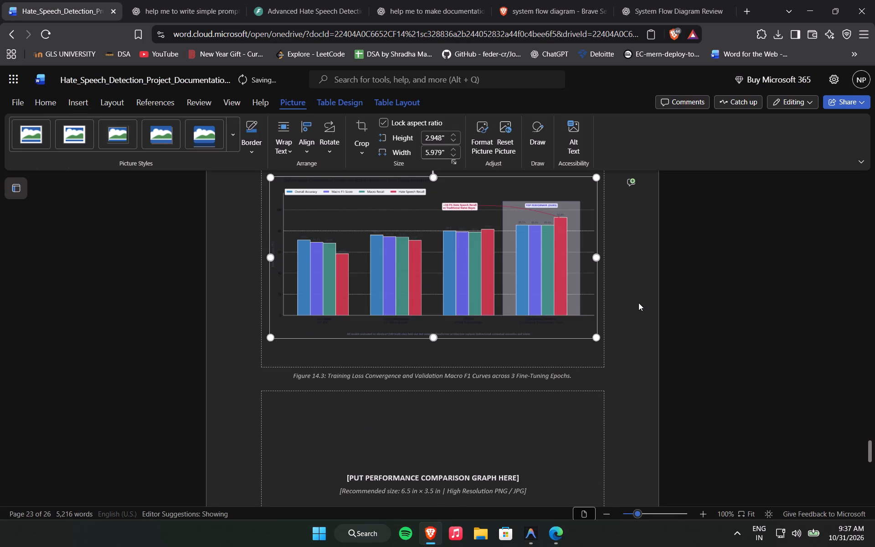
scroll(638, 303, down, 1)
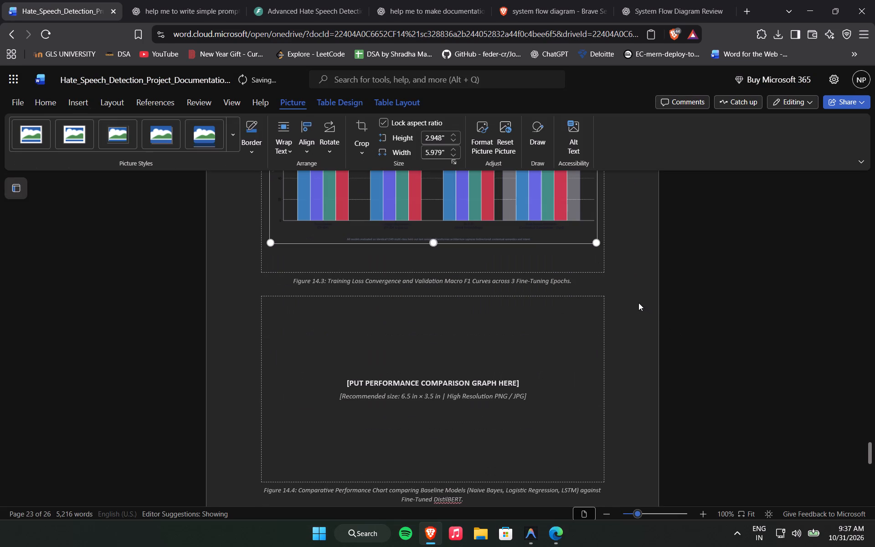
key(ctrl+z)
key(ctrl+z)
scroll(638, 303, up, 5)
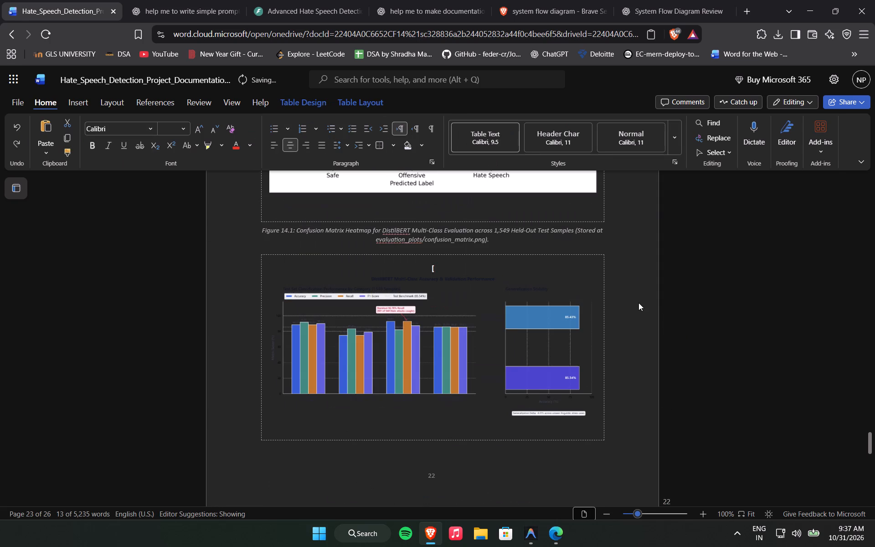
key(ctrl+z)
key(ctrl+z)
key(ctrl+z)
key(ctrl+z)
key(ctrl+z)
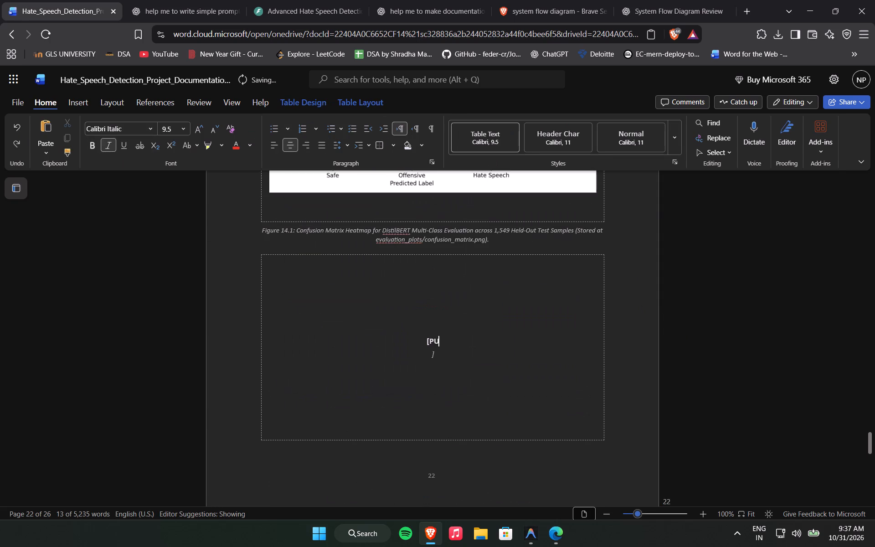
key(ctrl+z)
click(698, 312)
Delete the accuracy graph placeholder text, its recommended-size line and the leftover closing bracket from the box below Figure 14.1.
scroll(620, 351, down, 4)
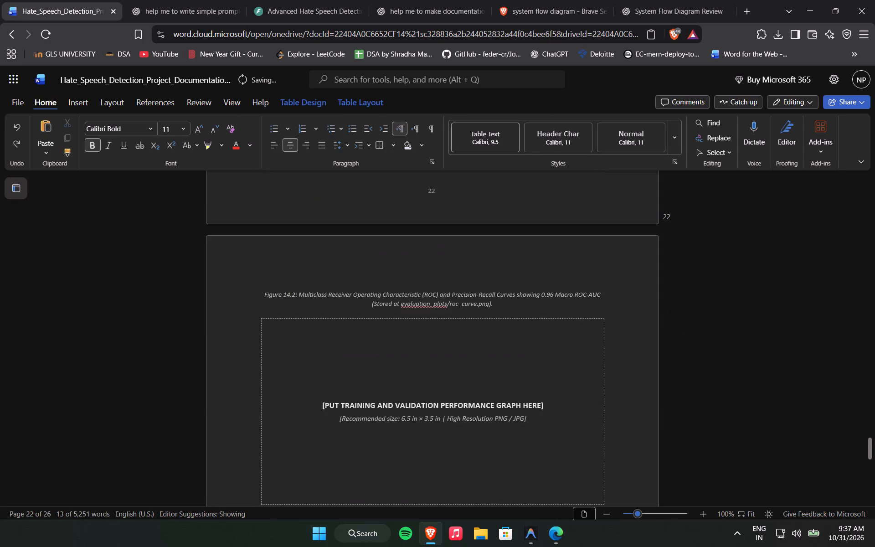
scroll(621, 399, down, 1)
scroll(622, 445, up, 6)
scroll(608, 337, up, 1)
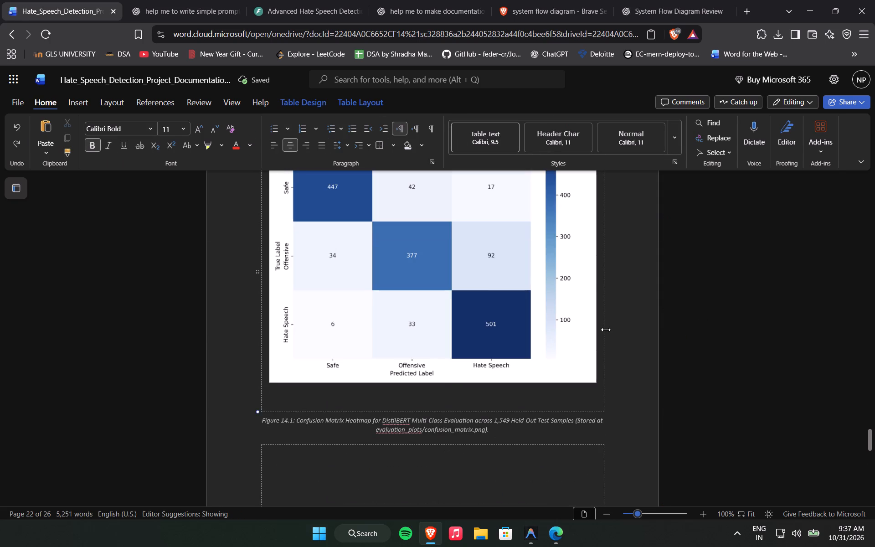
scroll(606, 330, up, 6)
scroll(605, 329, down, 7)
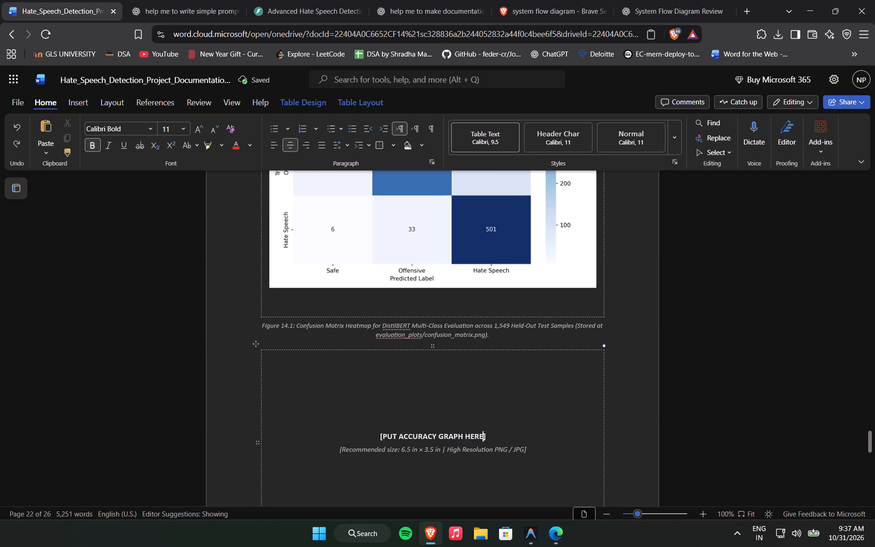
drag(540, 457, 383, 436)
key(BackSpace)
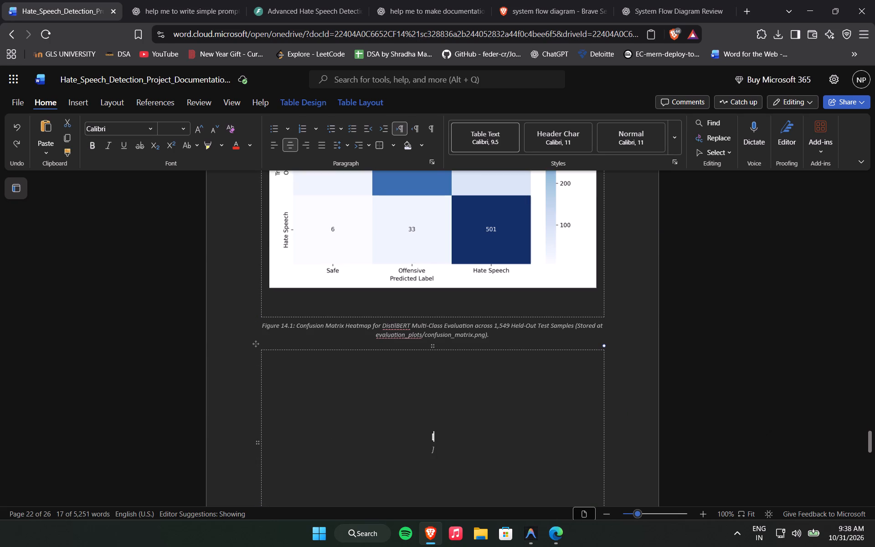
click(431, 461)
click(444, 444)
click(441, 448)
key(BackSpace)
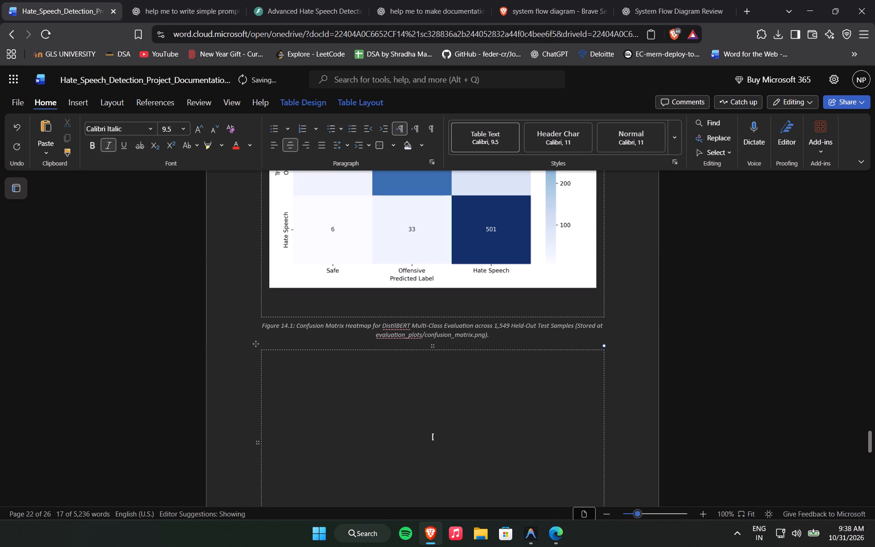
key(BackSpace)
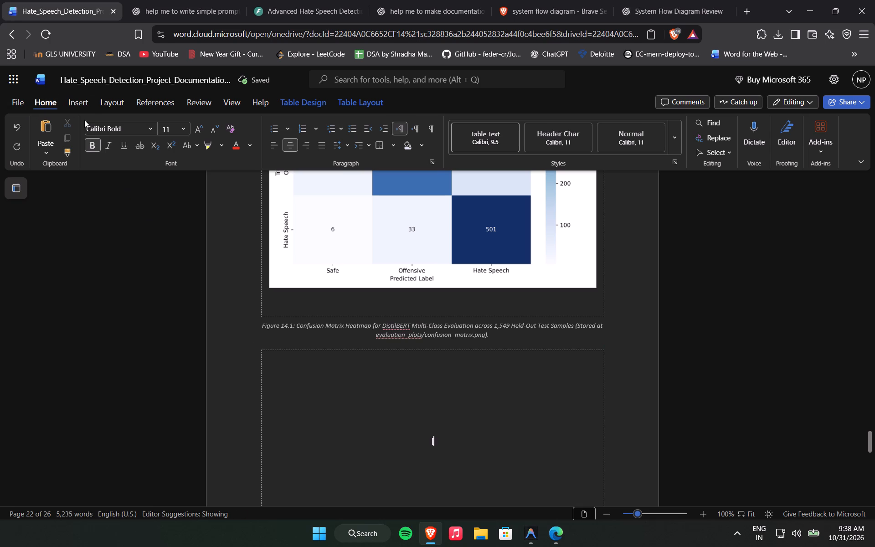
Insert the accuracy_graph_transparent picture from the project's assets folder into the box below Figure 14.1.
click(85, 102)
click(56, 126)
click(56, 126)
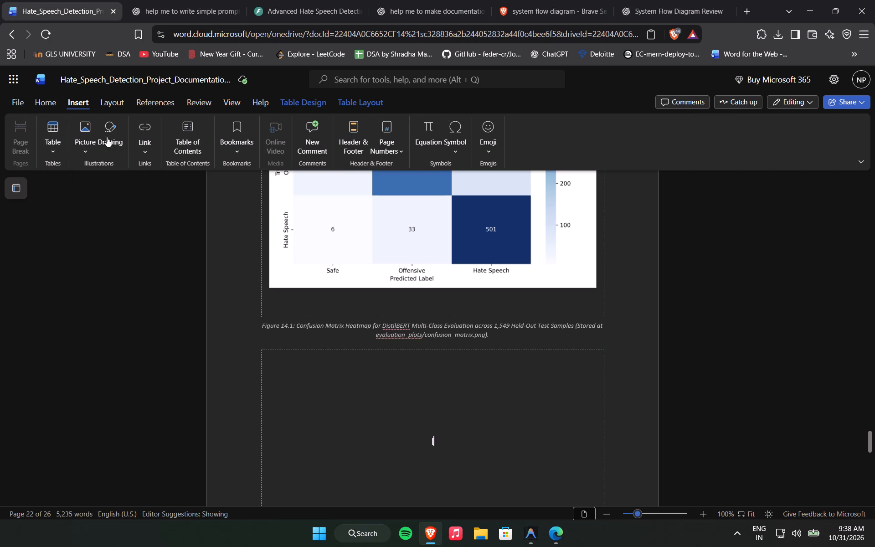
click(80, 136)
click(105, 187)
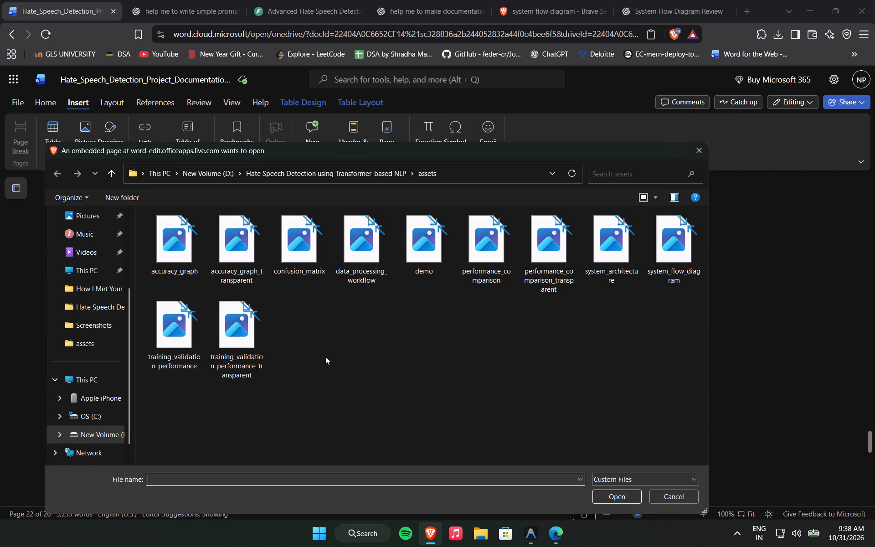
click(233, 250)
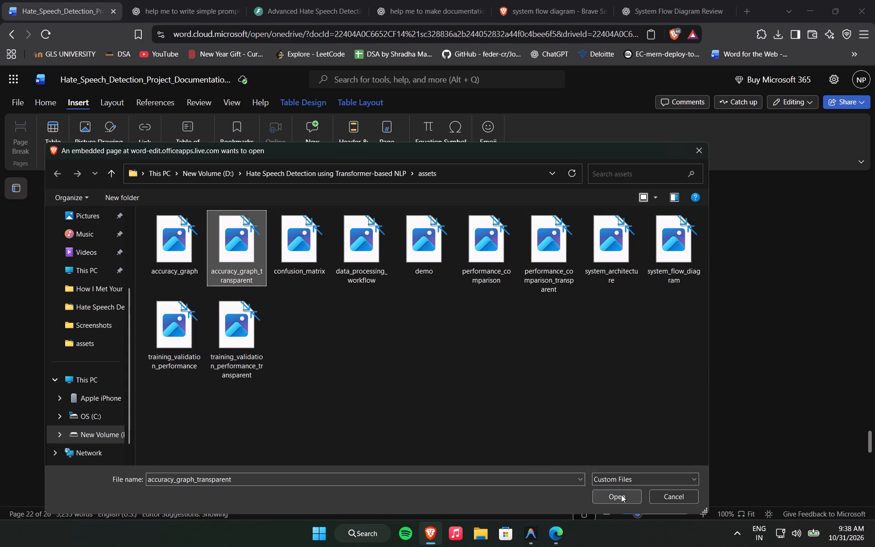
click(621, 495)
Delete the leftover opening bracket above the accuracy graph picture in the box below Figure 14.1.
click(451, 297)
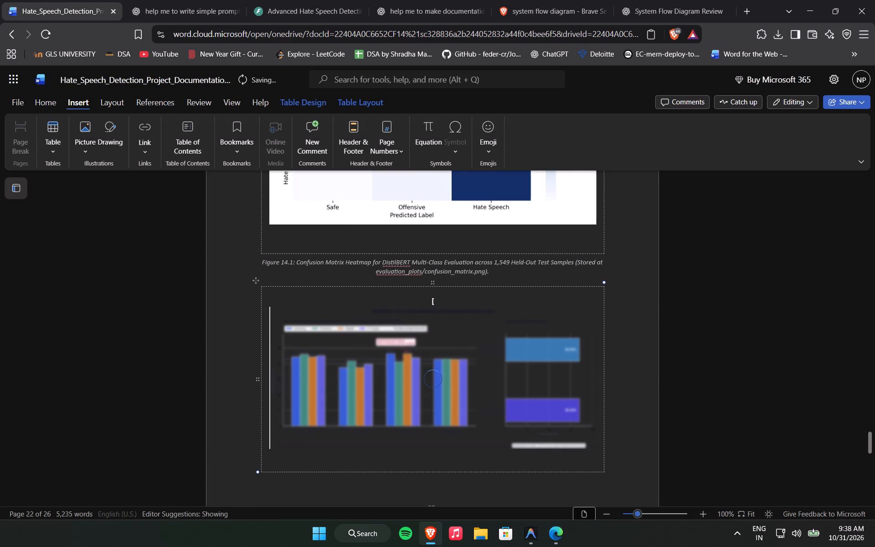
click(445, 299)
click(442, 302)
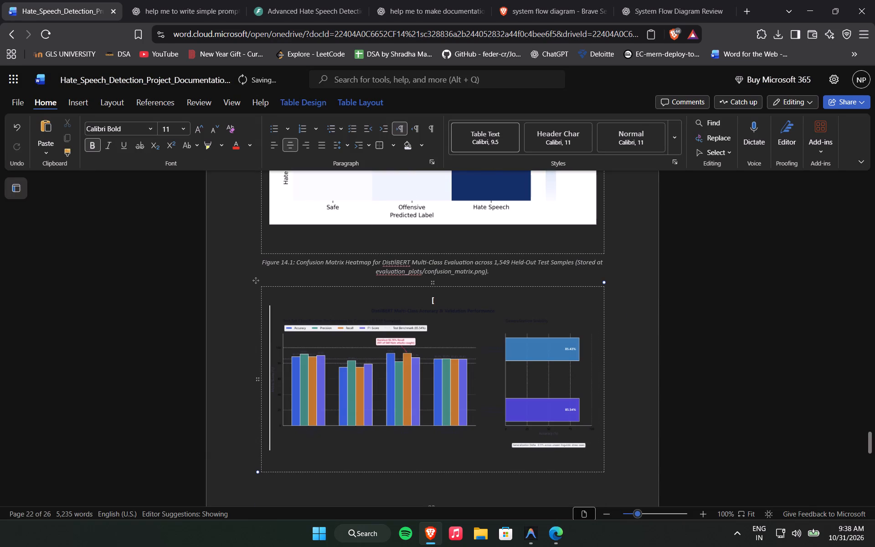
click(438, 299)
click(420, 299)
key(shift+Right)
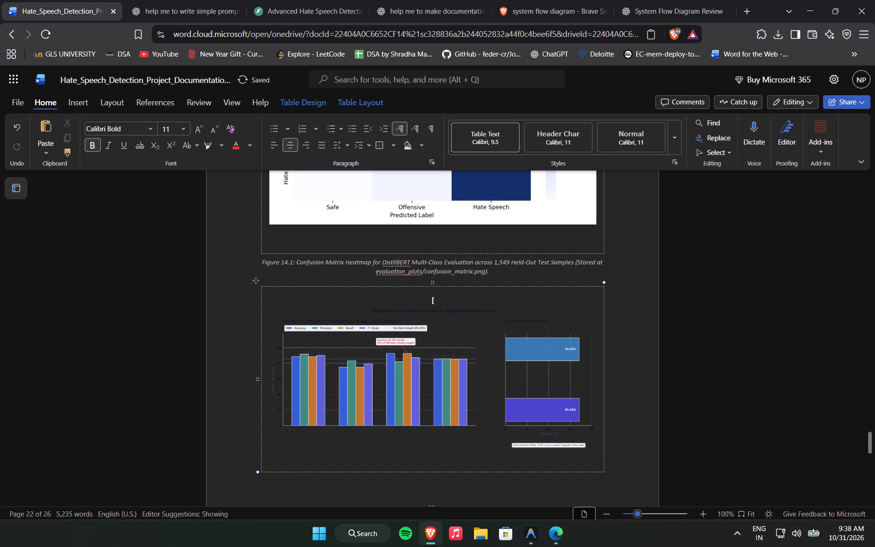
key(shift+BackSpace)
Delete the training and validation performance graph placeholder text and its recommended-size line from the box above the Figure 14.3 caption.
scroll(432, 427, down, 4)
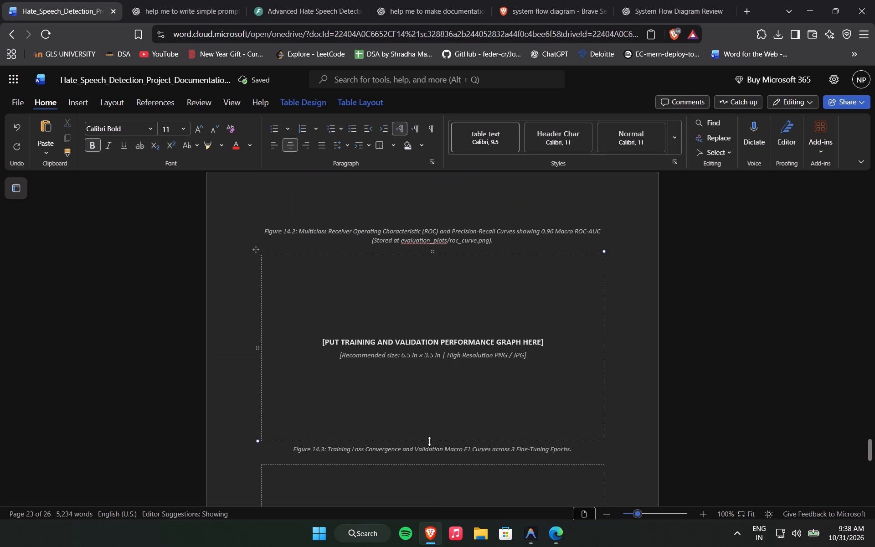
drag(536, 359, 533, 359)
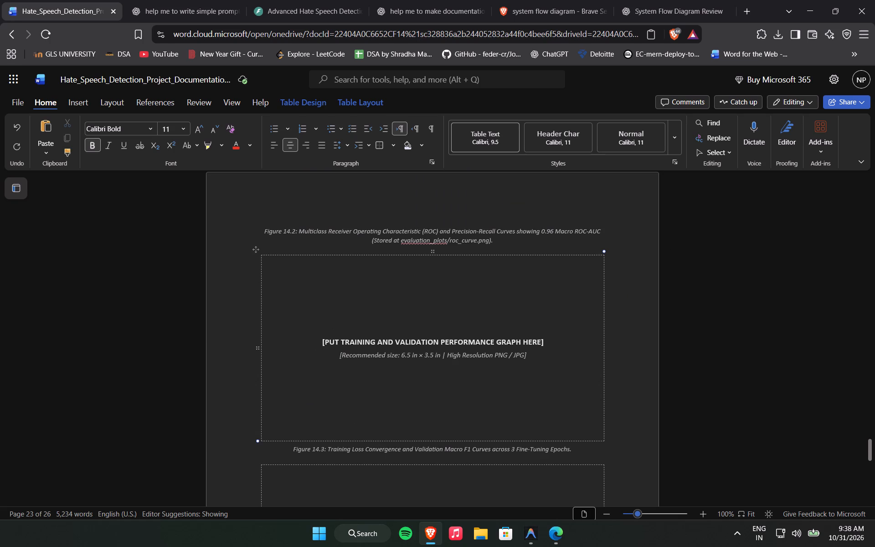
drag(533, 359, 326, 337)
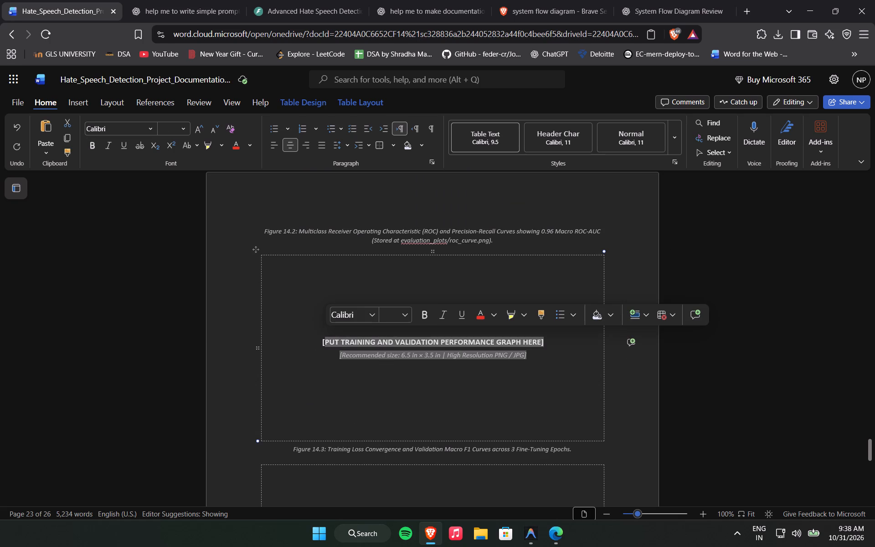
key(BackSpace)
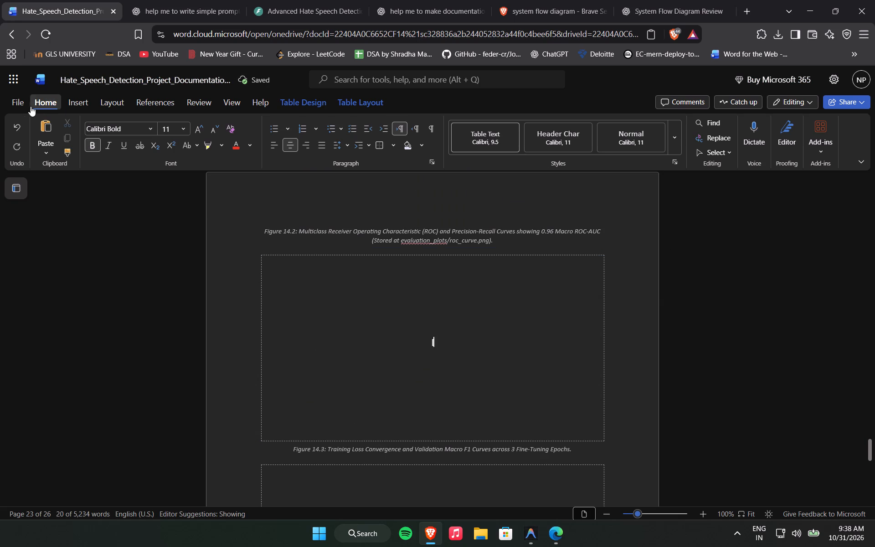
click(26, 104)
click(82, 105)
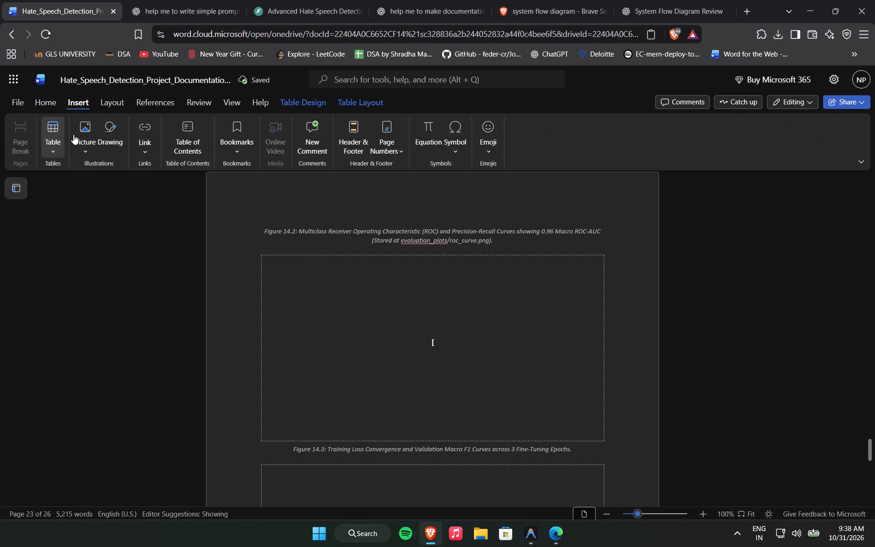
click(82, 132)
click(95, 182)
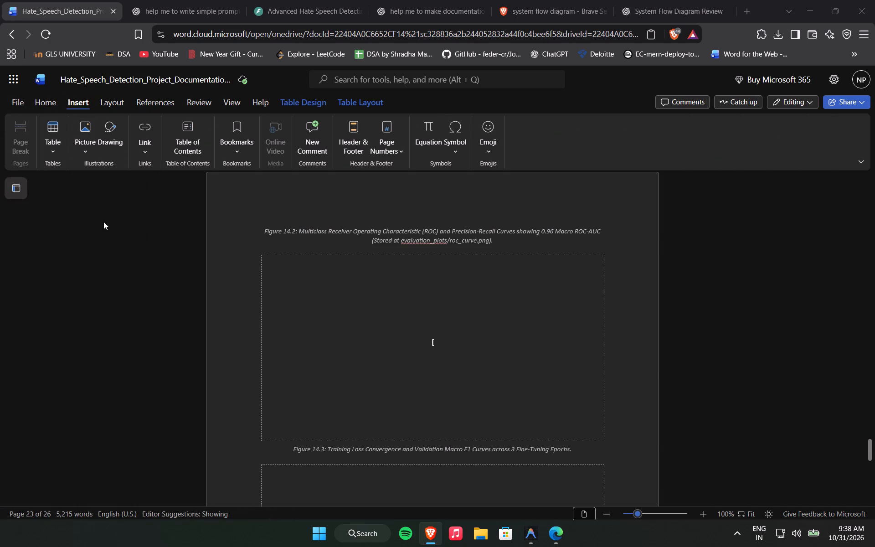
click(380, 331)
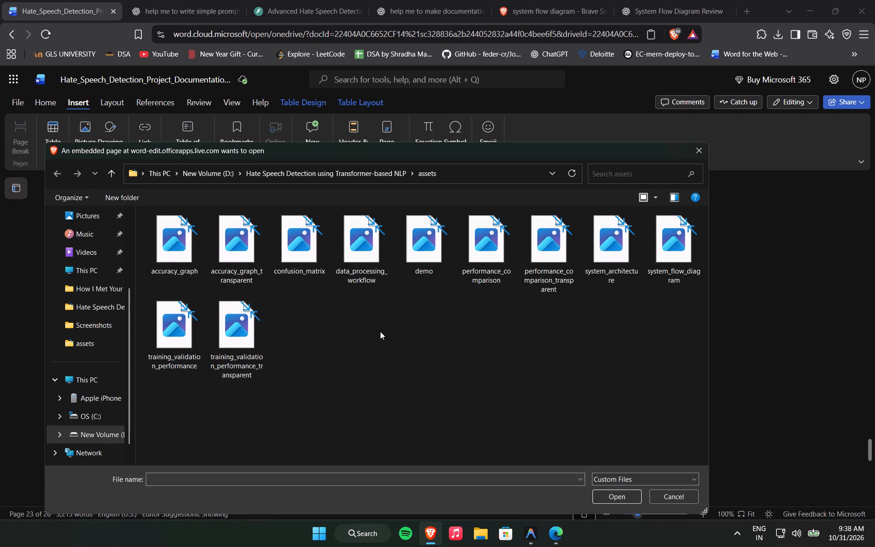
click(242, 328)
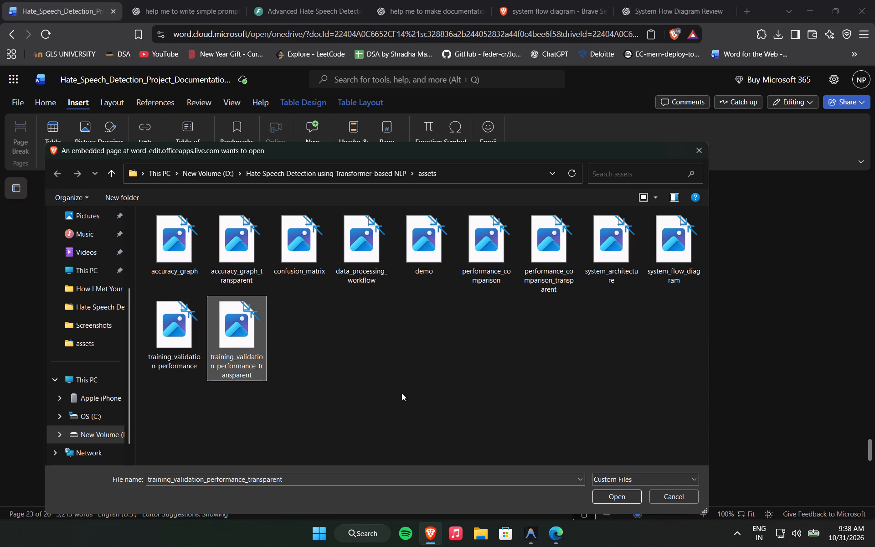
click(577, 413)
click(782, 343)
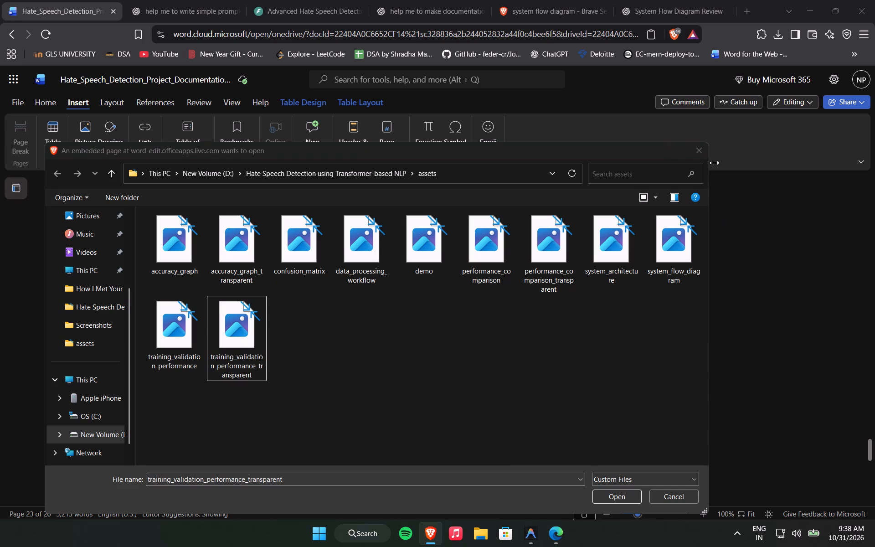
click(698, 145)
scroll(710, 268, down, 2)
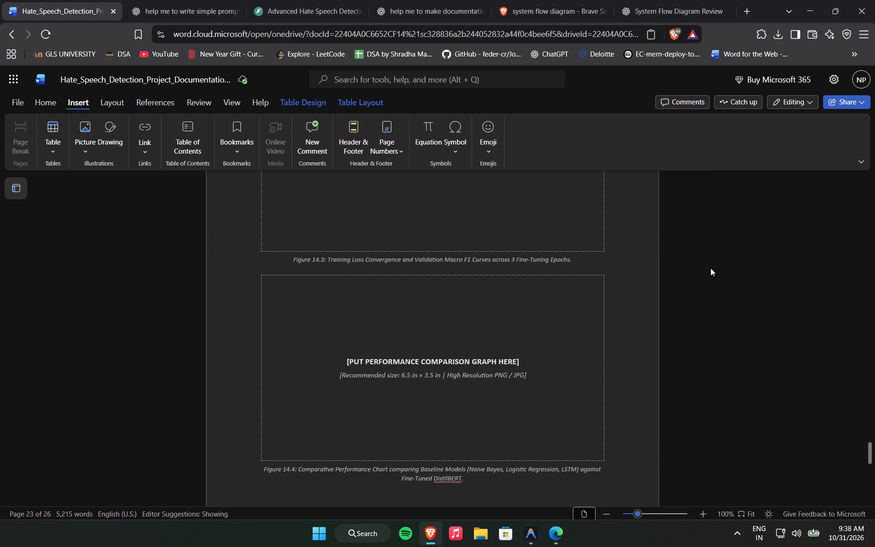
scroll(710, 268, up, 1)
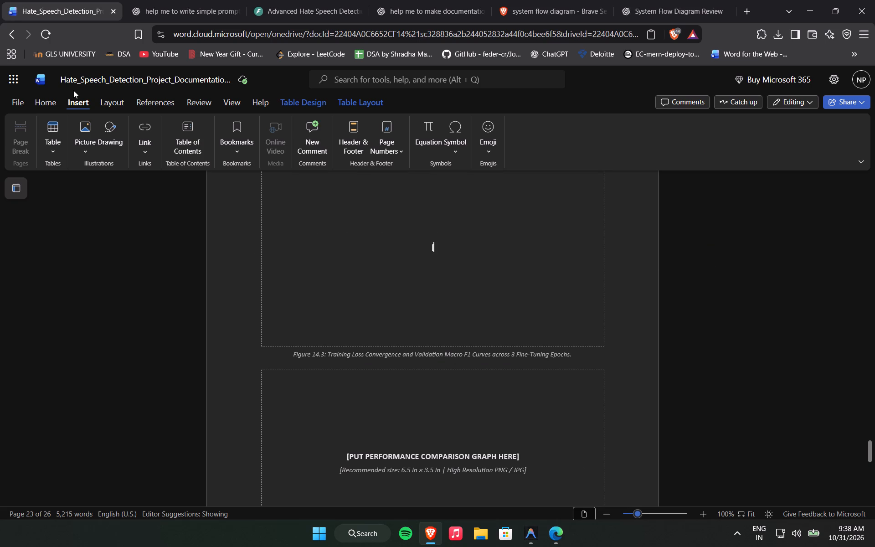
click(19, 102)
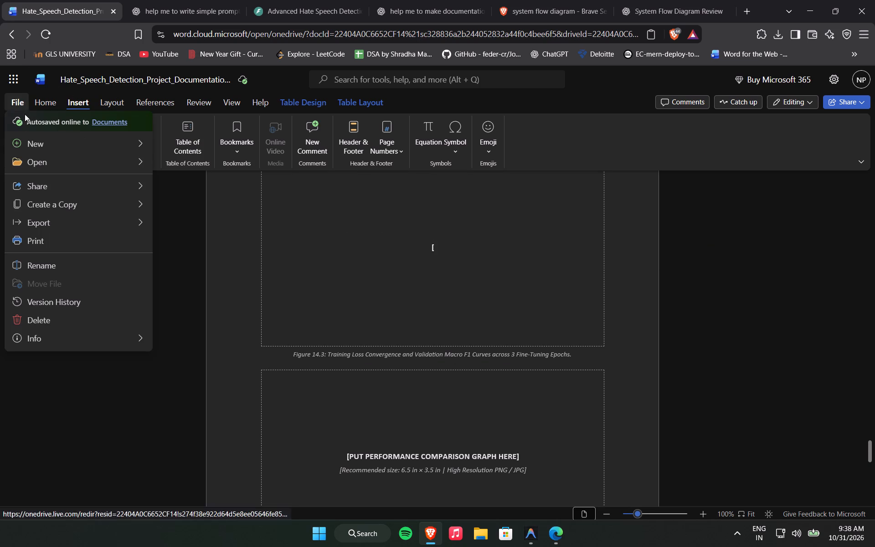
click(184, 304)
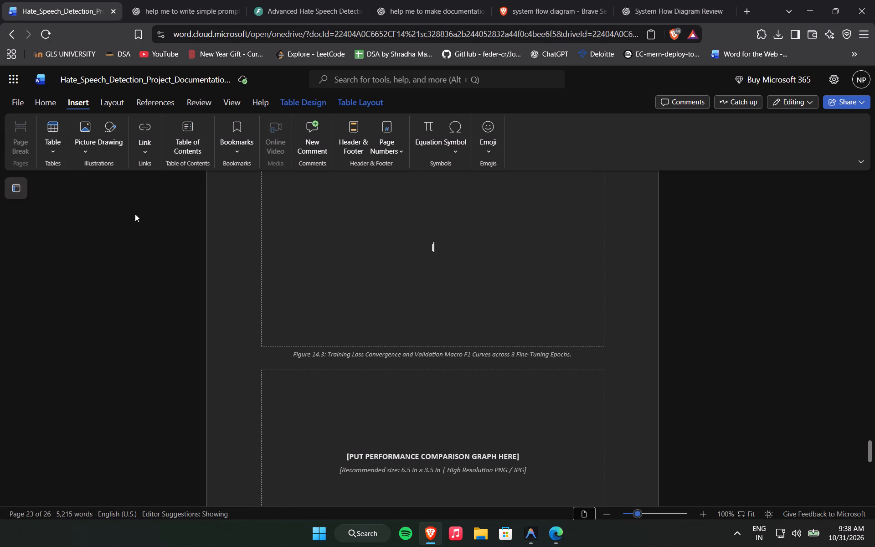
Insert the training_validation_performance_transparent picture from the project's assets folder into the box above the Figure 14.3 caption.
click(88, 140)
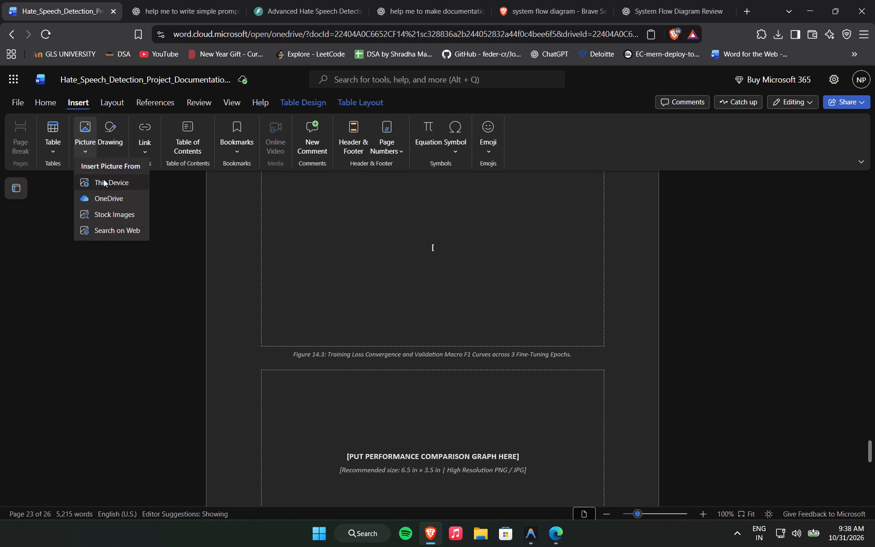
click(103, 180)
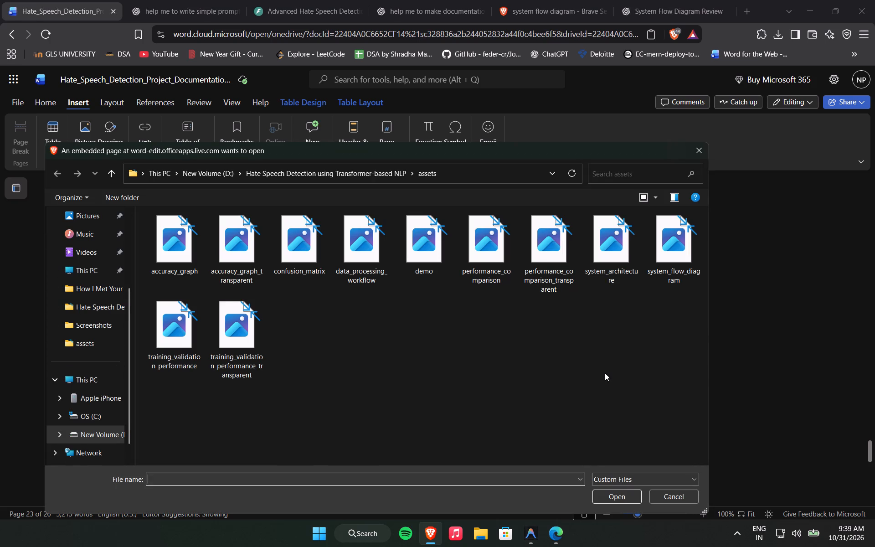
click(243, 332)
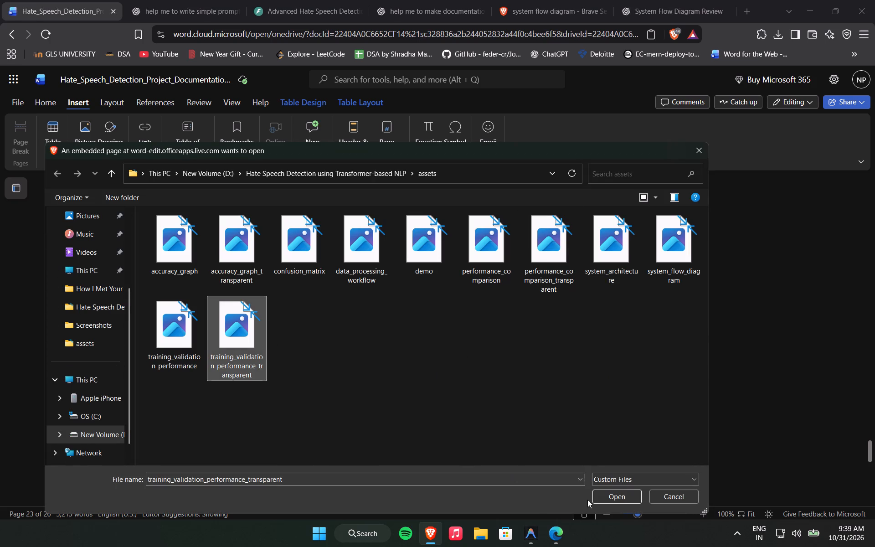
click(607, 503)
Delete the leftover opening bracket above the training and validation graph picture in the Figure 14.3 box.
scroll(479, 271, up, 1)
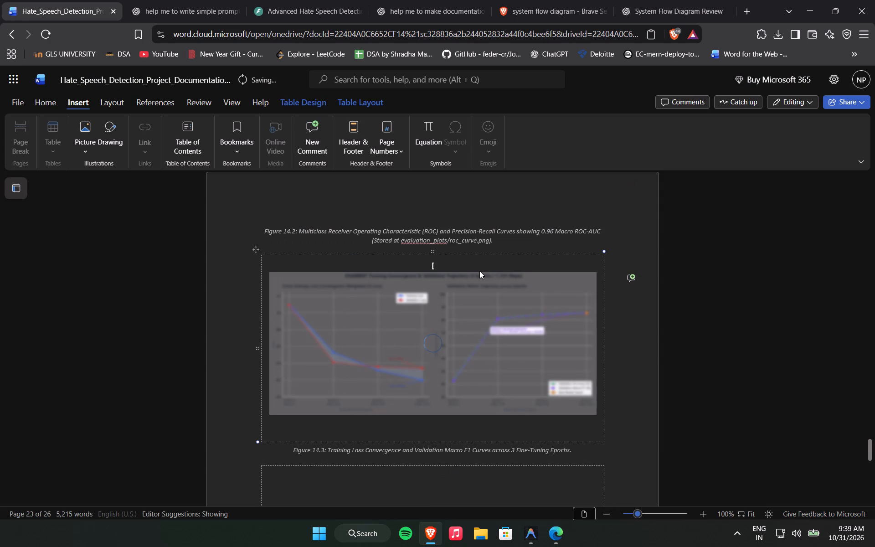
click(445, 264)
click(445, 264)
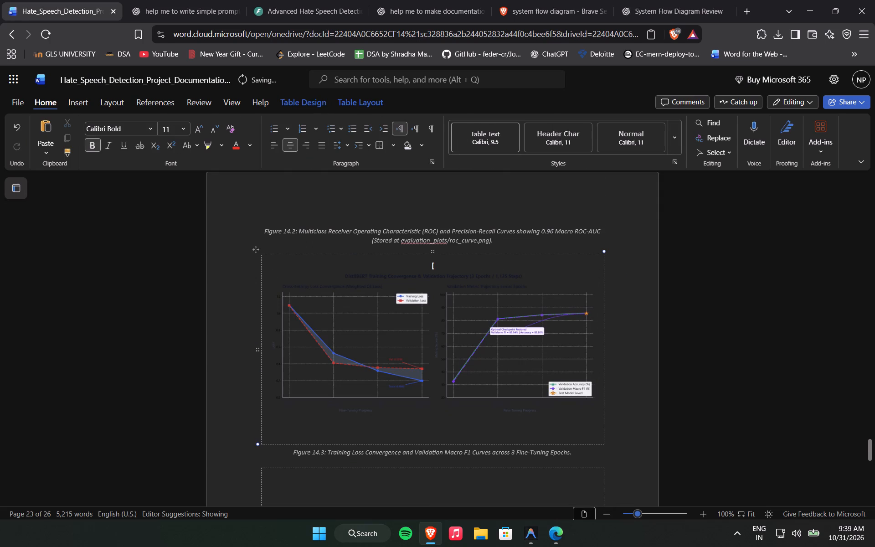
click(436, 268)
click(431, 266)
key(shift+Right)
key(BackSpace)
Delete the performance comparison graph placeholder text and its recommended-size line from the box above the Figure 14.4 caption.
scroll(458, 279, down, 3)
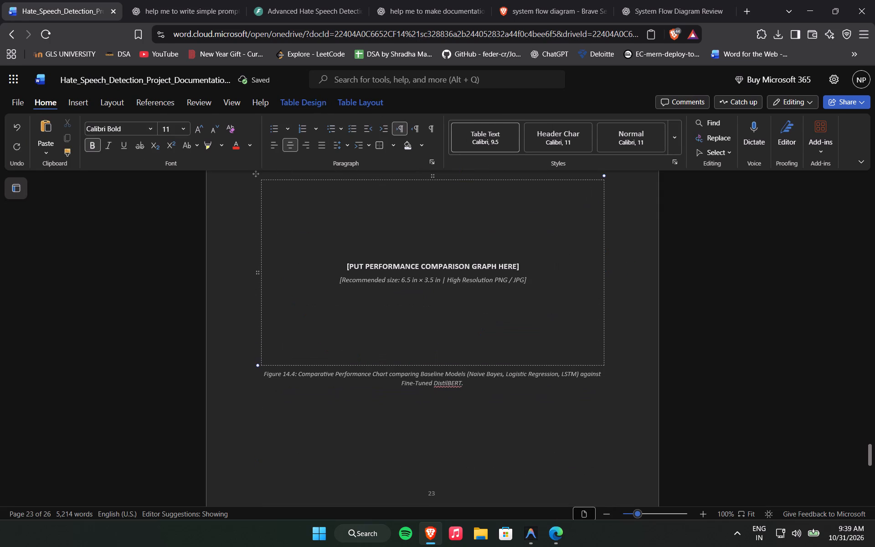
click(467, 298)
drag(530, 282, 351, 269)
key(BackSpace)
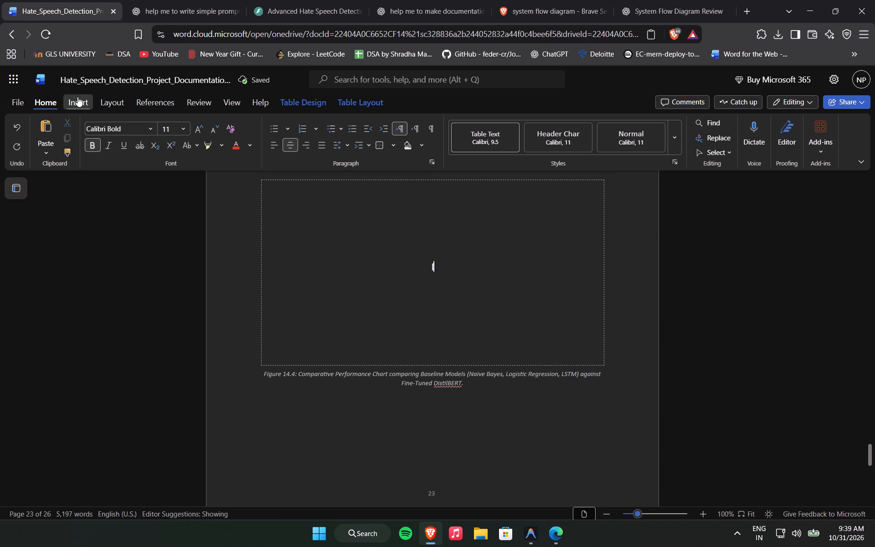
Insert the performance_comparison_transparent picture from the project's assets folder into the box above the Figure 14.4 caption.
click(77, 97)
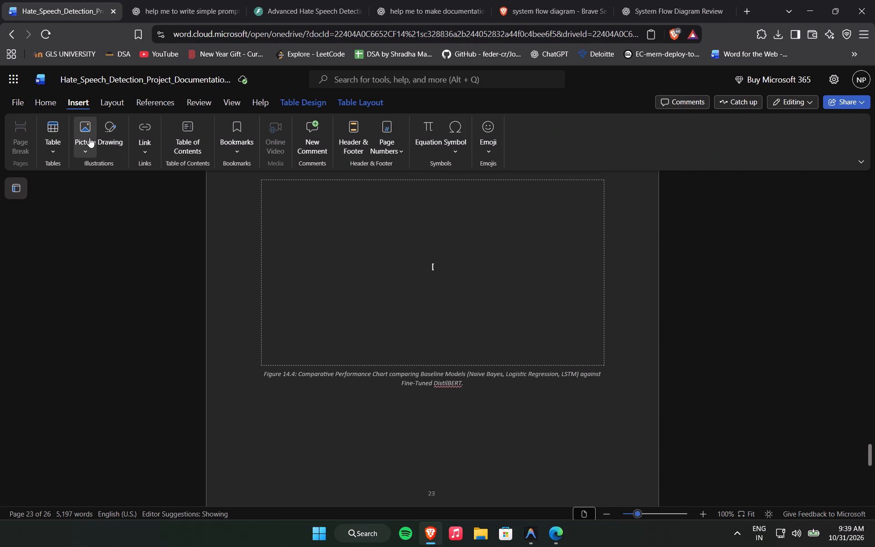
click(89, 138)
click(112, 184)
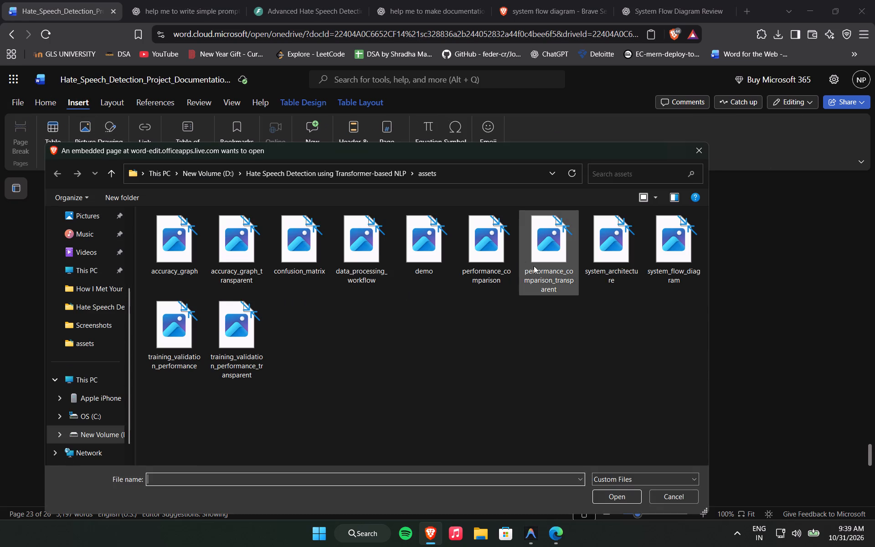
click(547, 241)
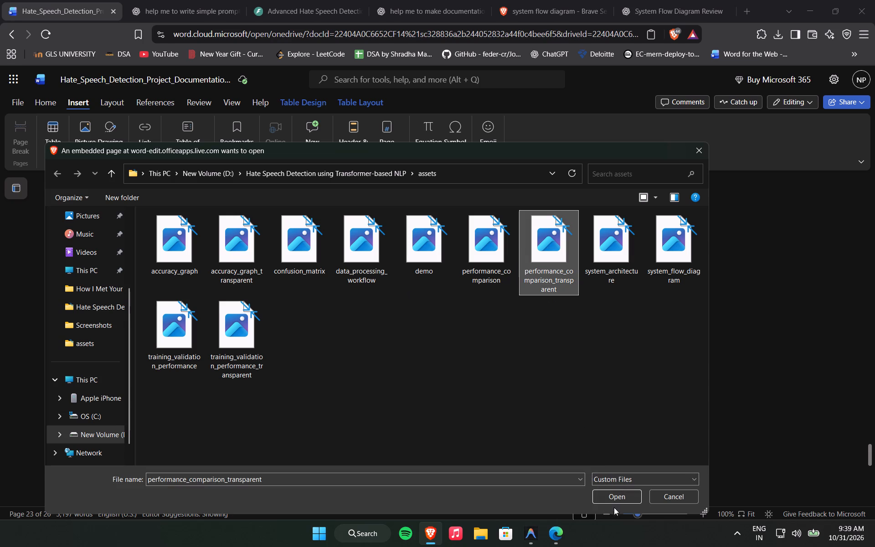
click(623, 498)
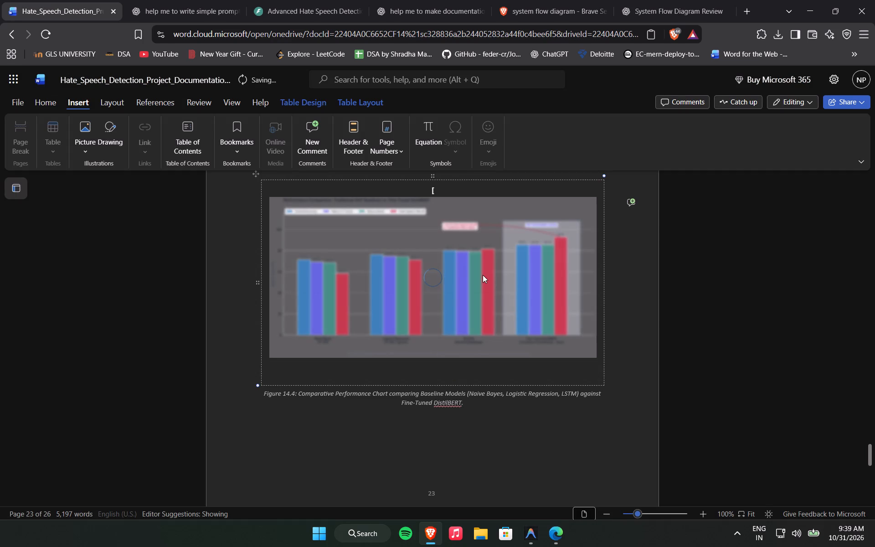
Delete the leftover opening bracket above the performance comparison picture in the Figure 14.4 box.
scroll(476, 258, up, 1)
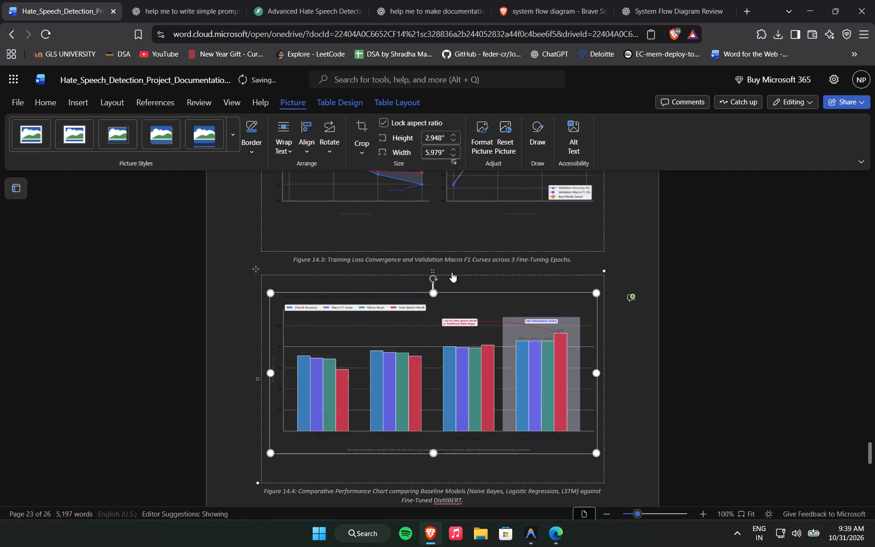
click(459, 285)
click(441, 287)
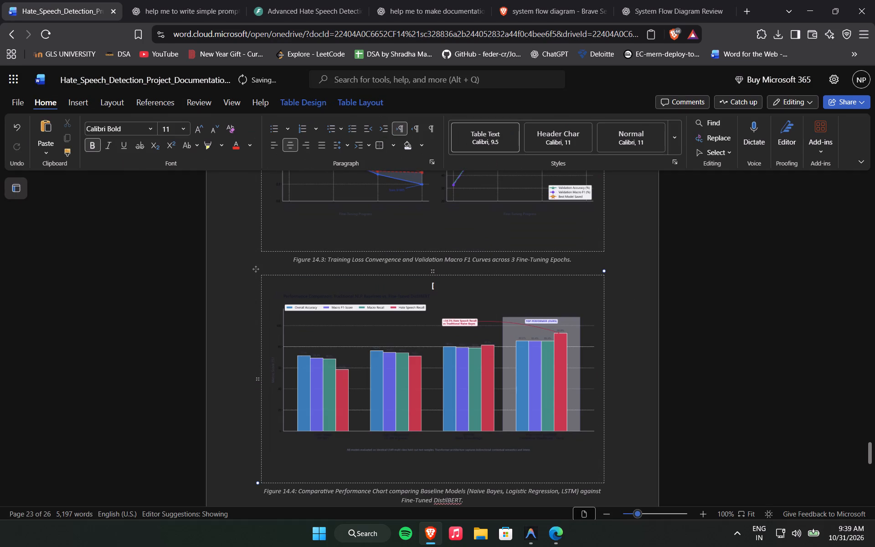
key(Up)
key(shift+Right)
key(BackSpace)
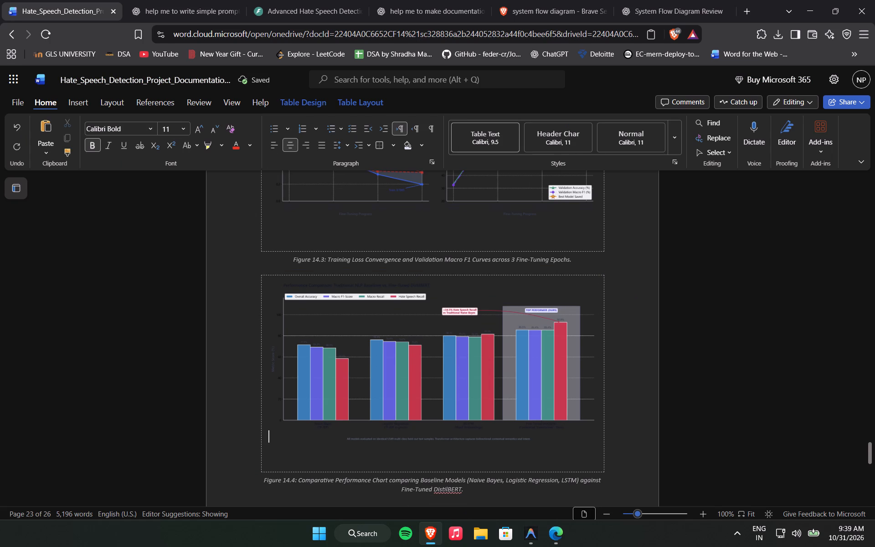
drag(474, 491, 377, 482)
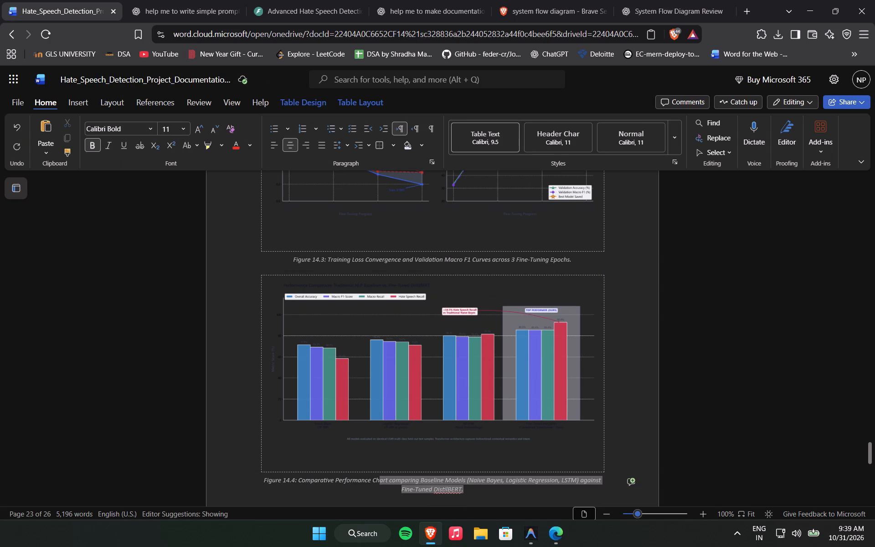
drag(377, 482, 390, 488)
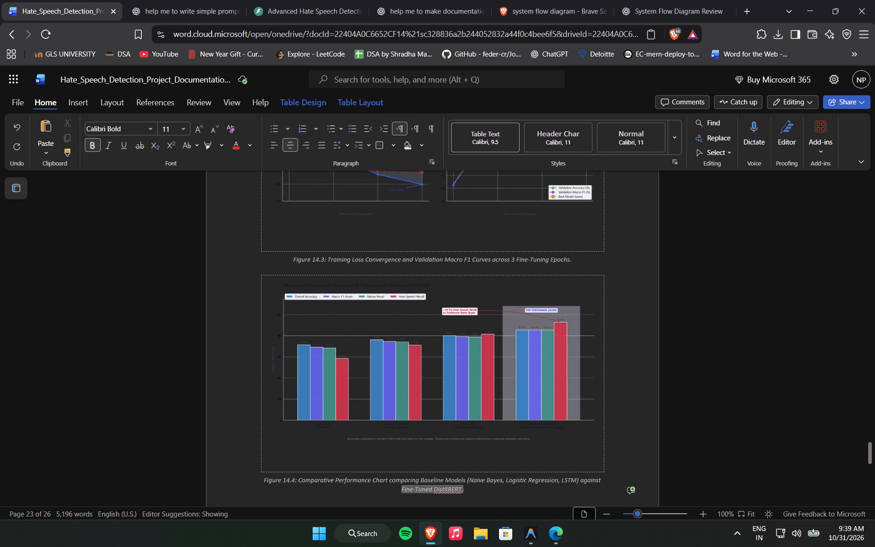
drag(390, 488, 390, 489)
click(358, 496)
Examine the inserted training/validation and performance comparison graphs and the placement of the captions for Figures 14.2 to 14.4.
scroll(362, 491, up, 1)
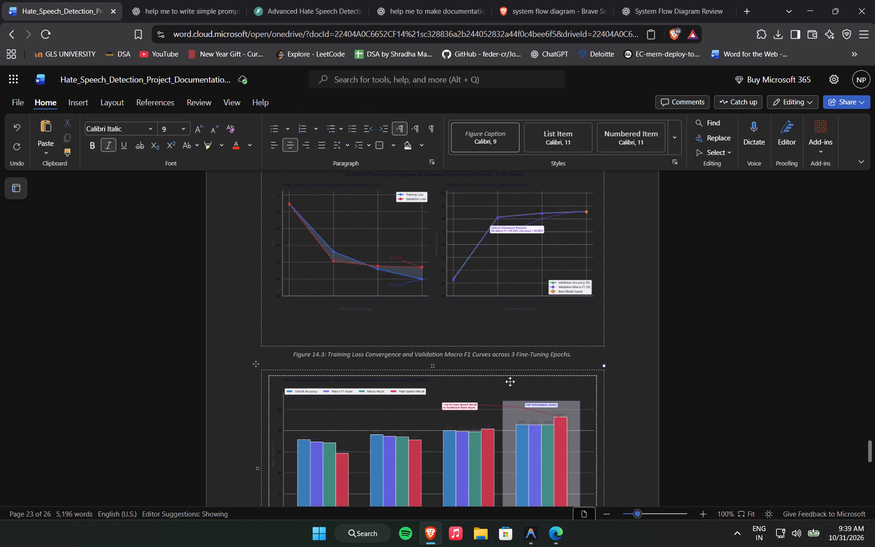
click(752, 350)
scroll(682, 334, down, 3)
scroll(682, 334, up, 5)
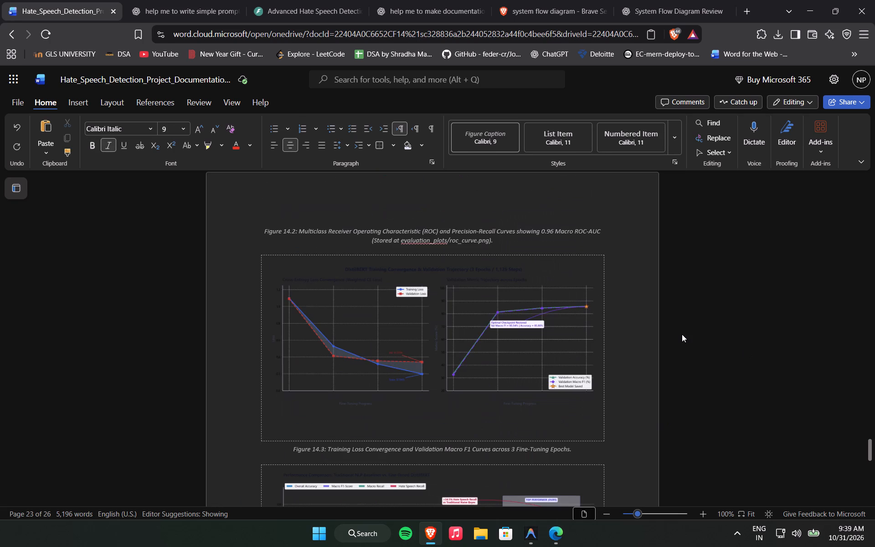
ctrl+scroll(682, 334, down, 1)
ctrl+scroll(682, 334, up, 5)
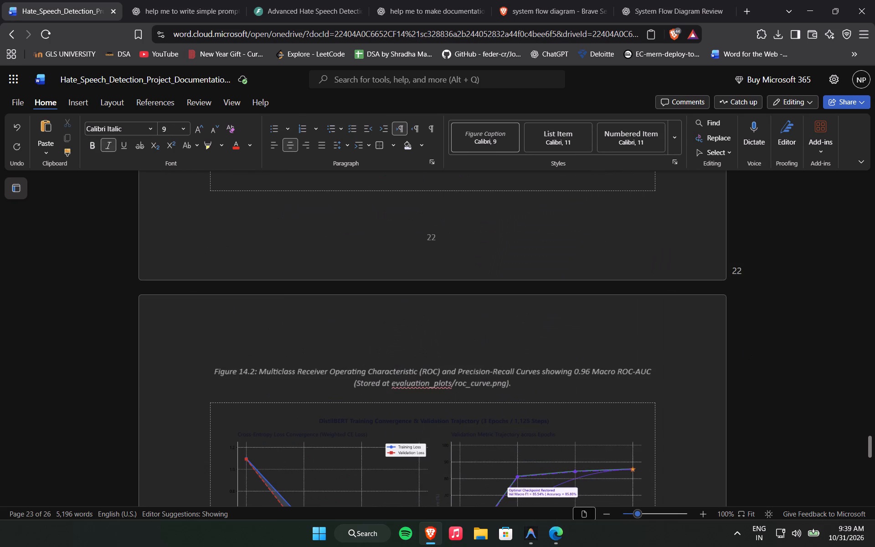
scroll(680, 336, down, 2)
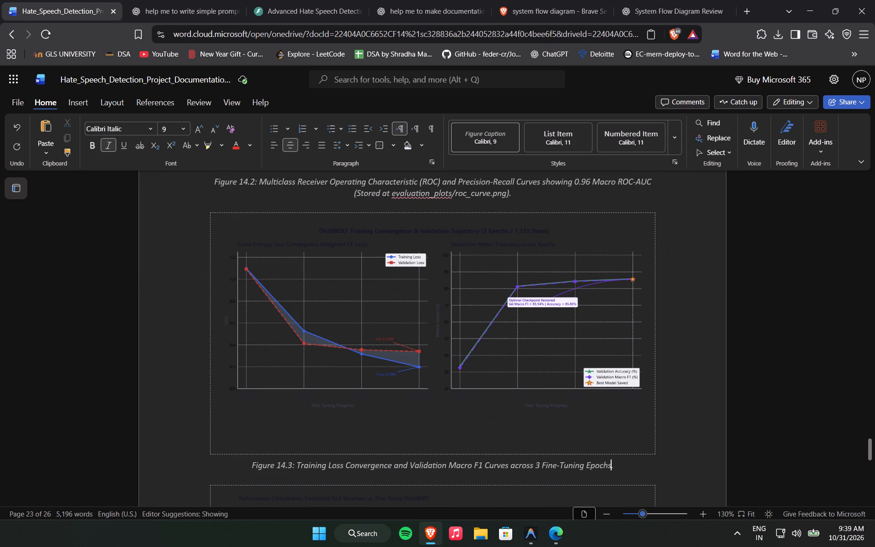
Review the document from the section 14 result graphs back through the earlier sections to the Table of Contents page.
ctrl+scroll(680, 336, down, 4)
scroll(680, 336, down, 4)
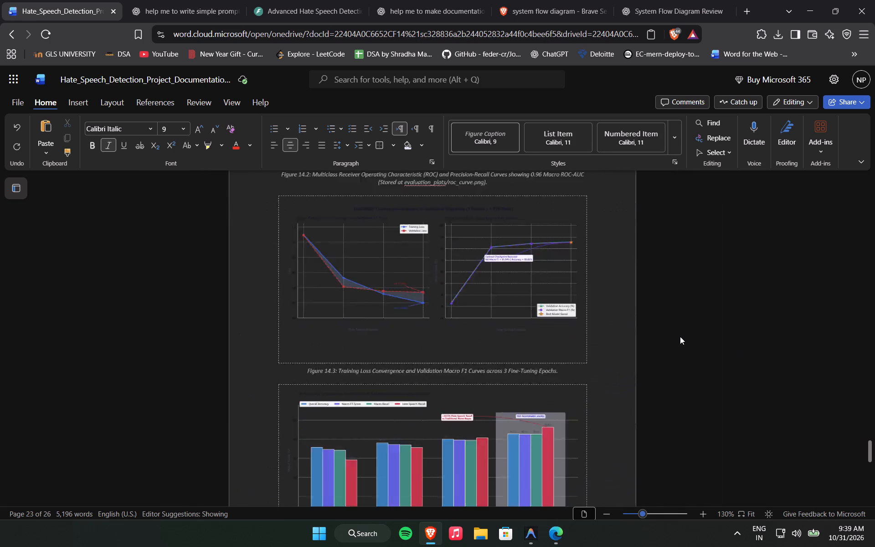
scroll(680, 336, down, 3)
scroll(680, 336, up, 9)
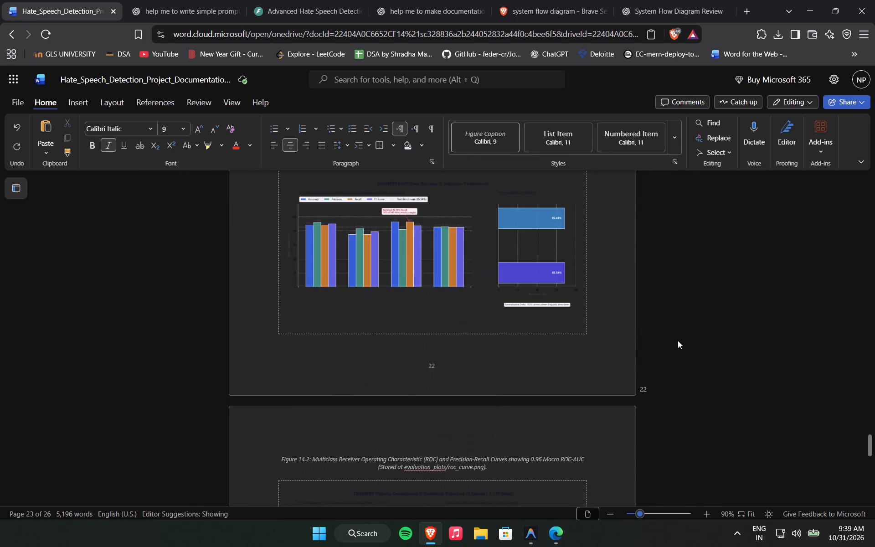
scroll(678, 341, up, 16)
scroll(672, 348, up, 12)
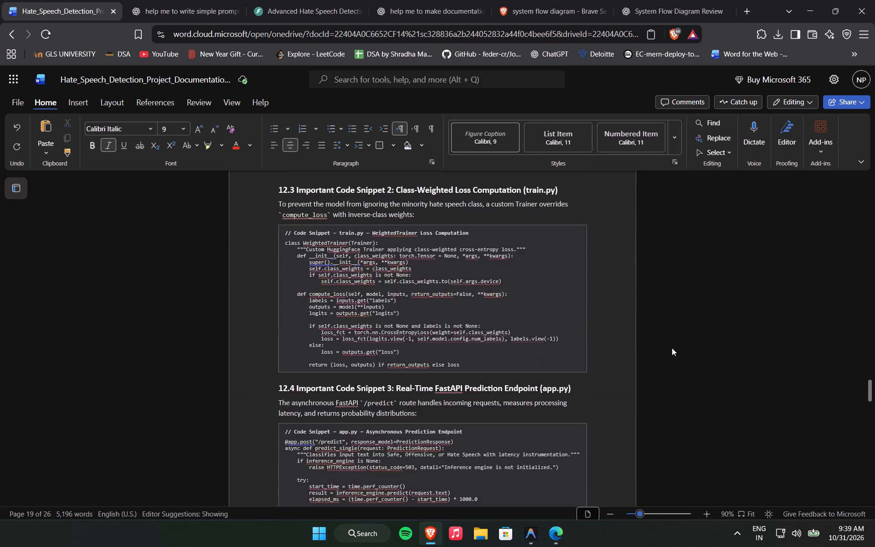
scroll(672, 348, up, 20)
scroll(672, 348, up, 3)
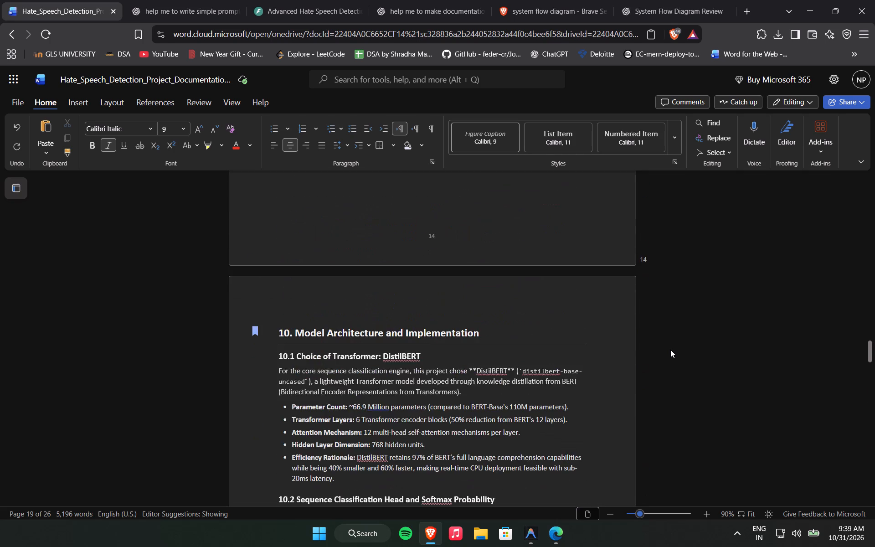
scroll(670, 350, up, 3)
scroll(670, 350, down, 1)
scroll(670, 350, up, 20)
scroll(670, 350, up, 10)
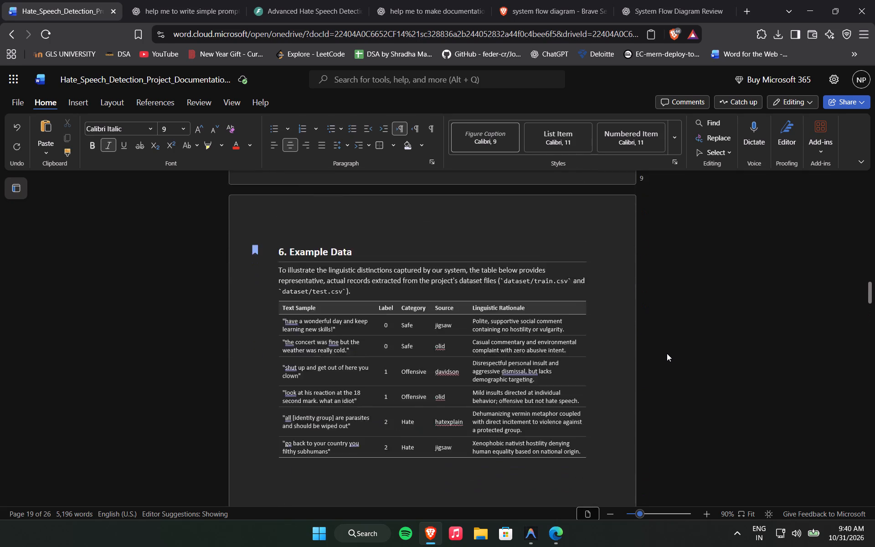
scroll(667, 353, up, 20)
scroll(667, 353, up, 14)
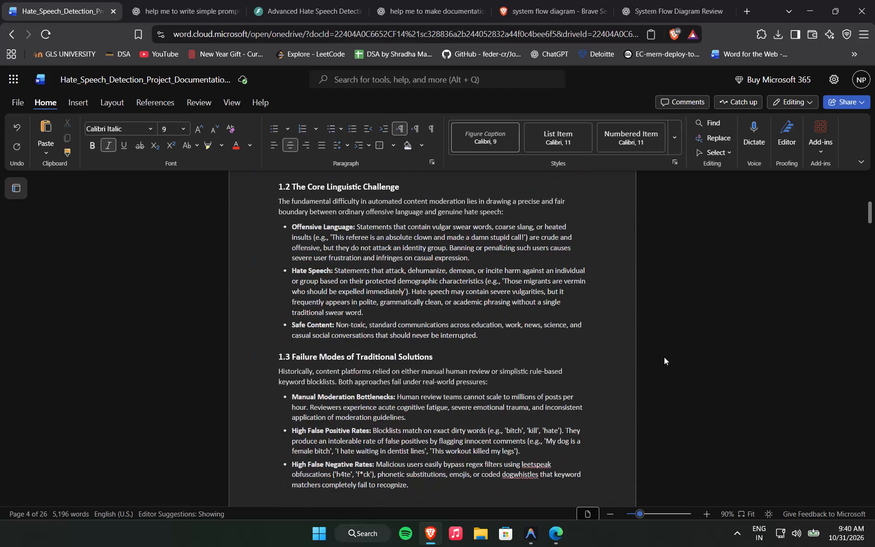
scroll(664, 357, up, 4)
scroll(664, 357, down, 2)
scroll(664, 357, up, 13)
scroll(664, 357, down, 6)
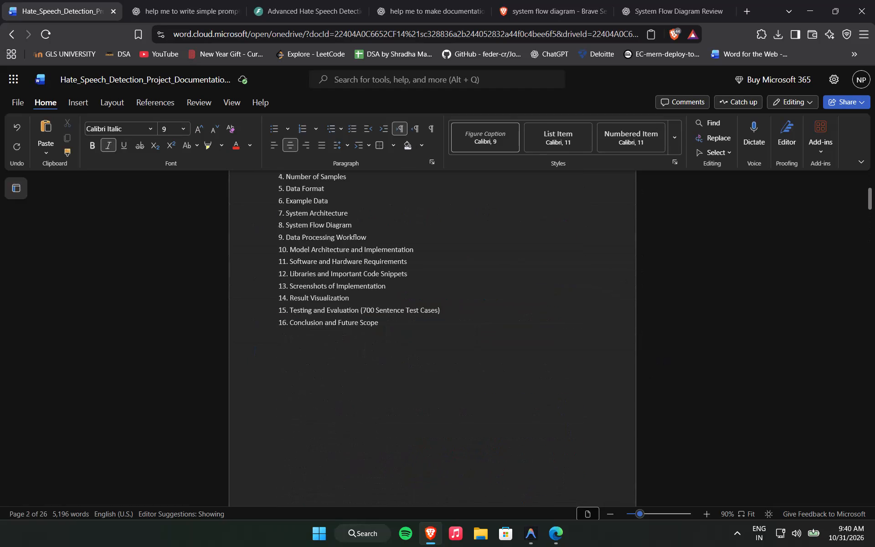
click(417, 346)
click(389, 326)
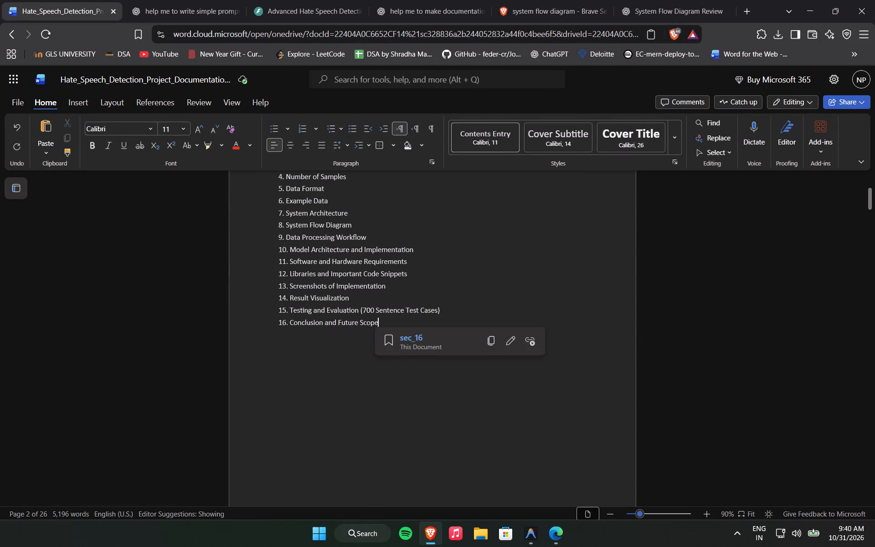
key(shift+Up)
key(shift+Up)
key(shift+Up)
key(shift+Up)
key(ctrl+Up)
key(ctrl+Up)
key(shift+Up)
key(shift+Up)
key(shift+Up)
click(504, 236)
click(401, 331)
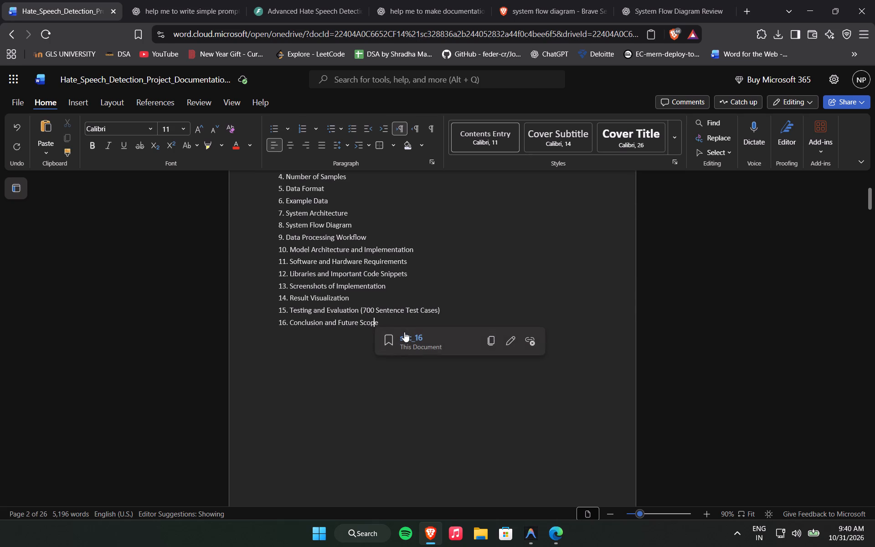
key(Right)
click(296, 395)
Delete the manually written Table of Contents, including its heading and all 16 entries, from page 2.
scroll(365, 365, down, 4)
scroll(330, 366, up, 1)
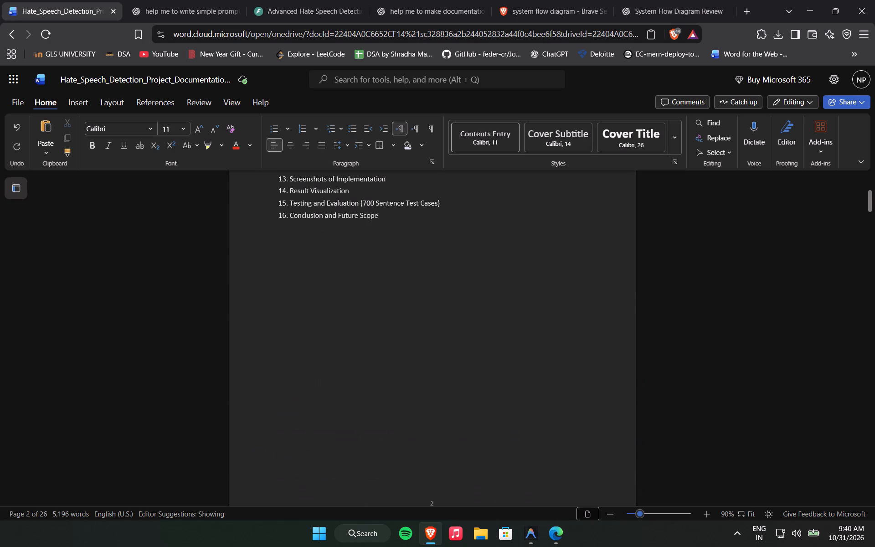
scroll(330, 366, up, 1)
click(402, 416)
drag(395, 414, 331, 391)
click(377, 405)
drag(380, 405, 378, 405)
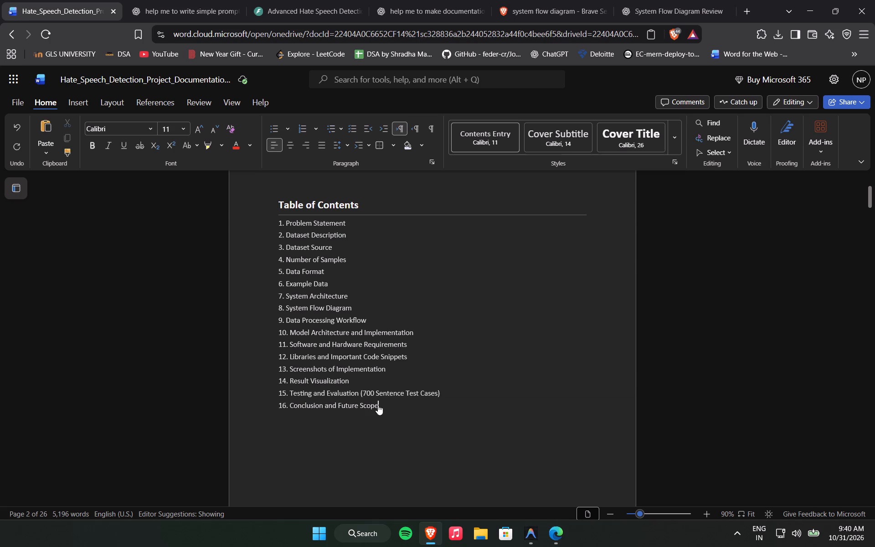
drag(378, 405, 268, 217)
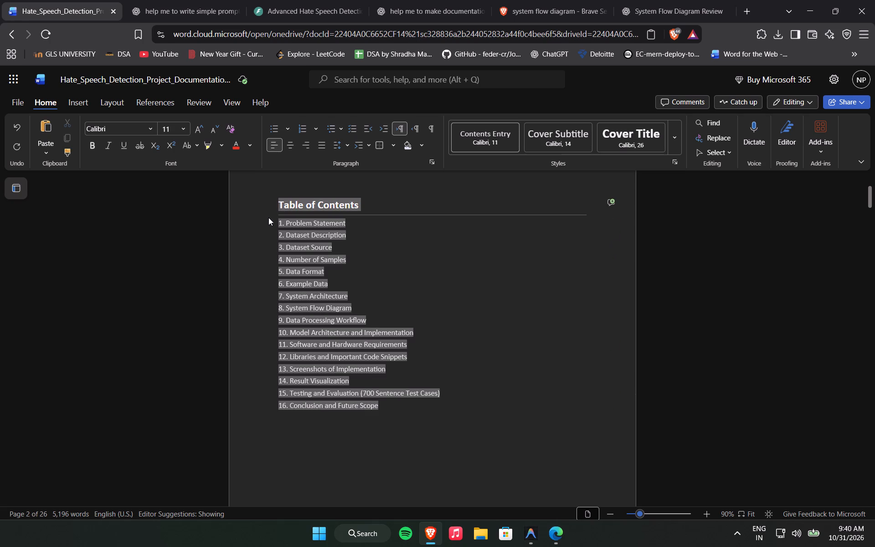
drag(268, 217, 268, 209)
key(BackSpace)
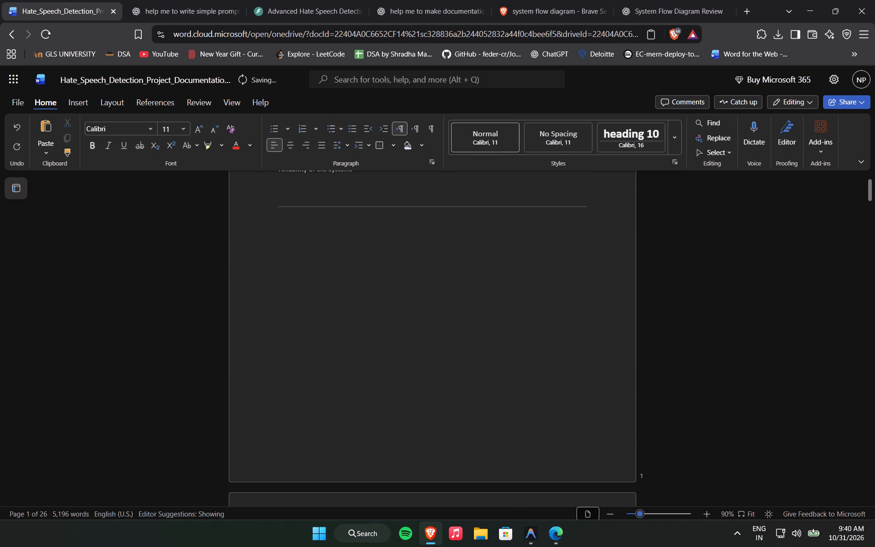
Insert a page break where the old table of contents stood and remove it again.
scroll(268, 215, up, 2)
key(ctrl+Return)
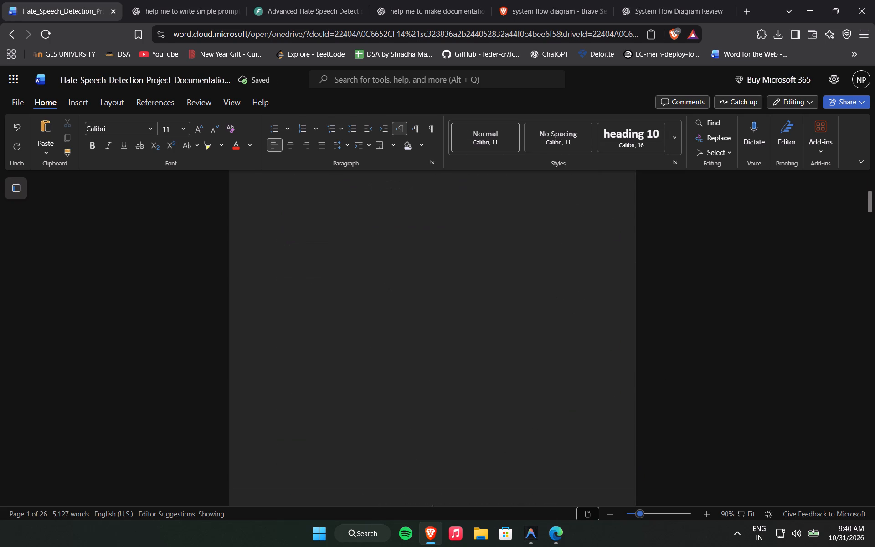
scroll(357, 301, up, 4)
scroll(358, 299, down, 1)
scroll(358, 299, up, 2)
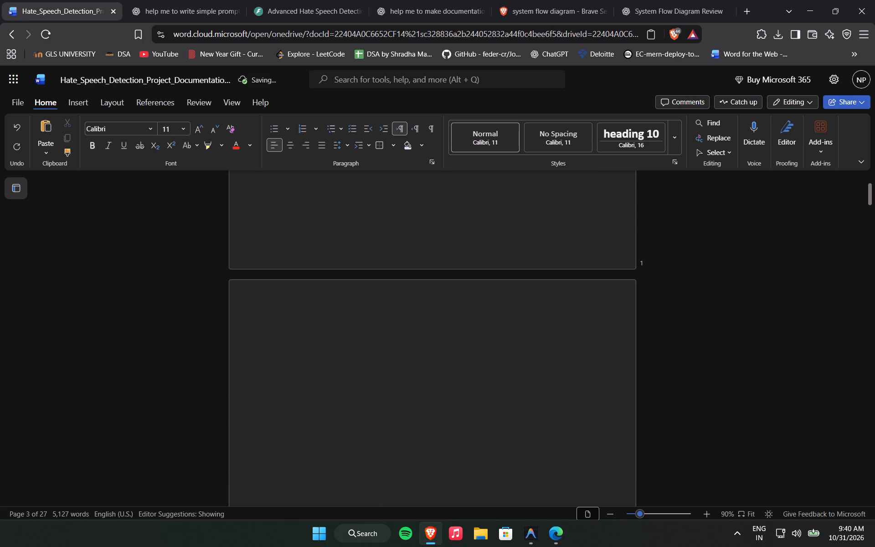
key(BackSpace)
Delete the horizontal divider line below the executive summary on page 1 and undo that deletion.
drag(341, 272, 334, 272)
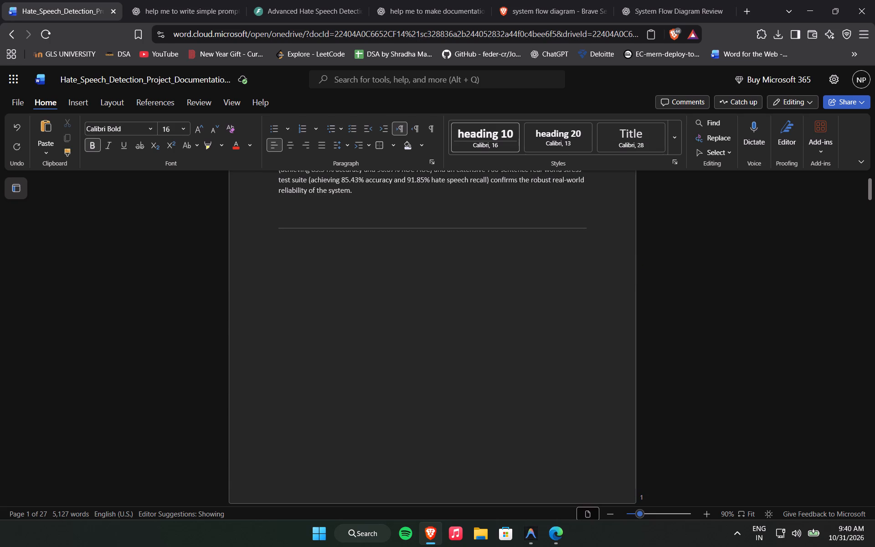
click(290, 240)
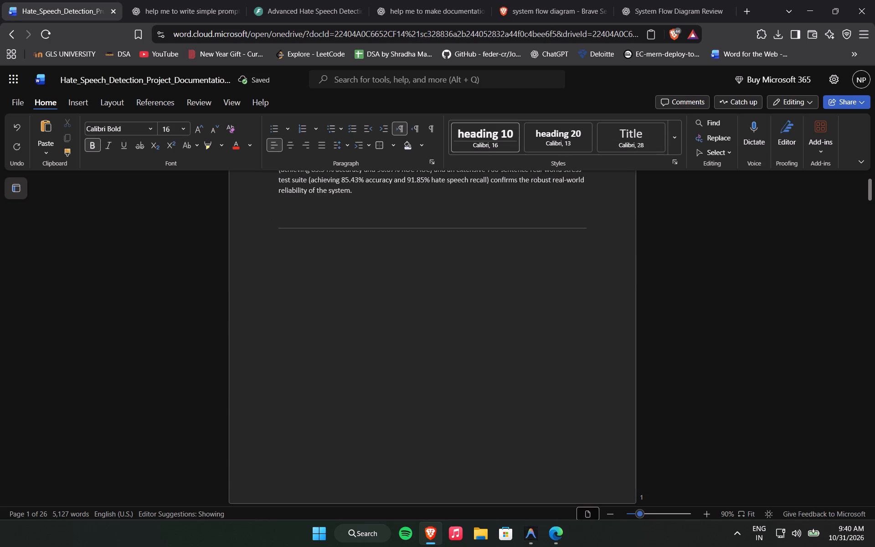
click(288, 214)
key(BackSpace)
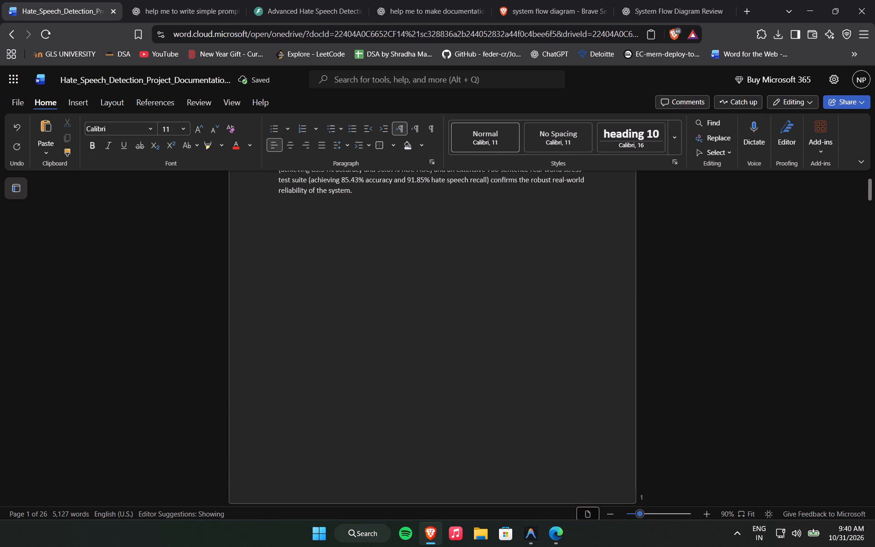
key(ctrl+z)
Insert an automatic table of contents on the blank page before section 1, Problem Statement.
click(325, 259)
key(Down)
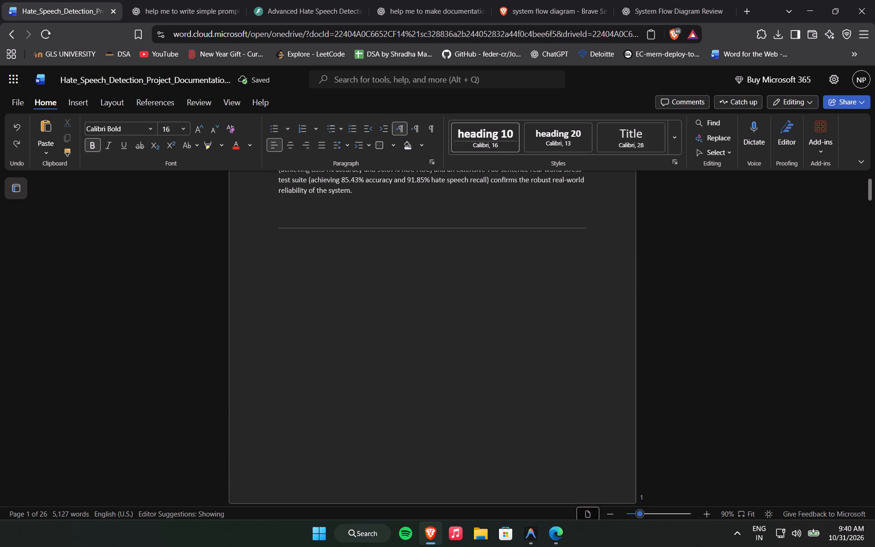
scroll(309, 213, down, 7)
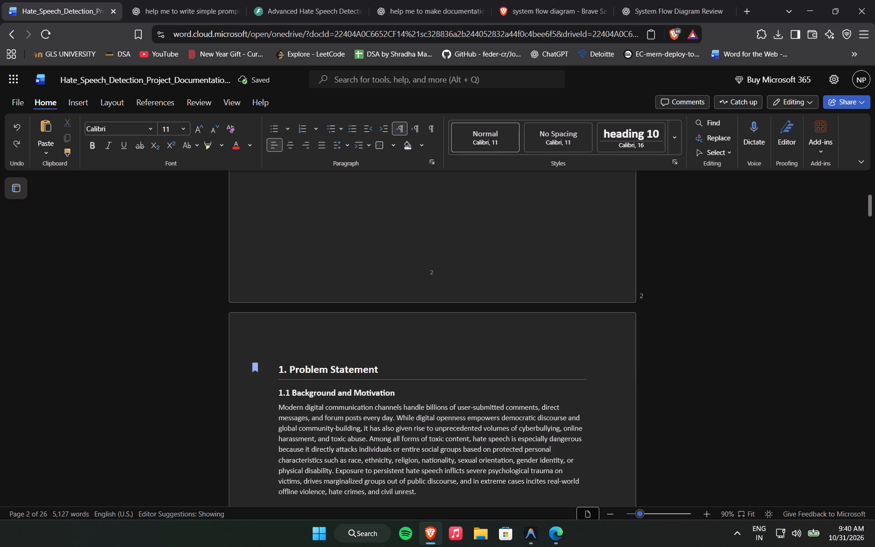
scroll(324, 233, up, 2)
scroll(284, 235, up, 1)
scroll(319, 258, up, 2)
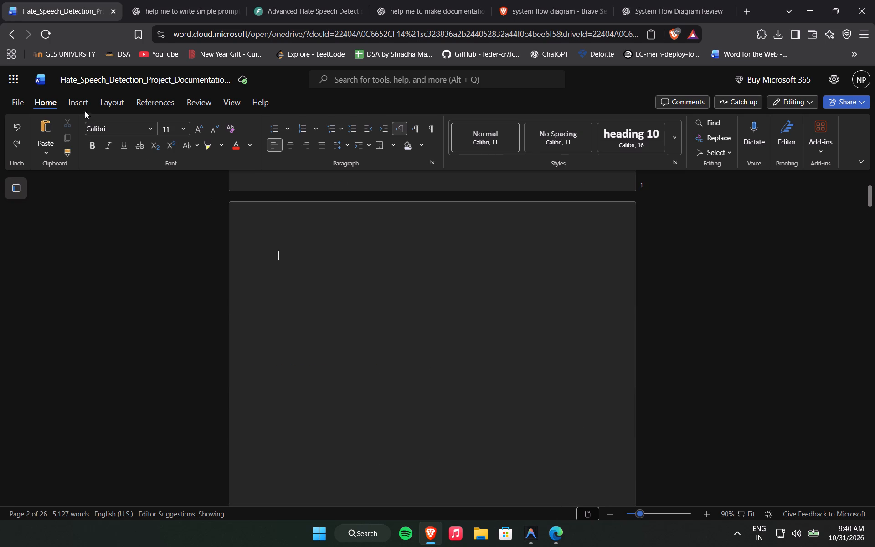
click(81, 106)
click(56, 133)
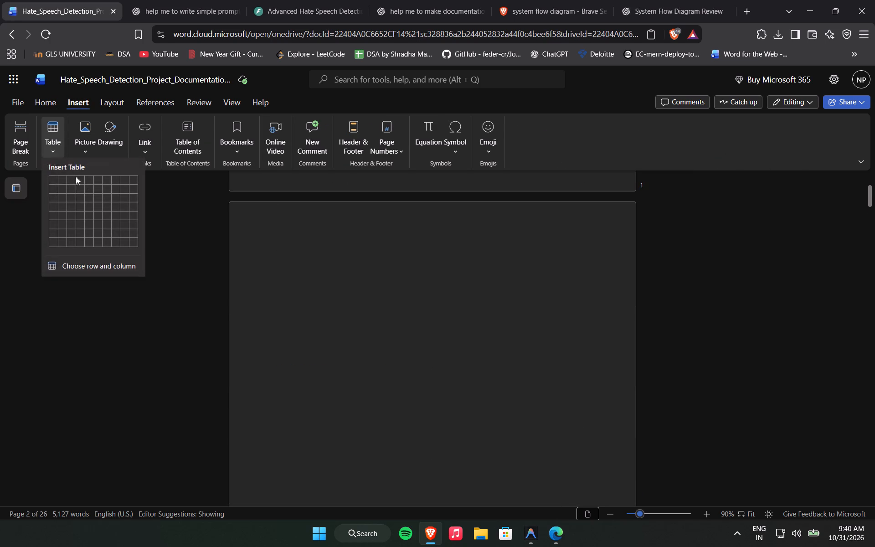
click(178, 130)
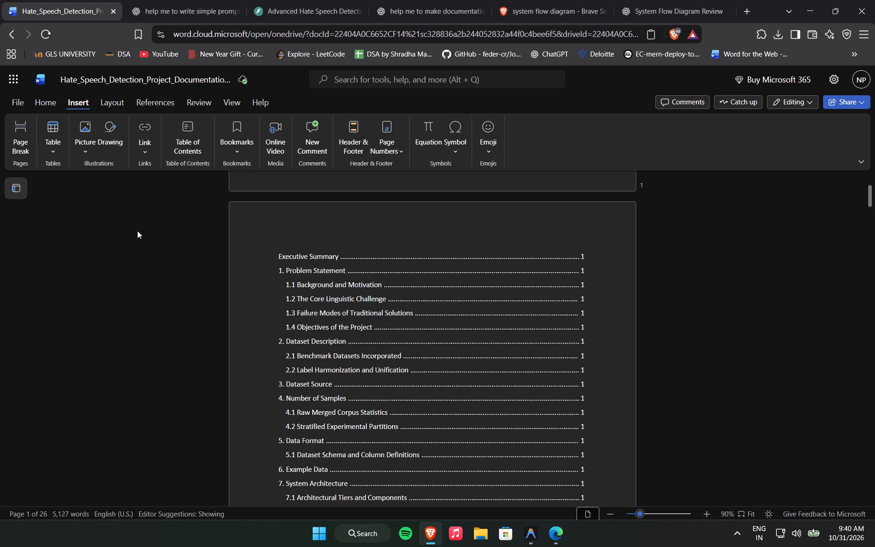
Examine the inserted table of contents and the layout of the pages that follow it.
click(670, 244)
scroll(670, 245, down, 6)
scroll(669, 246, up, 1)
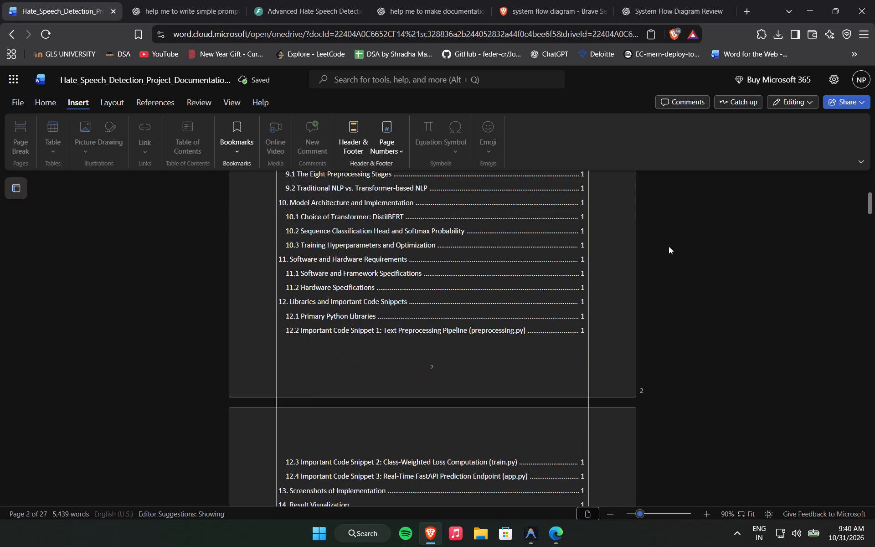
scroll(669, 246, down, 6)
drag(688, 263, 683, 267)
scroll(683, 268, down, 5)
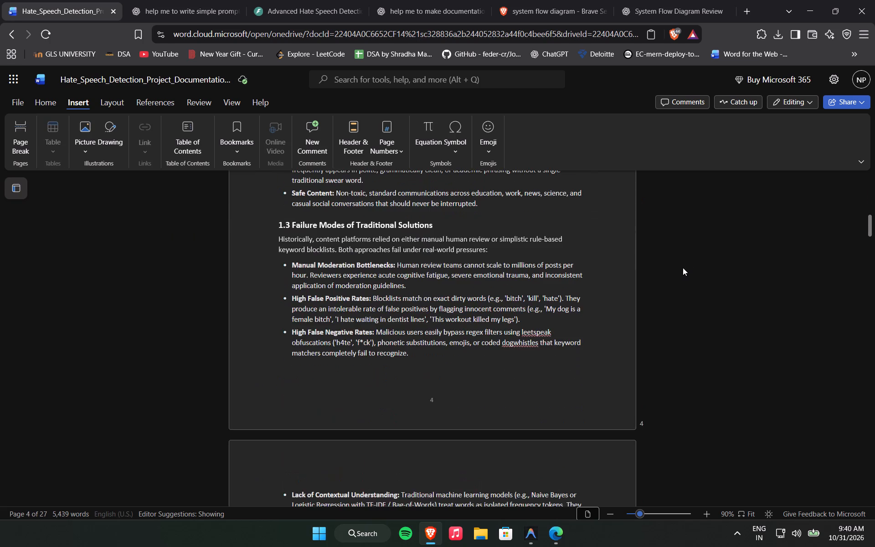
scroll(683, 268, down, 10)
Export the documentation as a PDF download.
click(19, 105)
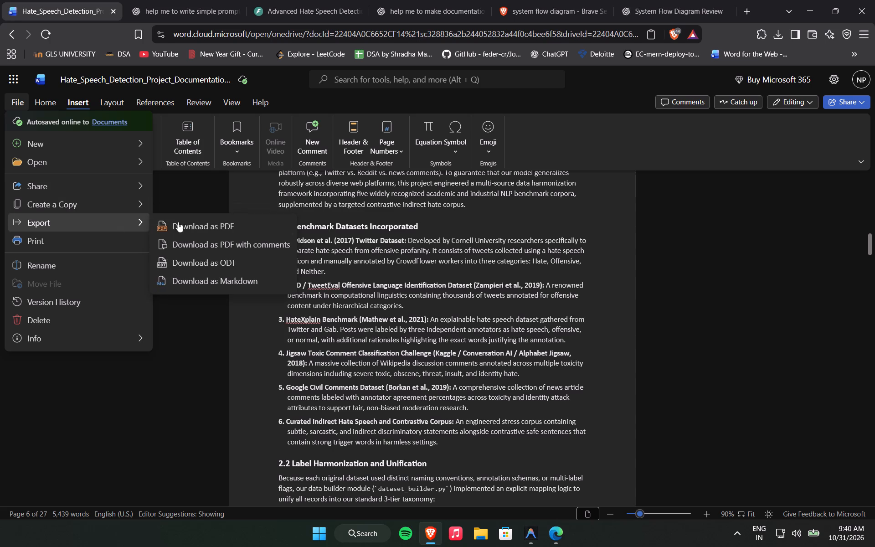
click(204, 224)
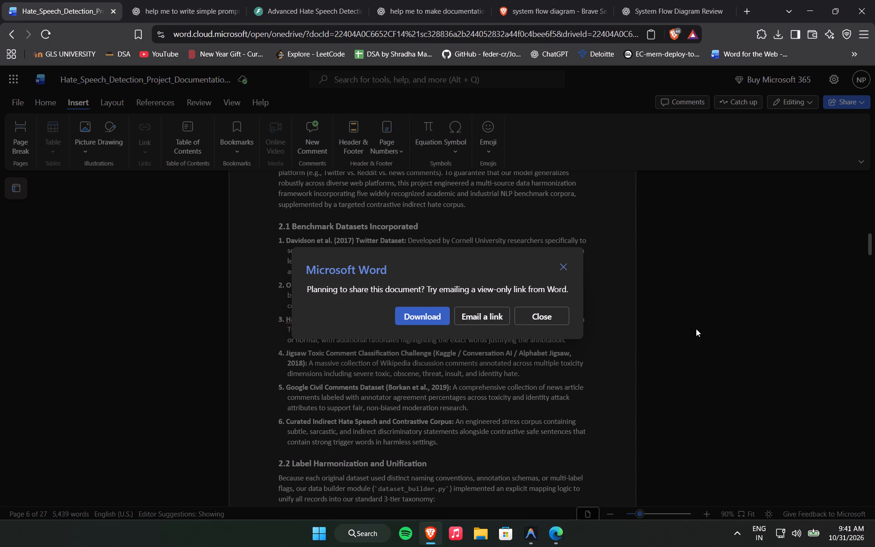
click(432, 315)
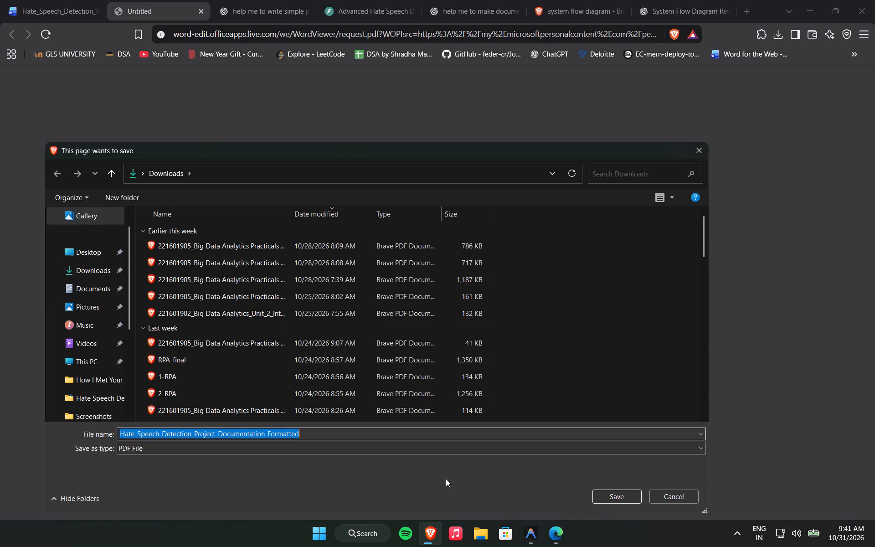
Save the PDF in Downloads as Hate_Speech_Detection_Project_Documentation, dropping the _Formatted ending from the file name.
key(Right)
key(BackSpace)
key(BackSpace)
key(BackSpace)
key(BackSpace)
key(BackSpace)
key(BackSpace)
key(BackSpace)
key(BackSpace)
key(BackSpace)
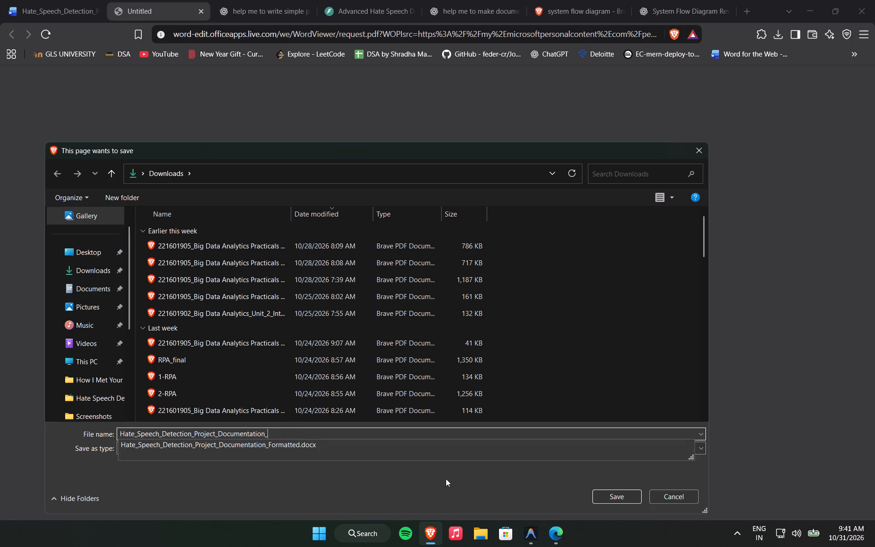
key(BackSpace)
click(613, 492)
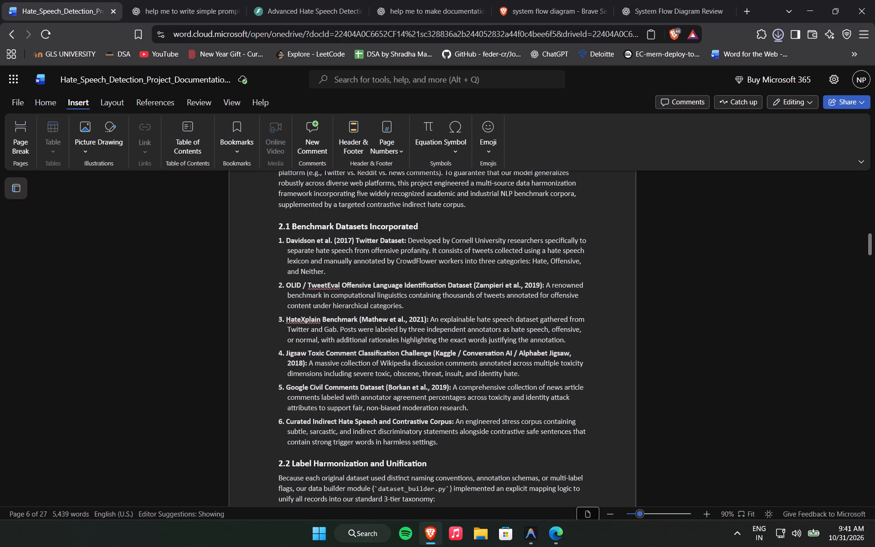
Export the documentation as ODT and save it in Downloads as Hate_Speech_Detection_Project_Documentation_Formatted.
click(13, 102)
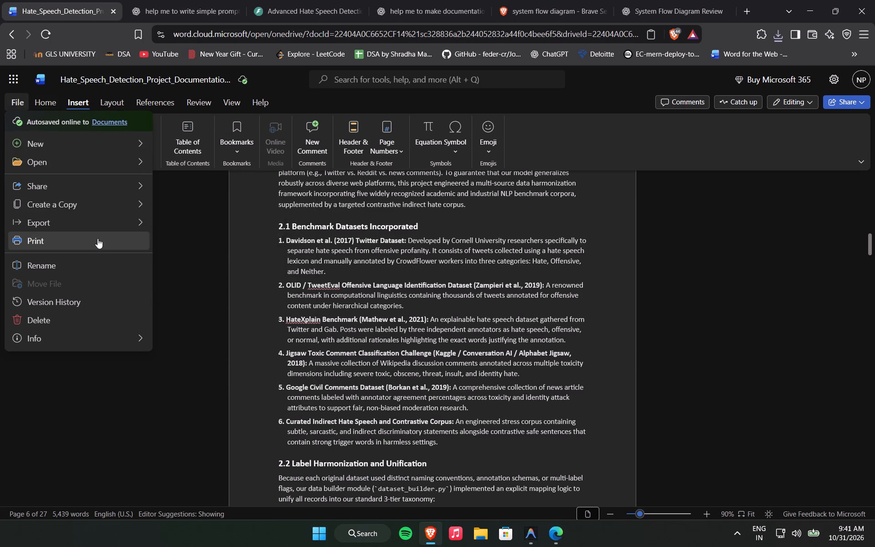
click(214, 260)
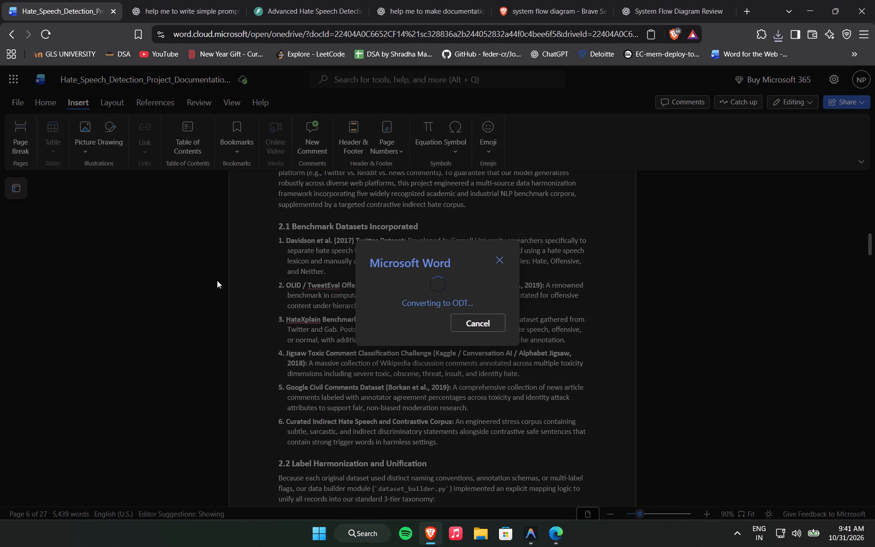
click(420, 315)
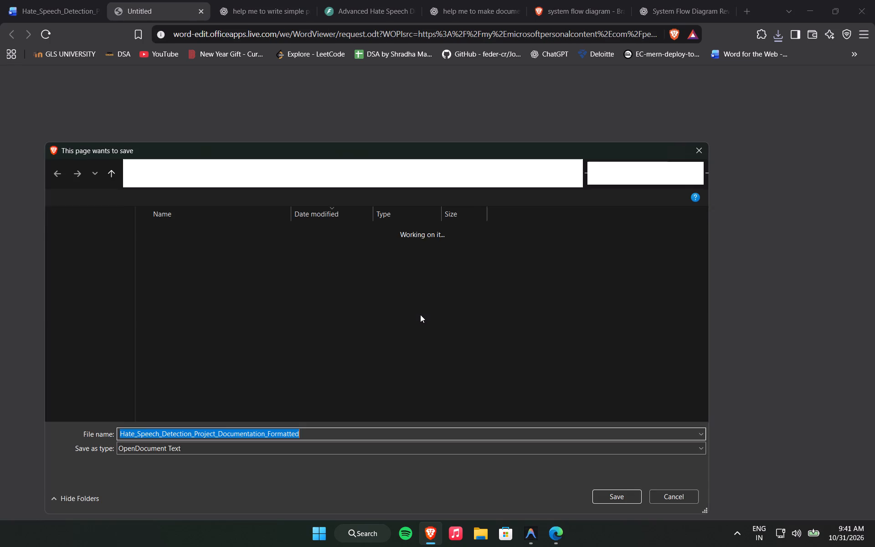
click(622, 491)
Open the downloaded Hate_Speech_Detection_Project_Documentation.pdf for review.
click(780, 36)
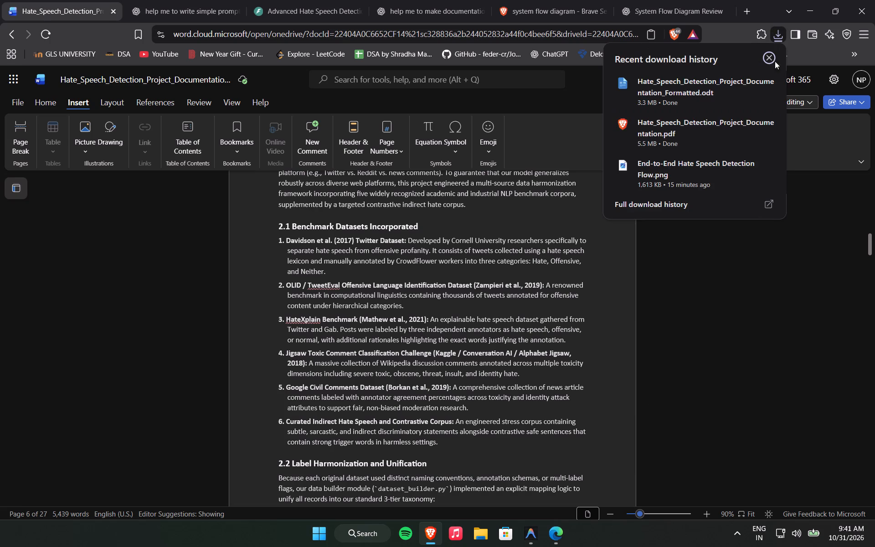
click(689, 136)
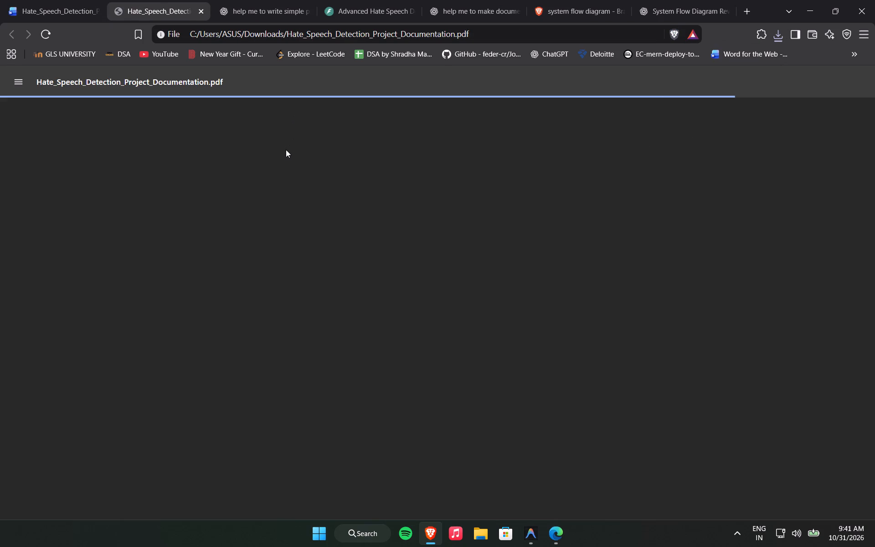
Examine the PDF's Executive Summary, table of contents and Problem Statement pages, up to section 2, Dataset Description.
scroll(286, 150, up, 2)
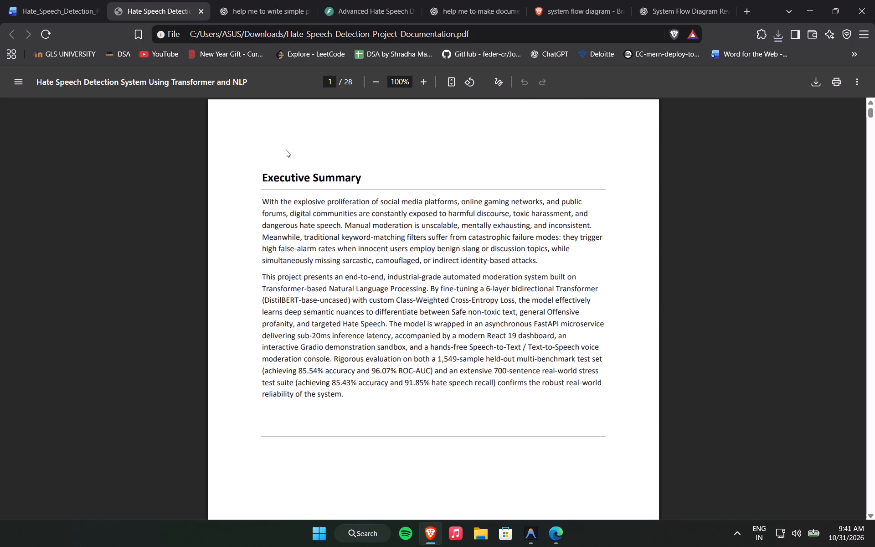
scroll(286, 150, down, 9)
scroll(286, 156, up, 1)
scroll(286, 156, down, 10)
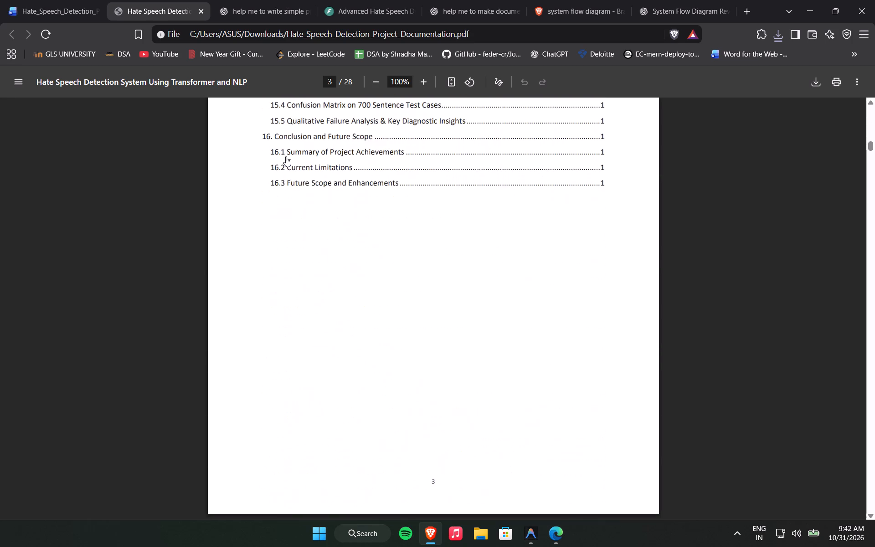
scroll(286, 156, down, 3)
scroll(286, 156, up, 2)
scroll(367, 204, down, 7)
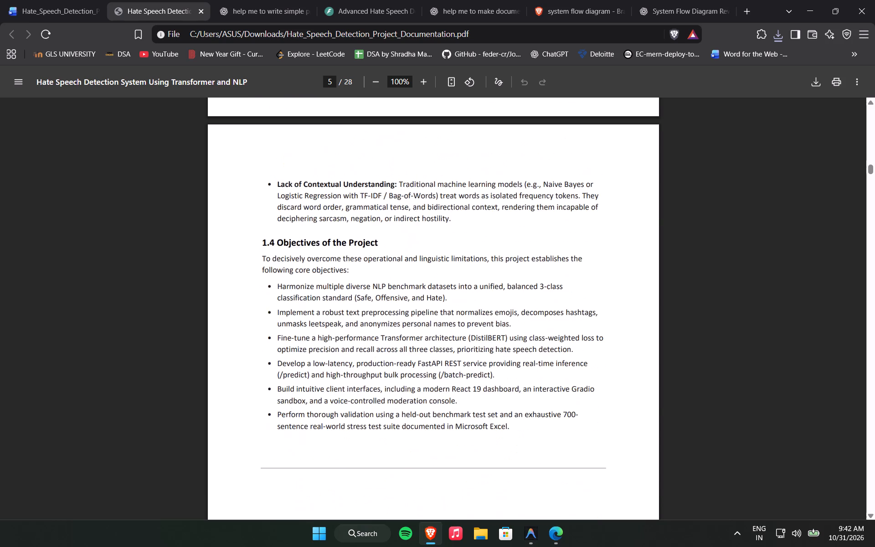
scroll(367, 205, down, 8)
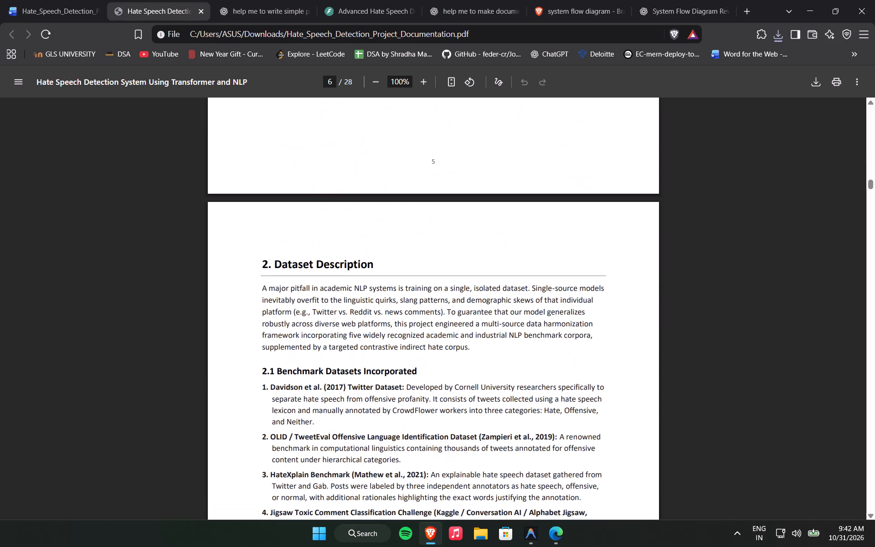
Examine the PDF's dataset description, source, sample count and data format pages, up to section 7, System Architecture.
scroll(367, 205, down, 13)
right_click(367, 205)
right_click(367, 205)
click(303, 196)
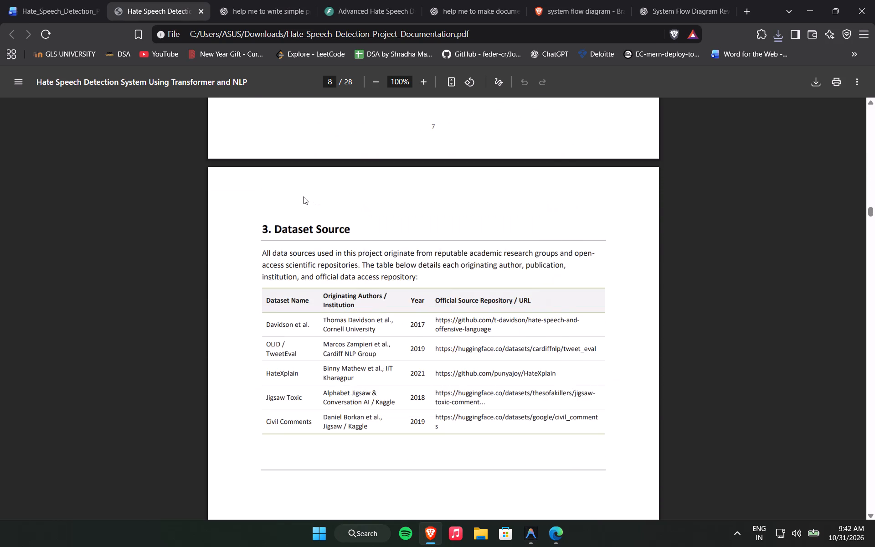
scroll(303, 196, down, 3)
scroll(303, 196, up, 2)
scroll(303, 196, down, 7)
scroll(303, 196, up, 1)
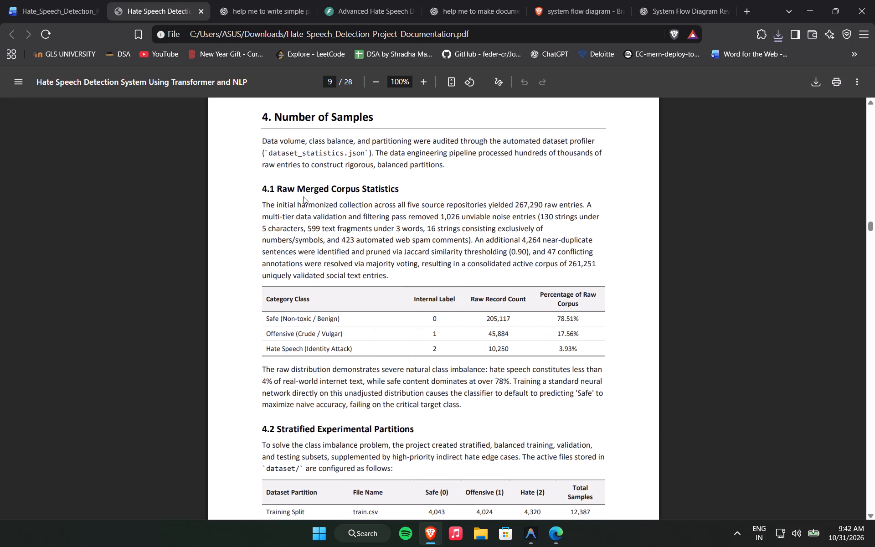
scroll(303, 196, down, 9)
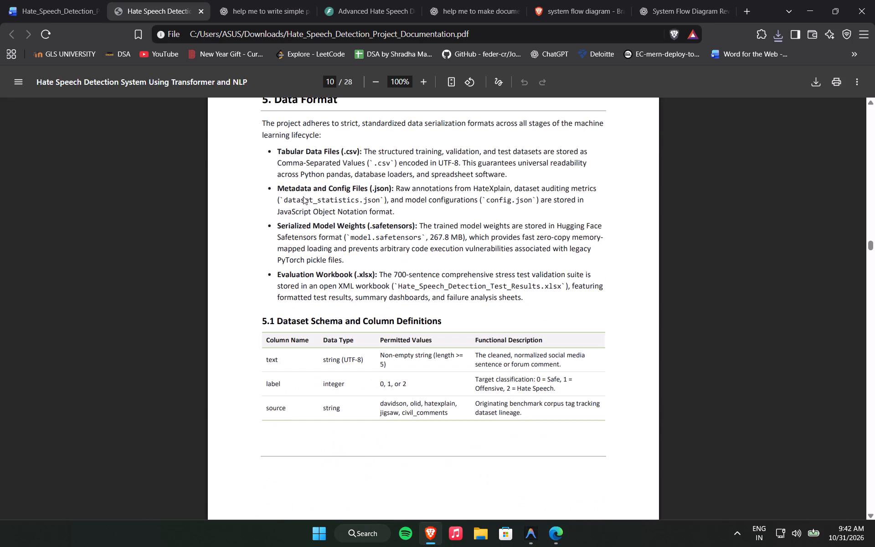
scroll(303, 196, up, 1)
scroll(303, 196, down, 12)
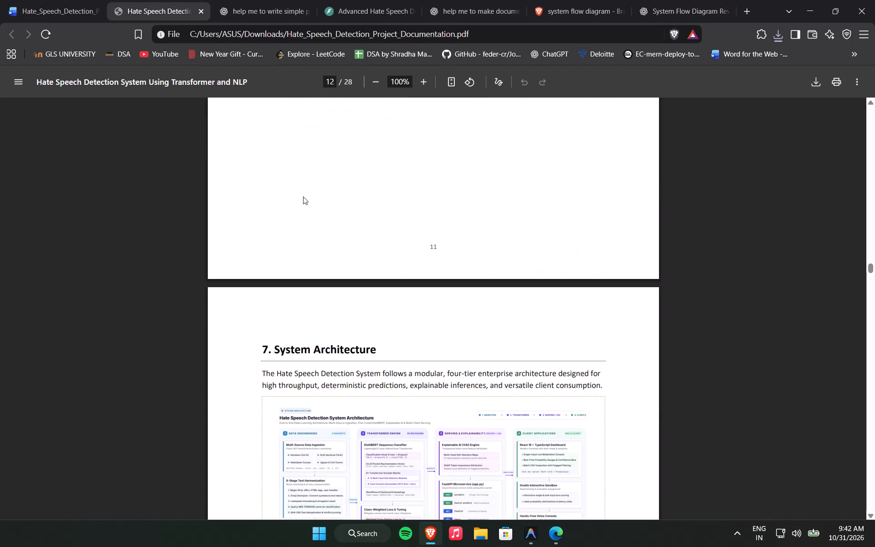
Examine the System Architecture and System Flow Diagram figures and the following pages through the section 12 code snippets.
scroll(303, 196, down, 1)
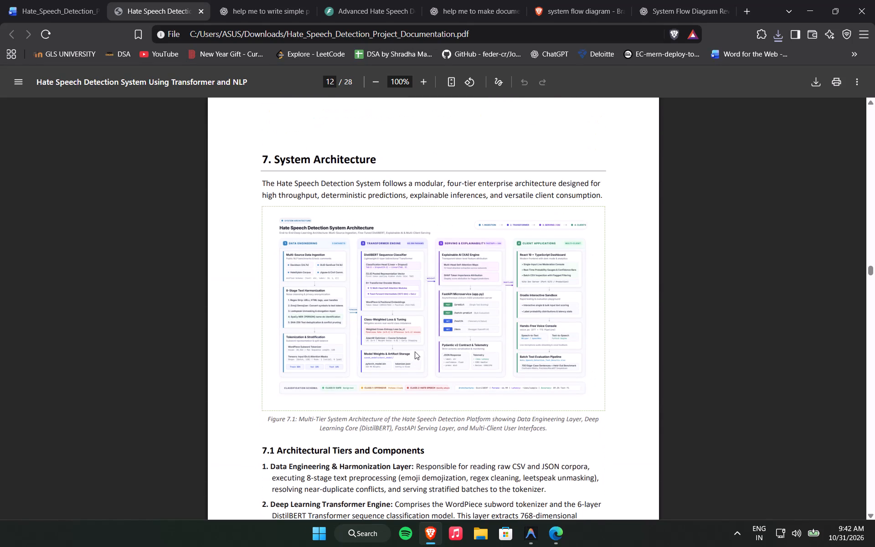
scroll(417, 346, down, 5)
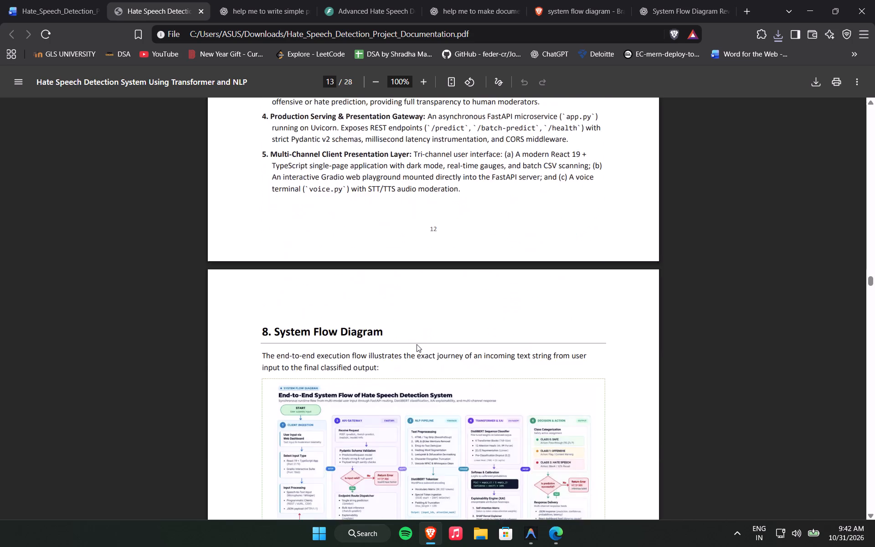
scroll(417, 344, down, 14)
scroll(417, 341, down, 14)
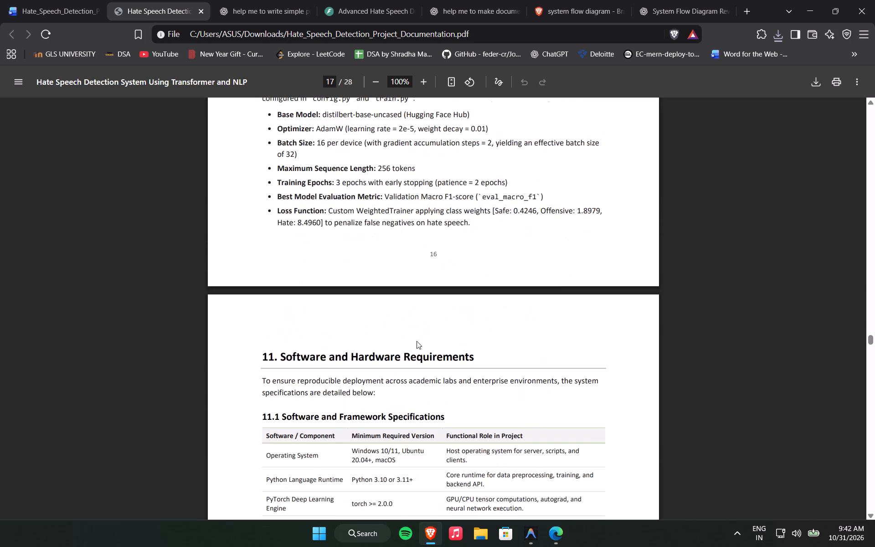
scroll(417, 341, down, 17)
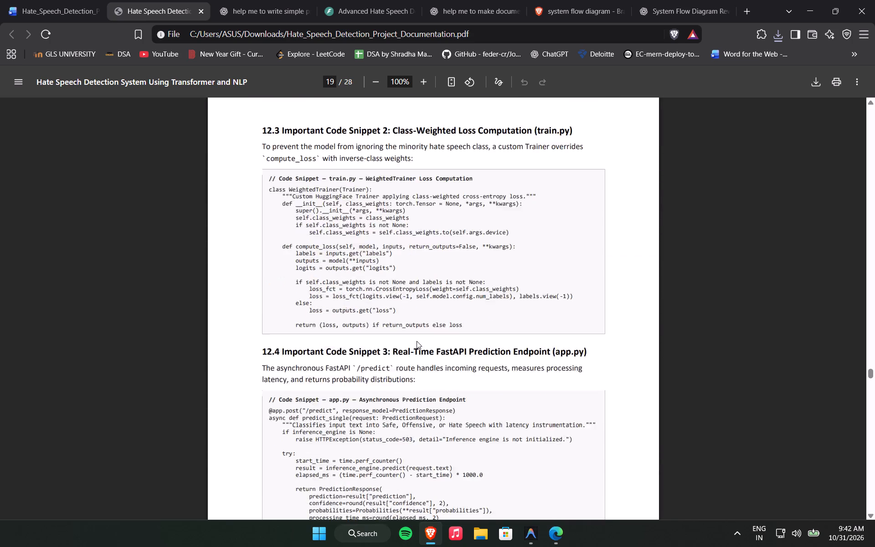
Examine the remaining code snippets and the web application screenshots in section 13, including Figures 13.2 and 13.3.
scroll(417, 341, up, 1)
scroll(417, 341, down, 7)
scroll(417, 341, up, 2)
scroll(417, 341, down, 6)
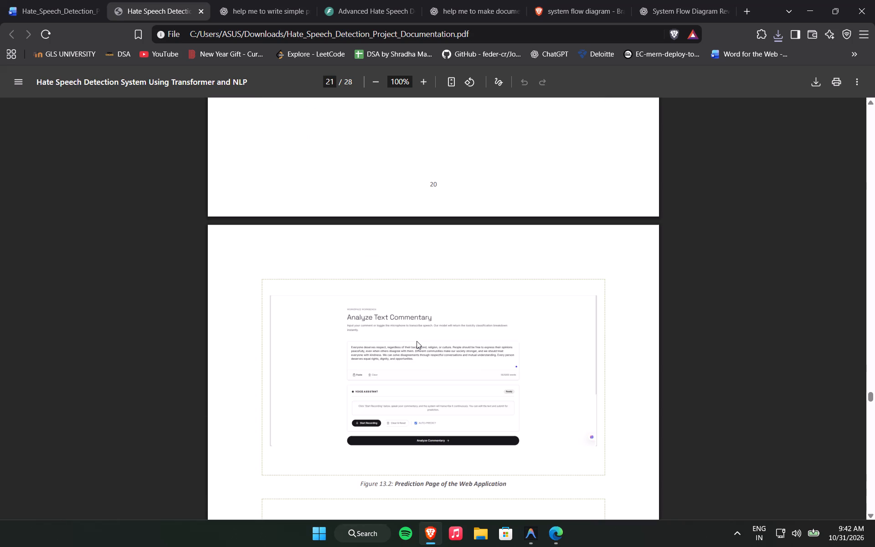
scroll(417, 341, down, 4)
scroll(417, 341, up, 2)
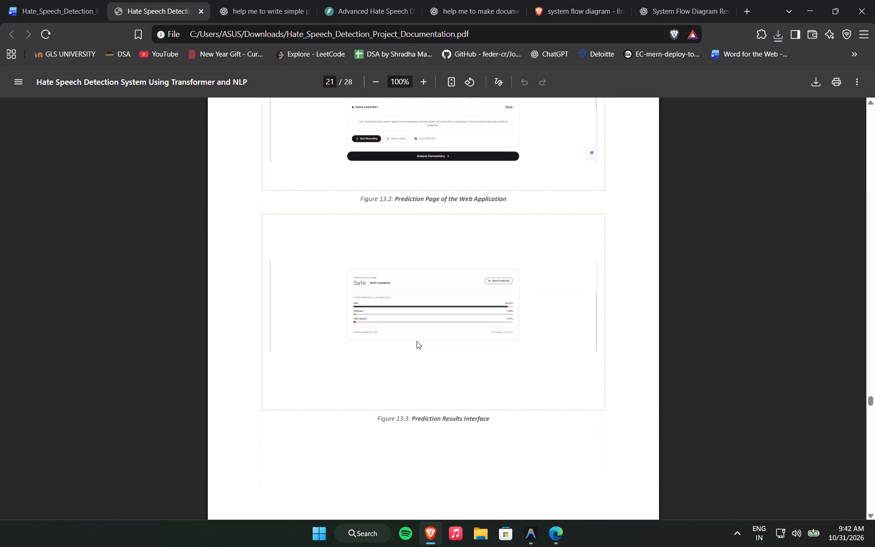
scroll(417, 341, up, 1)
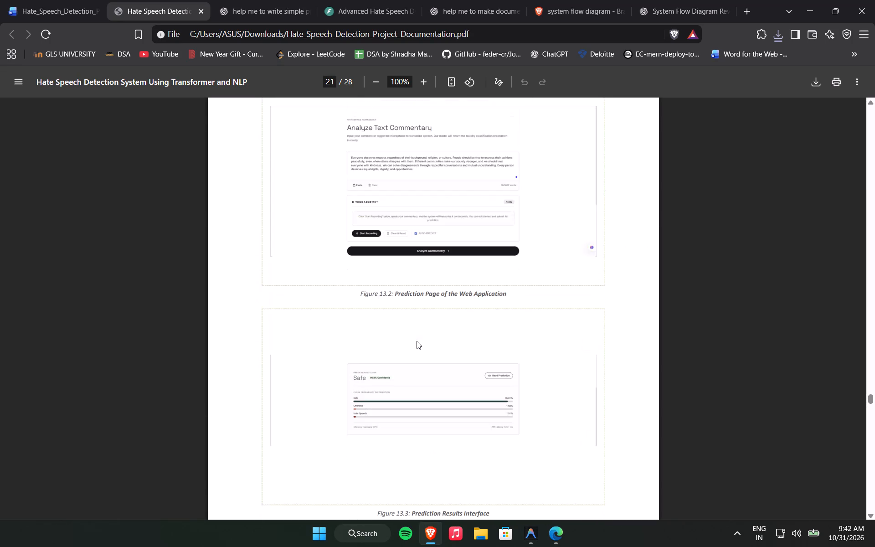
scroll(417, 341, down, 8)
scroll(417, 341, up, 1)
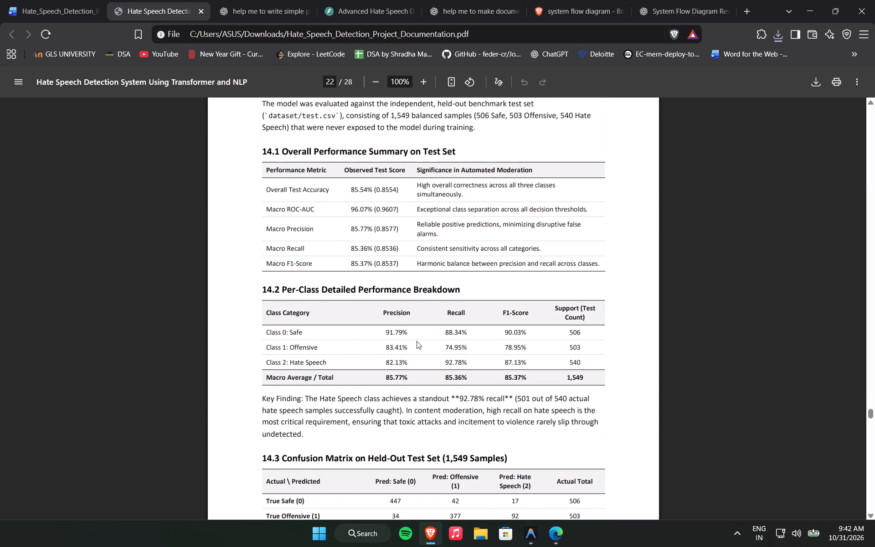
Examine the section 14 performance tables and charts, from the confusion matrix to the baseline comparison in Figure 14.4.
scroll(417, 341, down, 5)
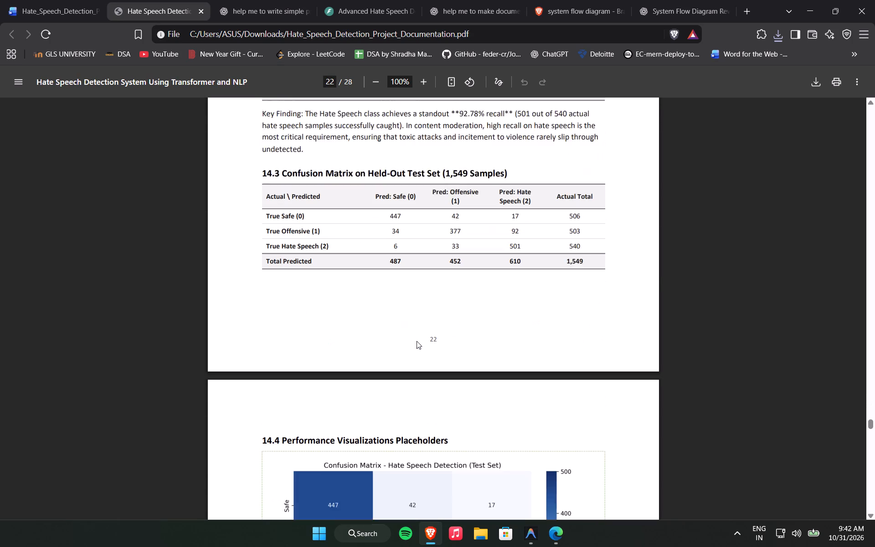
scroll(417, 341, down, 4)
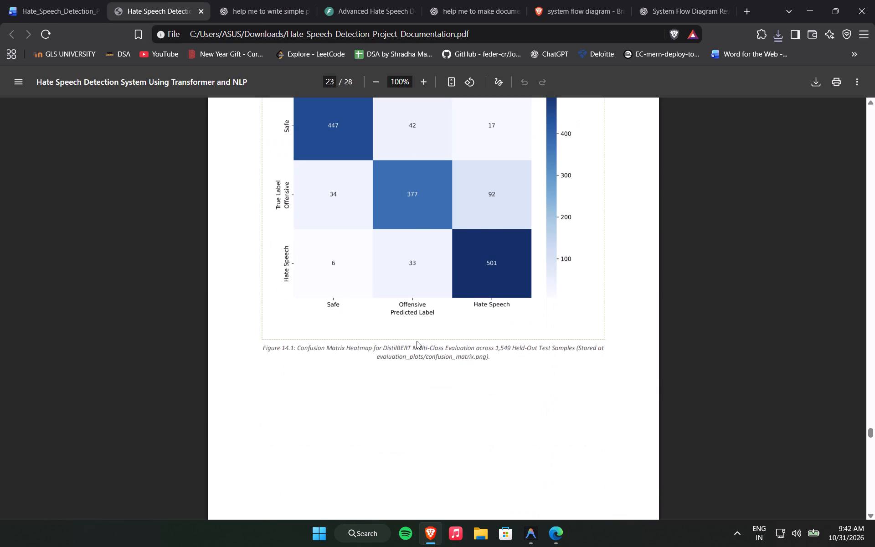
scroll(417, 341, down, 5)
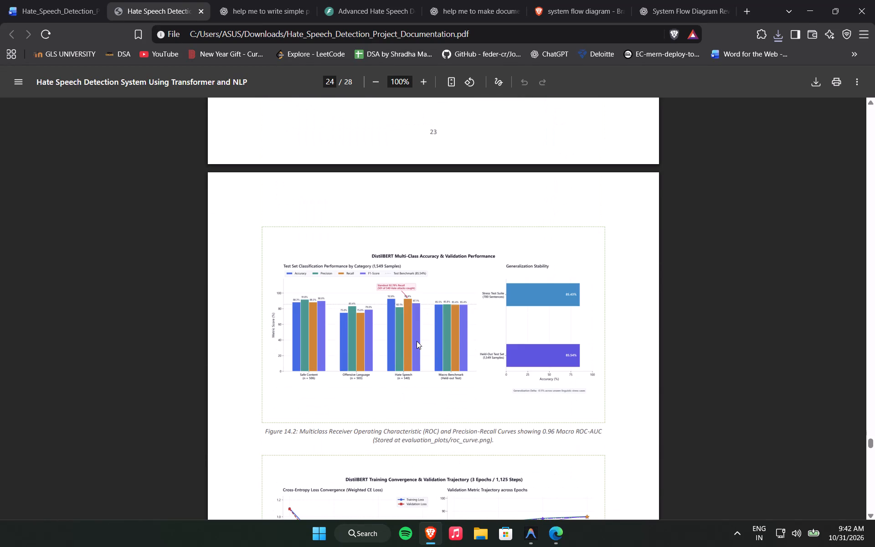
scroll(417, 341, down, 7)
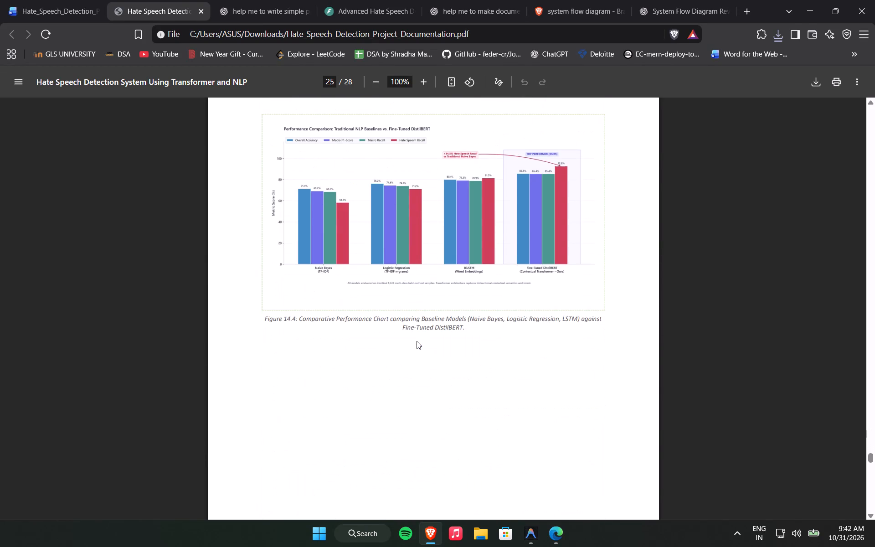
scroll(417, 341, up, 1)
Examine section 15, Testing and Evaluation, and section 16, Conclusion and Future Scope, through the PDF's last page.
scroll(417, 341, down, 16)
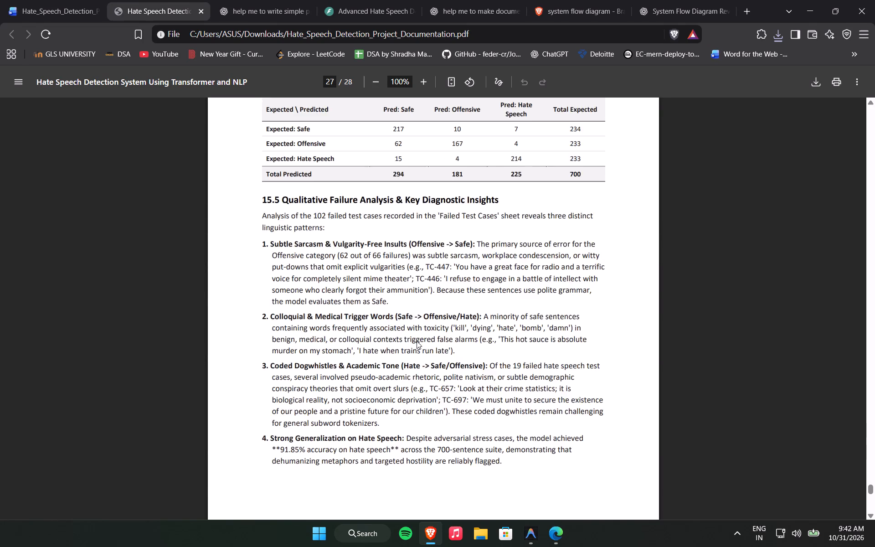
scroll(417, 341, down, 14)
scroll(417, 341, up, 11)
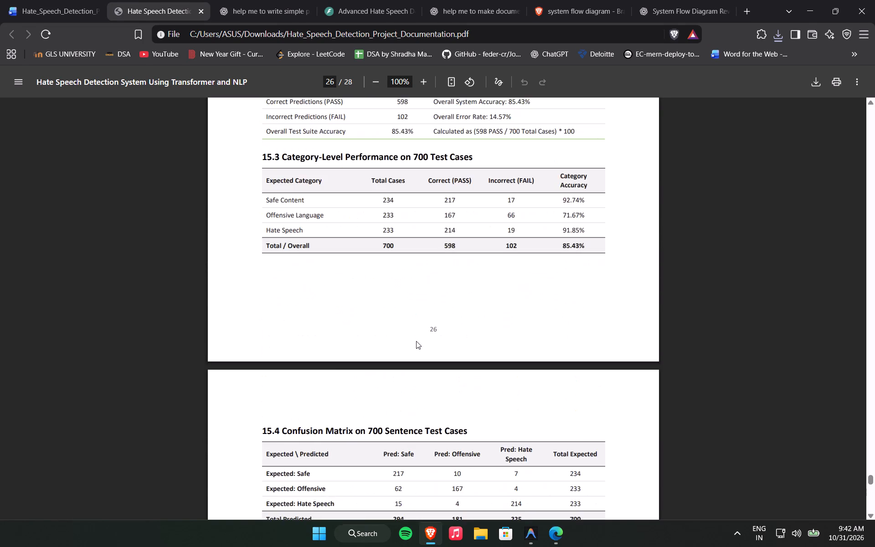
scroll(416, 341, up, 20)
scroll(416, 341, up, 18)
scroll(417, 333, down, 4)
scroll(417, 333, up, 2)
scroll(417, 333, down, 5)
scroll(417, 331, up, 1)
scroll(417, 331, down, 10)
scroll(418, 323, up, 1)
scroll(416, 325, down, 7)
scroll(415, 326, up, 1)
scroll(415, 325, down, 15)
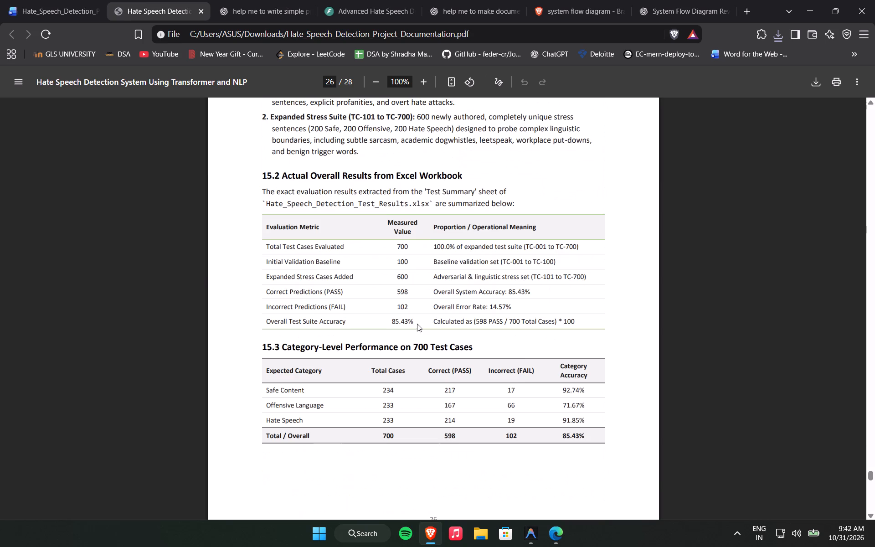
scroll(417, 324, down, 16)
scroll(417, 324, up, 1)
scroll(417, 324, down, 7)
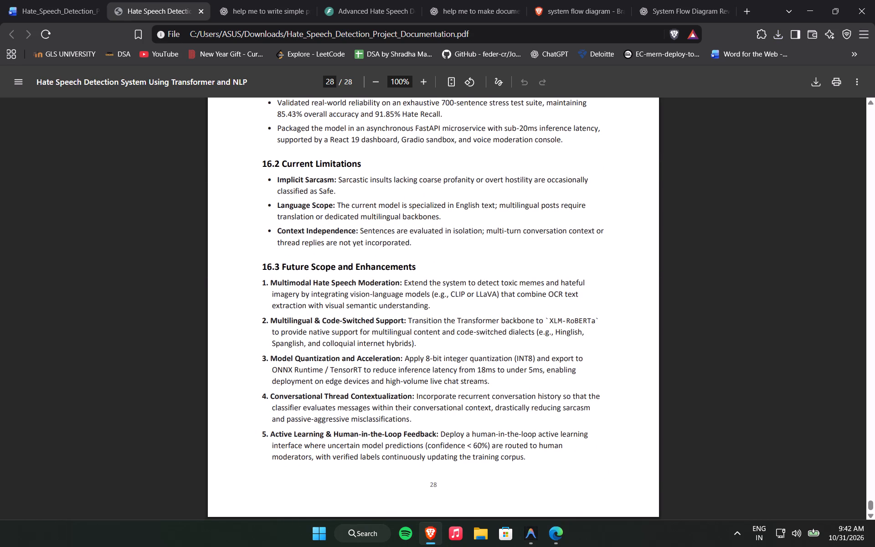
Skim back through the PDF from the last page to the Executive Summary on page 1.
scroll(415, 313, up, 20)
scroll(415, 313, up, 2)
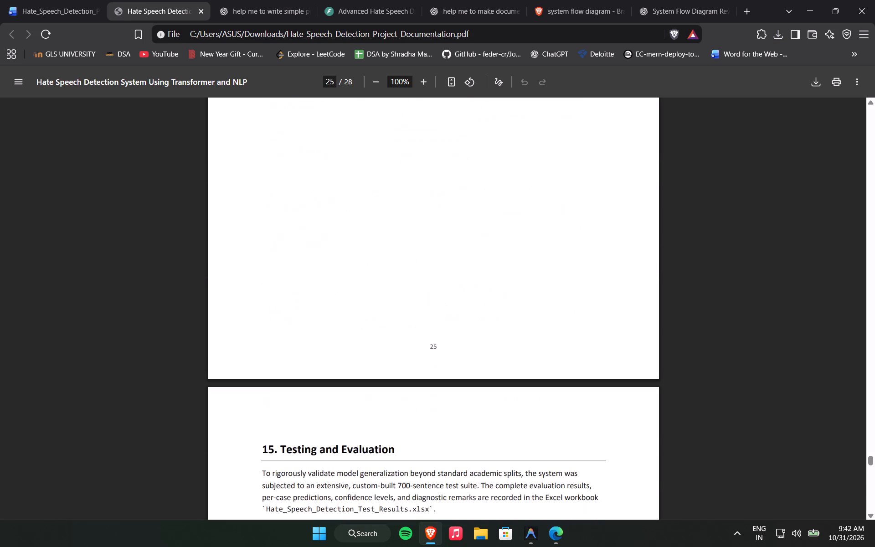
scroll(408, 315, up, 20)
scroll(408, 315, up, 20)
scroll(408, 315, up, 2)
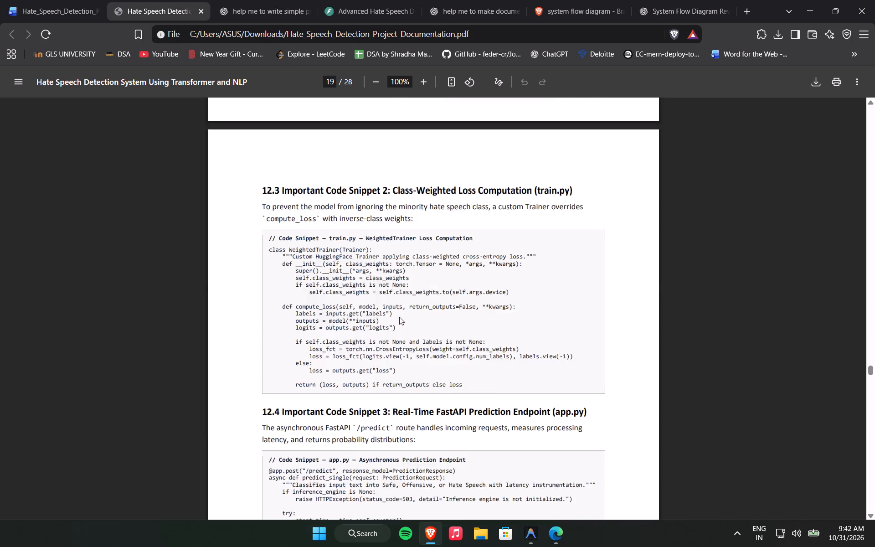
scroll(399, 317, up, 20)
scroll(399, 317, up, 20)
scroll(399, 317, up, 1)
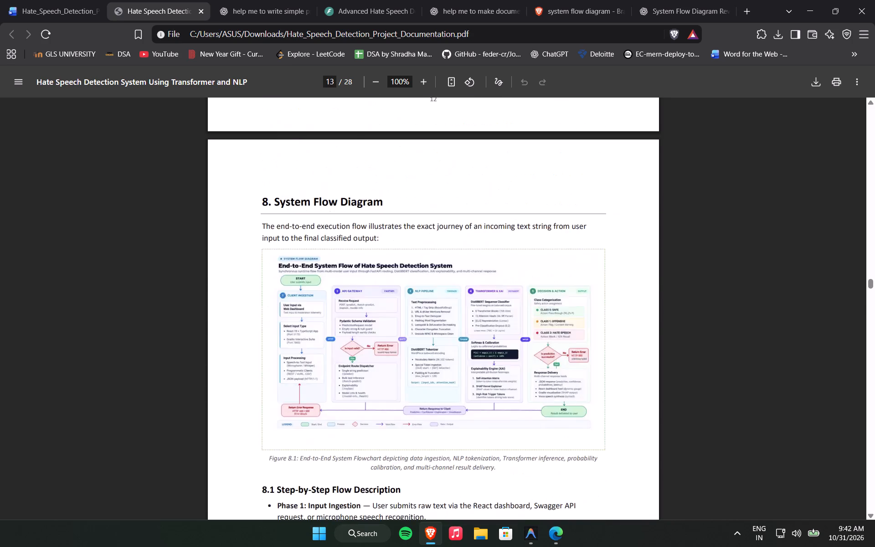
scroll(411, 323, up, 20)
scroll(411, 323, up, 20)
scroll(411, 323, up, 1)
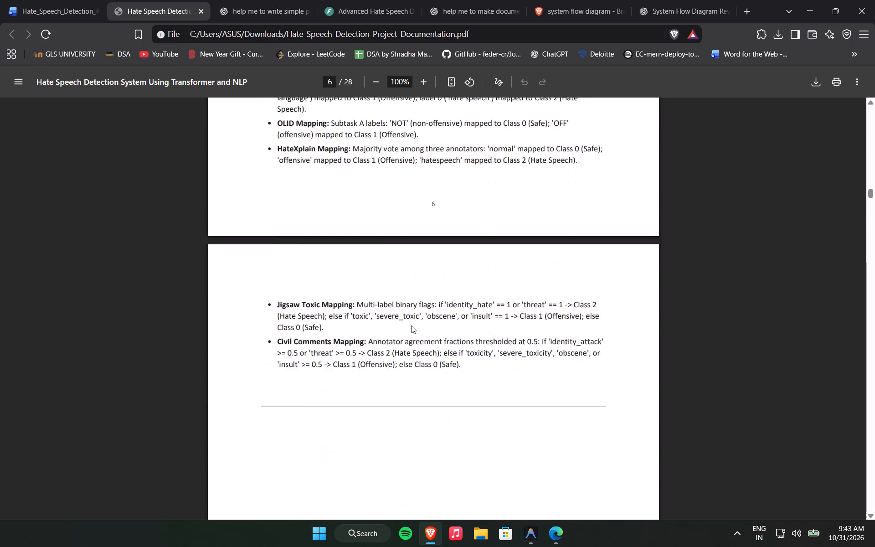
scroll(411, 325, up, 15)
scroll(412, 325, down, 1)
scroll(412, 325, up, 20)
scroll(412, 325, up, 7)
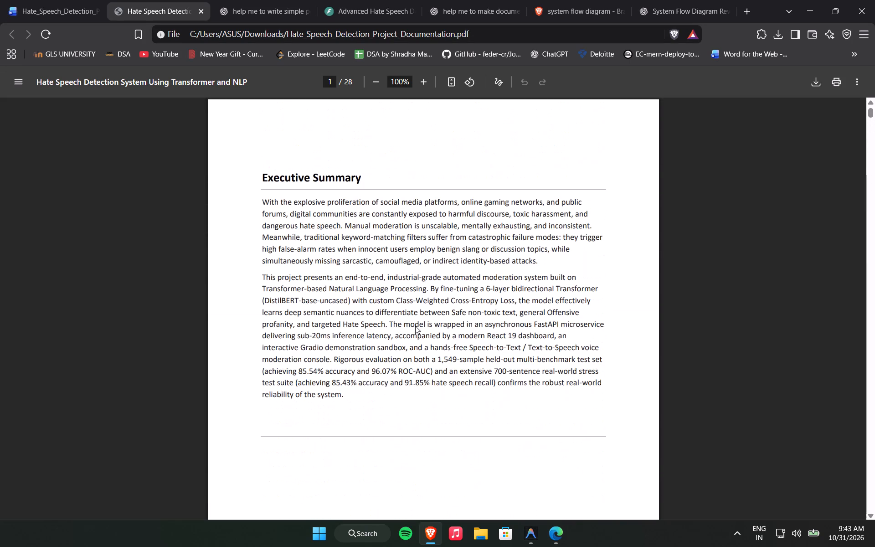
Open the NLP CoverPage PDF from the Downloads folder in File Explorer.
scroll(415, 326, up, 11)
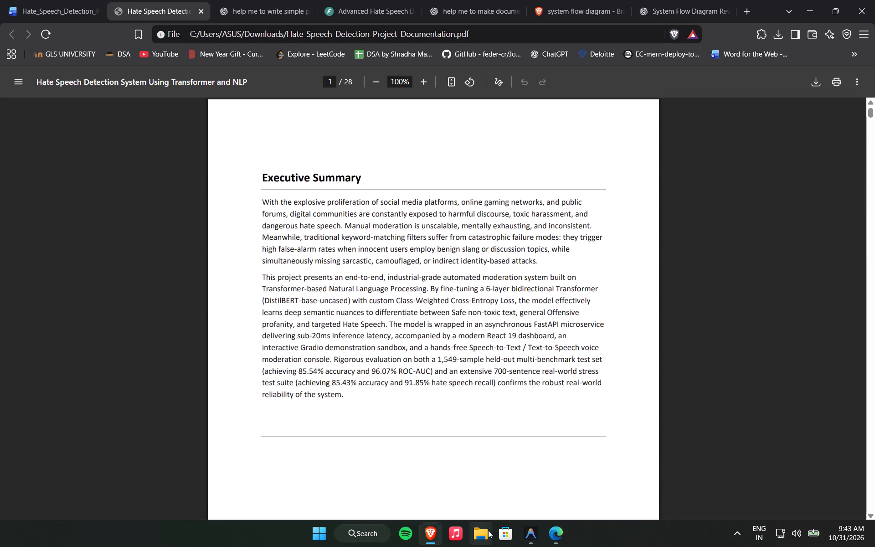
click(488, 530)
click(48, 151)
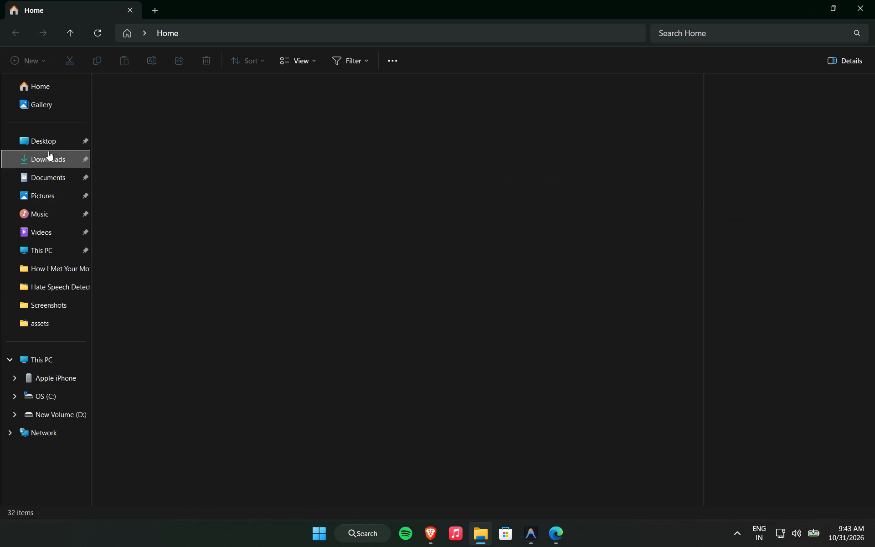
click(554, 212)
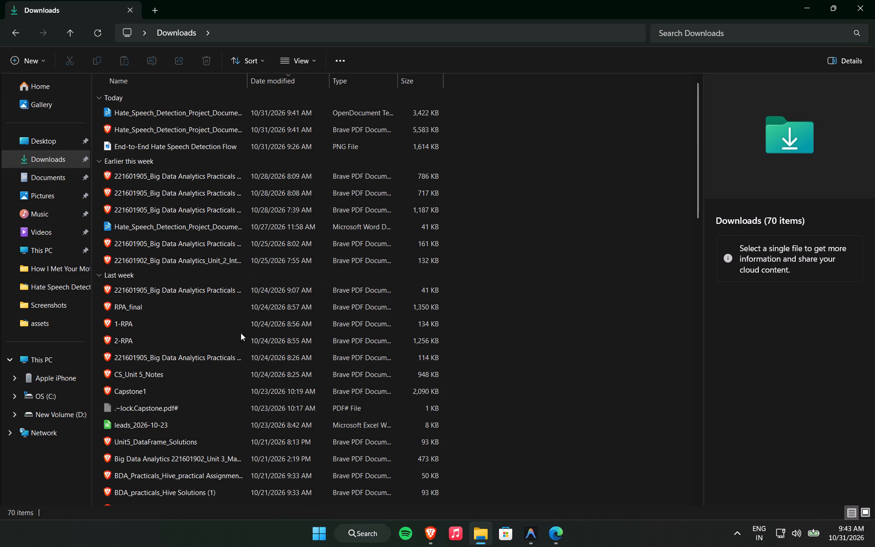
scroll(238, 355, down, 1)
scroll(314, 357, down, 1)
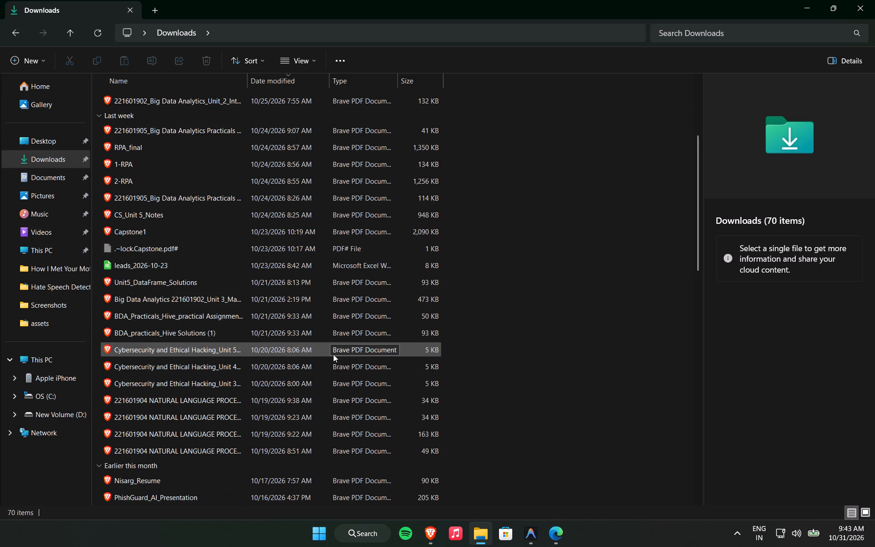
scroll(556, 319, down, 3)
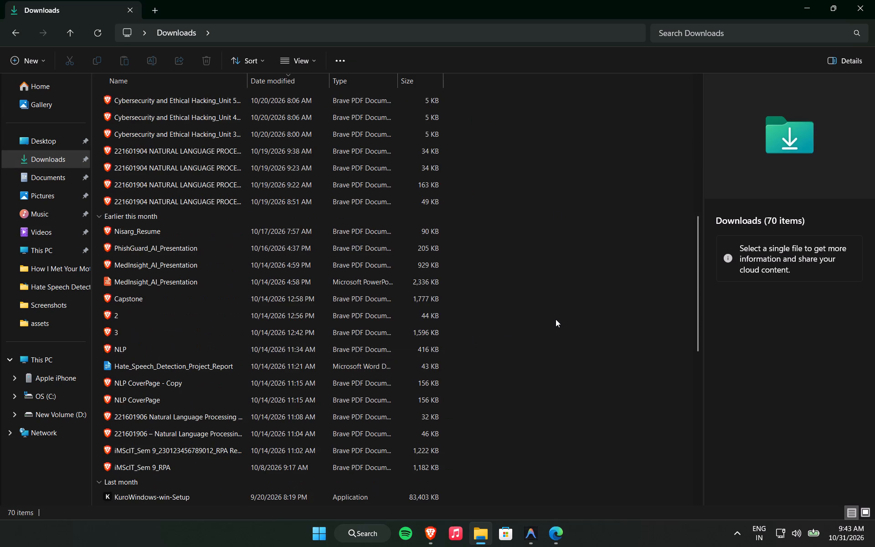
double_click(267, 400)
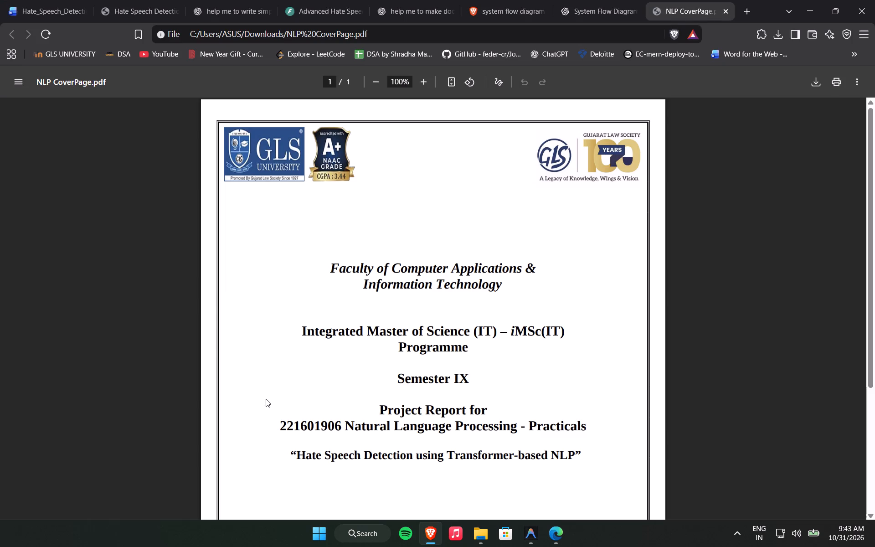
Examine the cover page from the faculty and project title down to the submission details.
scroll(283, 385, down, 2)
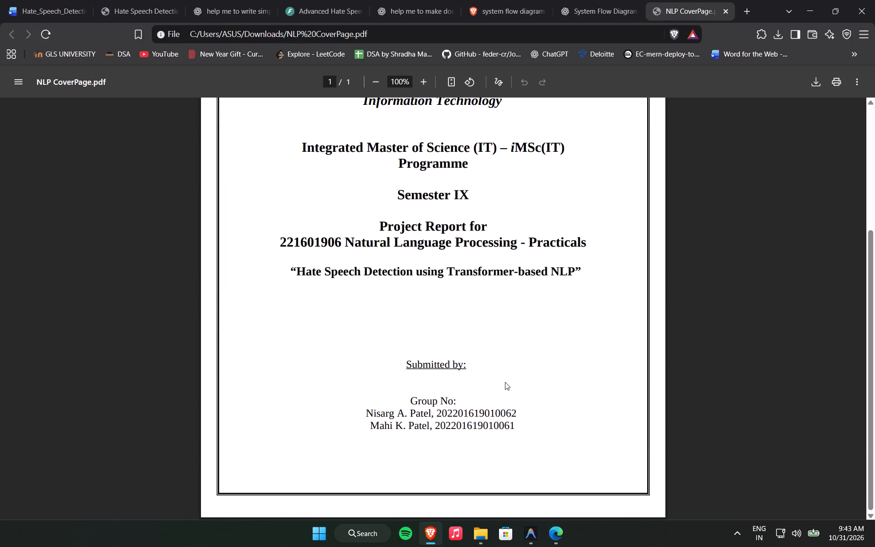
scroll(505, 382, down, 3)
scroll(505, 382, up, 5)
scroll(505, 382, down, 5)
scroll(505, 382, up, 3)
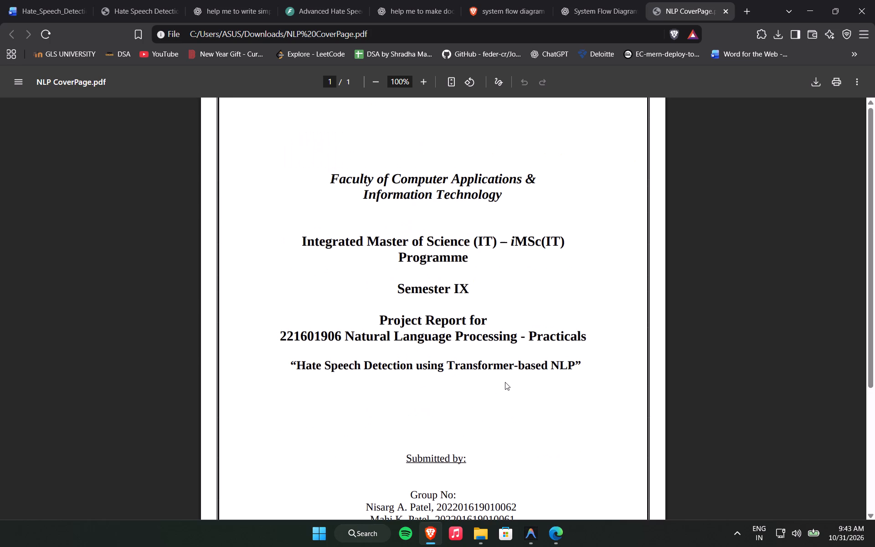
scroll(505, 382, down, 3)
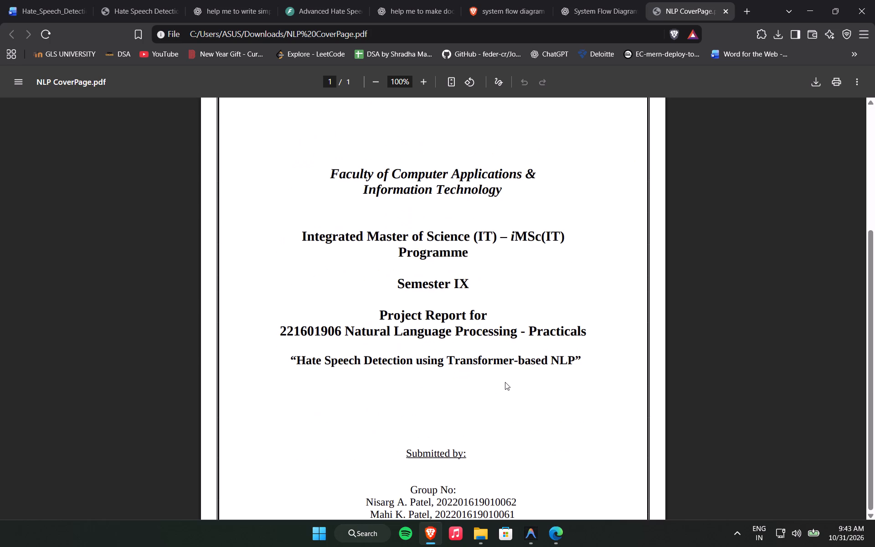
scroll(505, 382, up, 4)
Search the web for "pdf merge" in a new browser tab and open iLovePDF's Merge PDF tool.
click(750, 9)
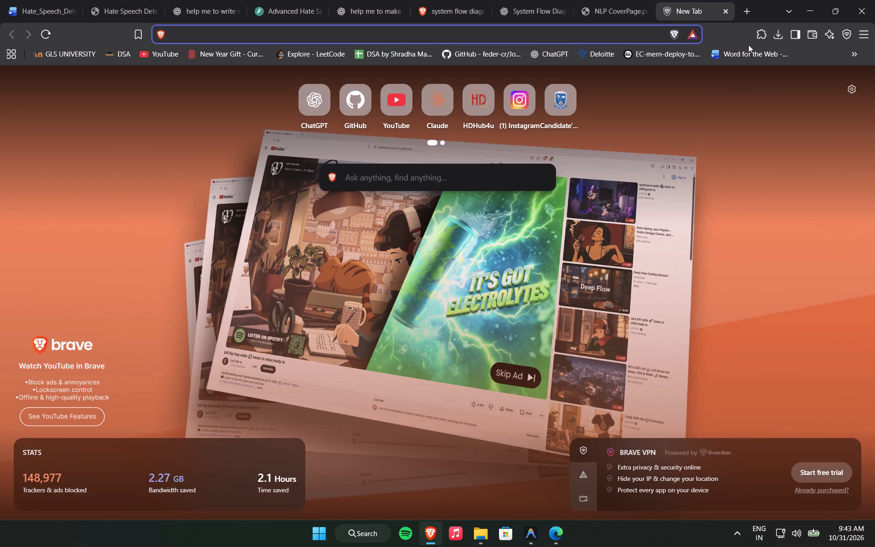
text(PDF)
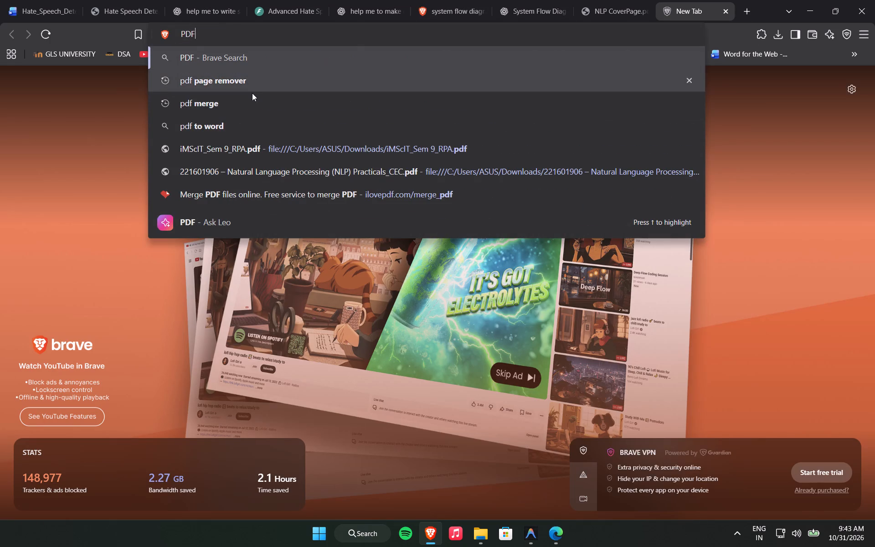
click(242, 101)
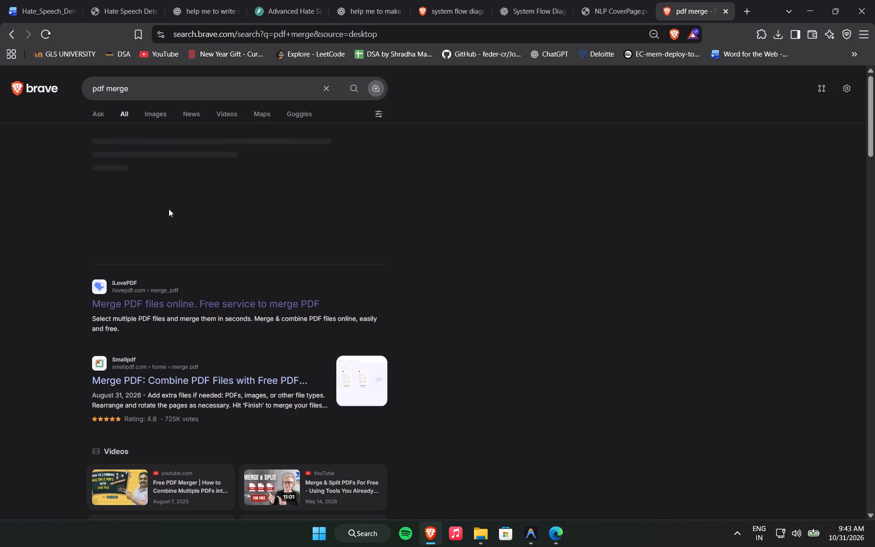
click(146, 307)
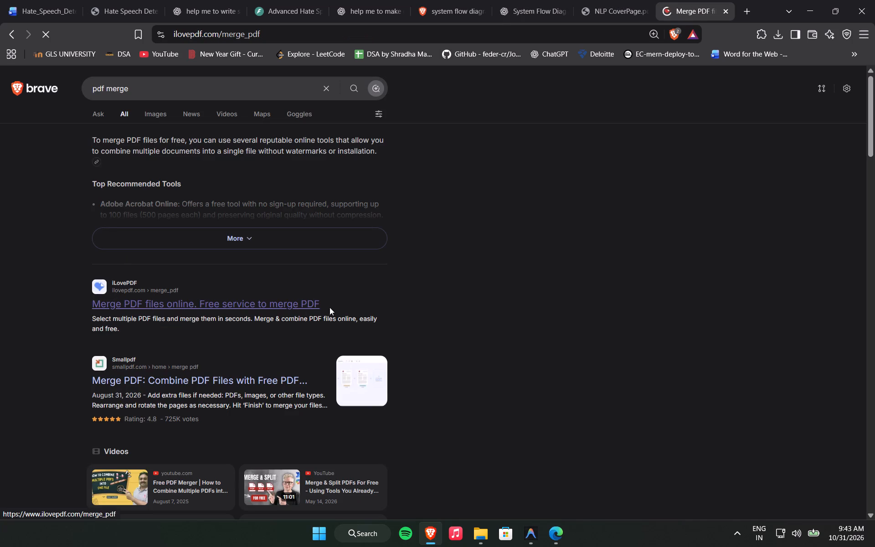
Add the NLP CoverPage PDF from Downloads as the first file for merging.
click(407, 248)
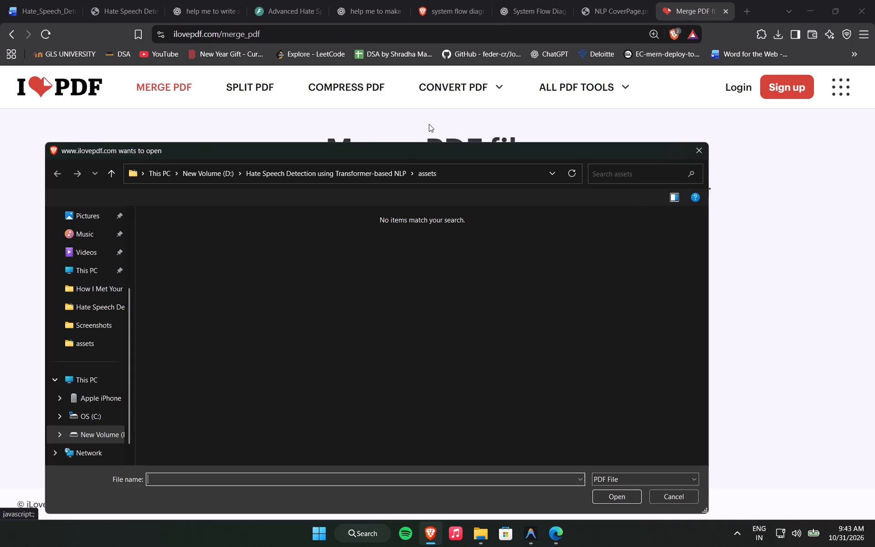
scroll(89, 250, up, 3)
click(86, 283)
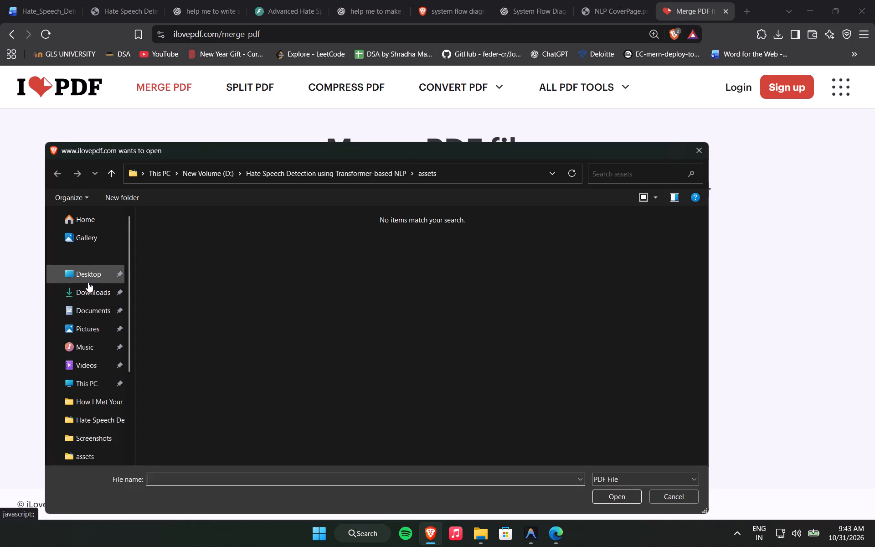
click(84, 290)
scroll(358, 296, down, 2)
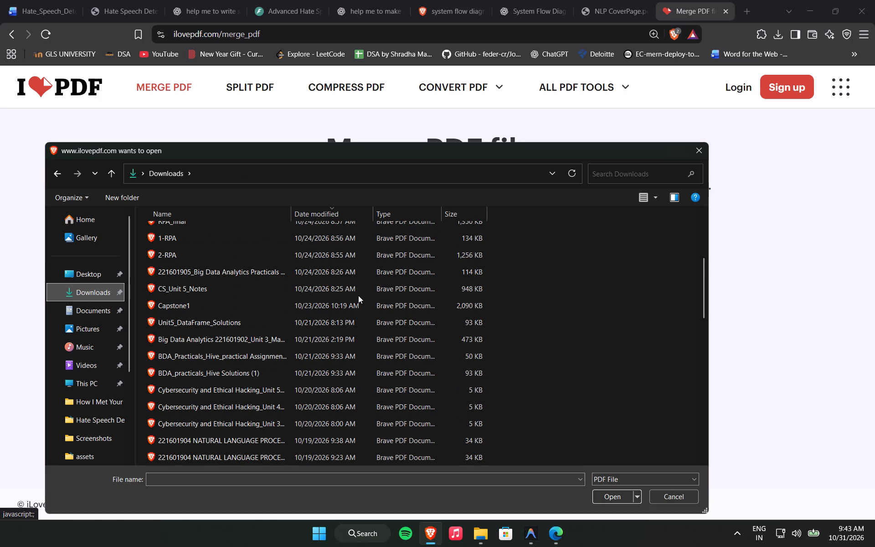
scroll(376, 289, down, 1)
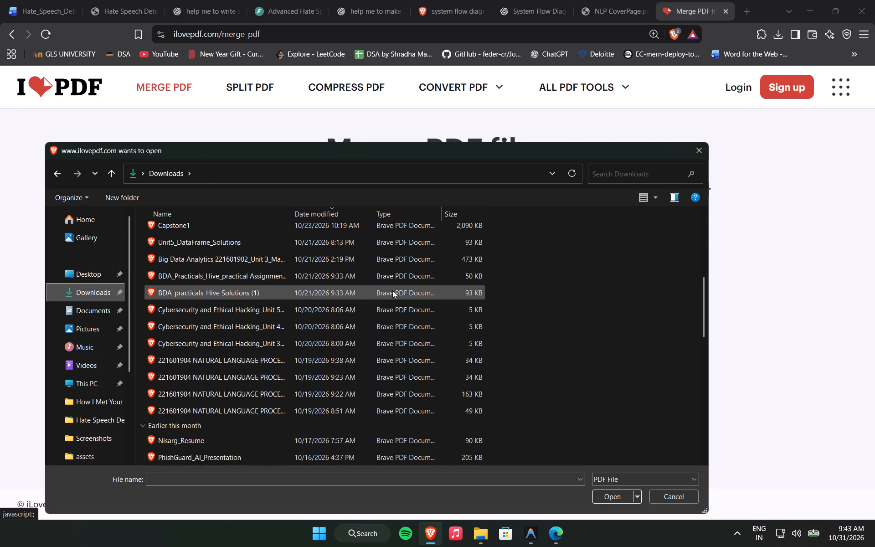
scroll(438, 301, up, 1)
scroll(495, 309, up, 1)
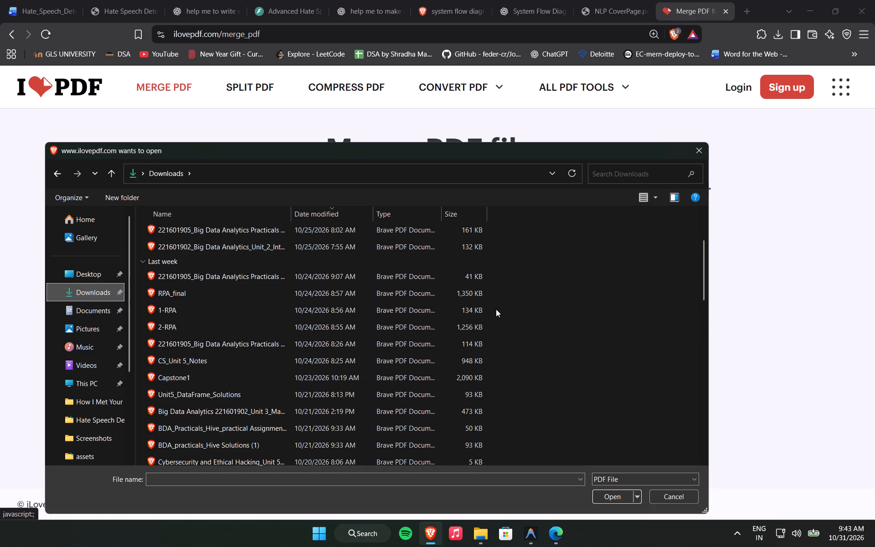
scroll(496, 309, down, 3)
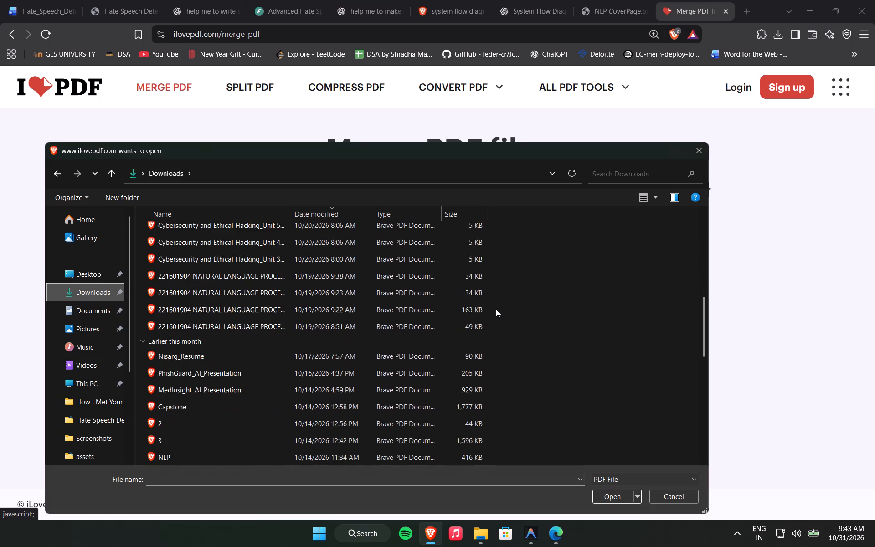
scroll(496, 309, down, 1)
click(161, 408)
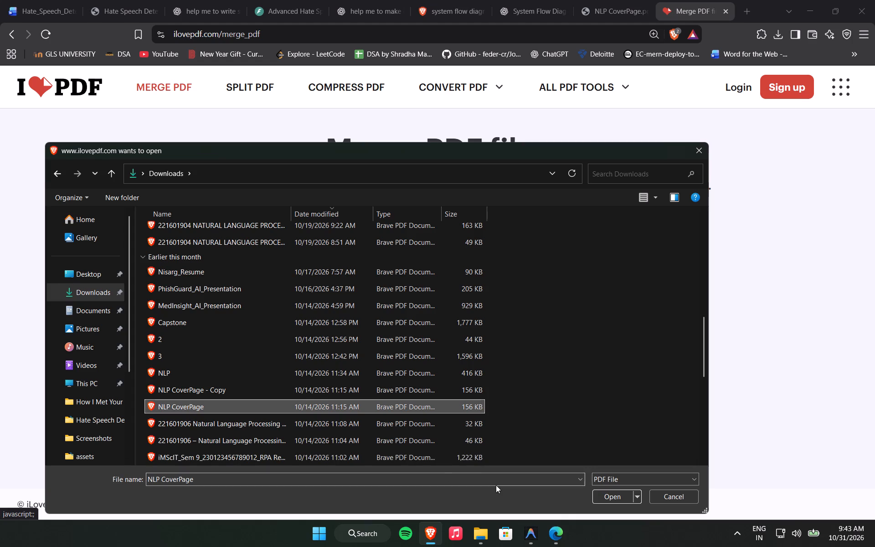
click(601, 496)
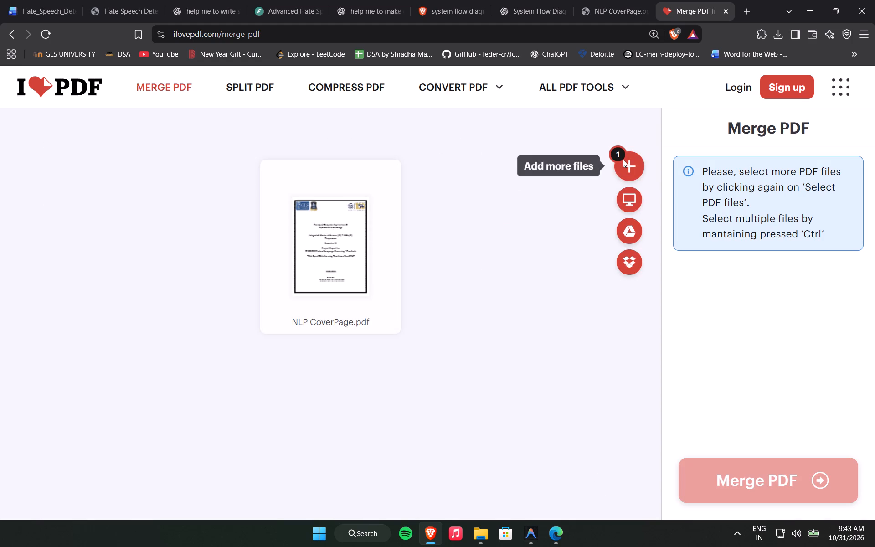
Add the Hate_Speech_Detection_Project_Documentation PDF after the cover page and merge the two files.
click(629, 170)
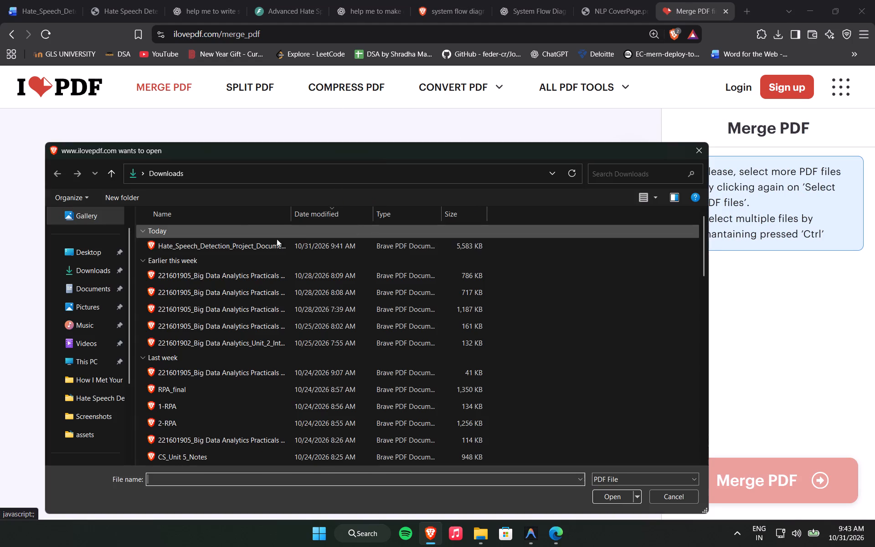
click(229, 239)
click(618, 495)
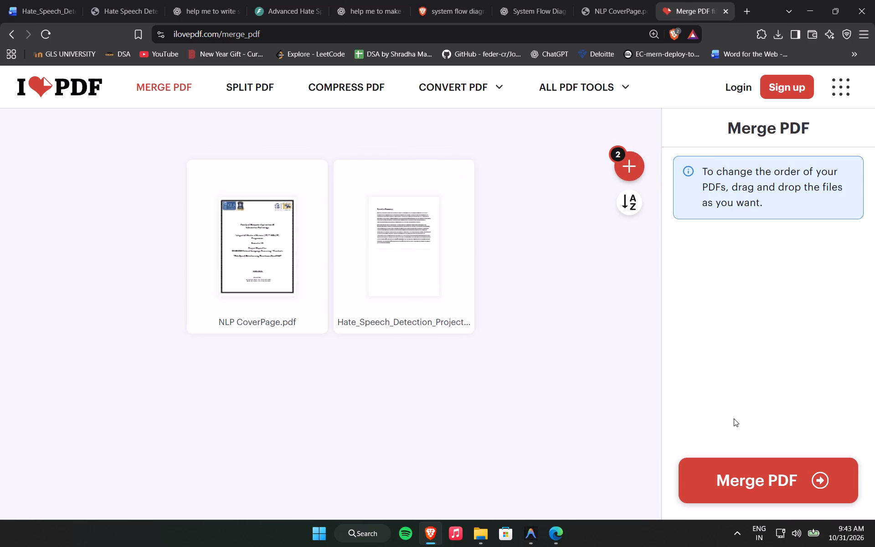
click(782, 479)
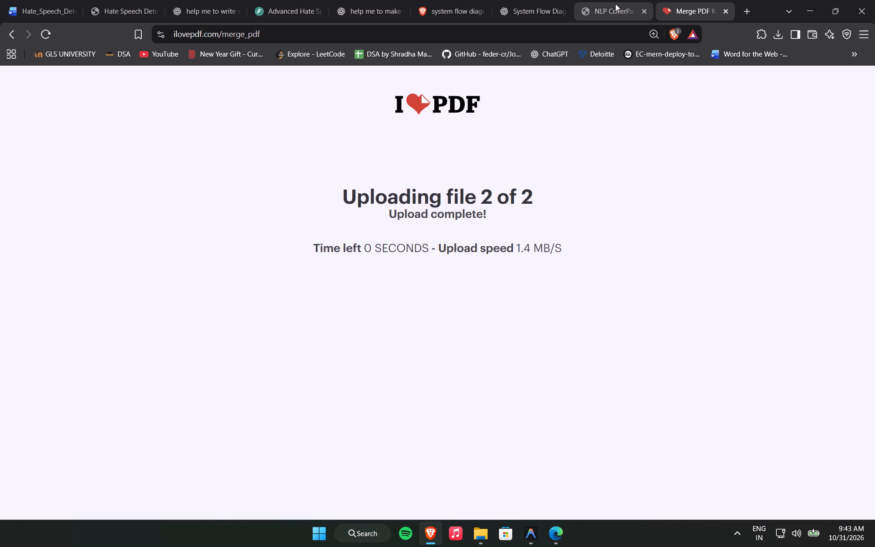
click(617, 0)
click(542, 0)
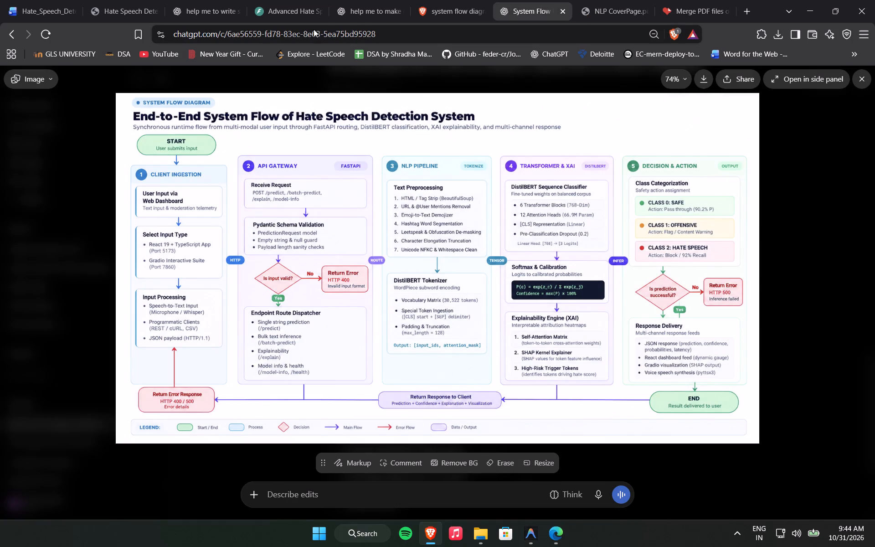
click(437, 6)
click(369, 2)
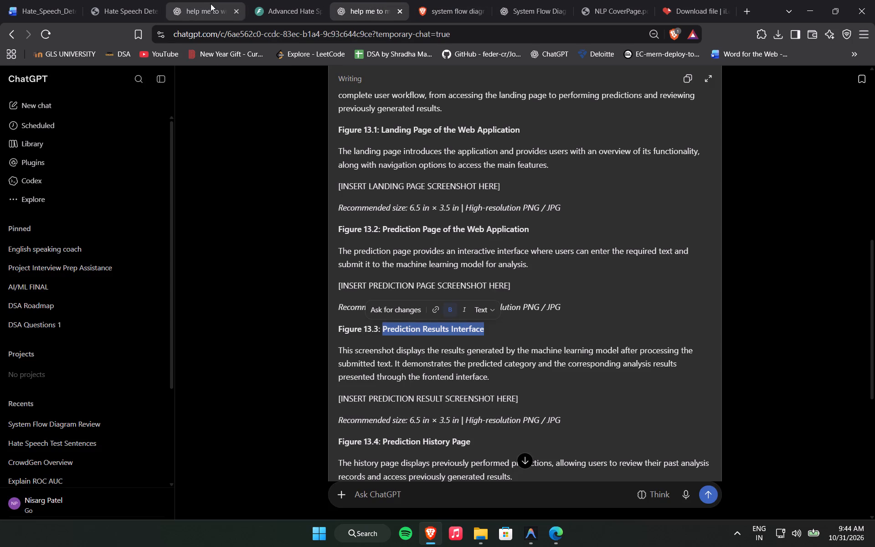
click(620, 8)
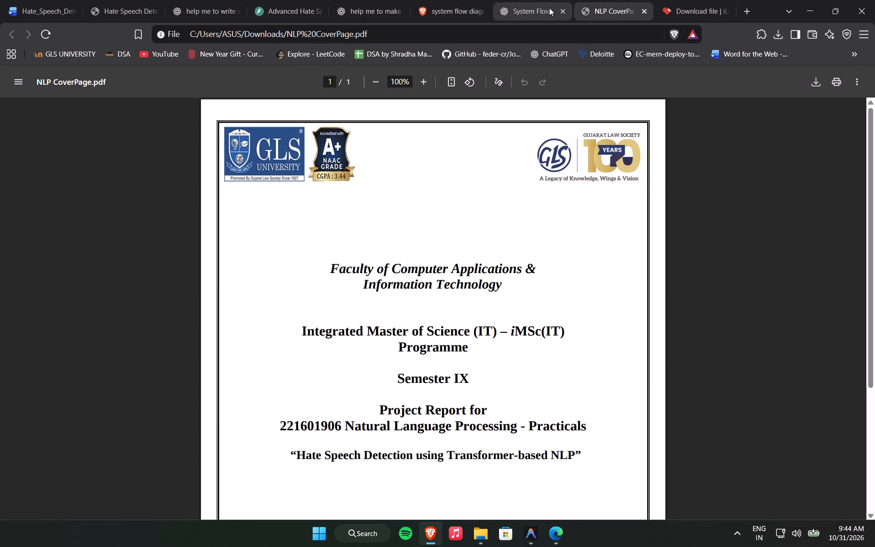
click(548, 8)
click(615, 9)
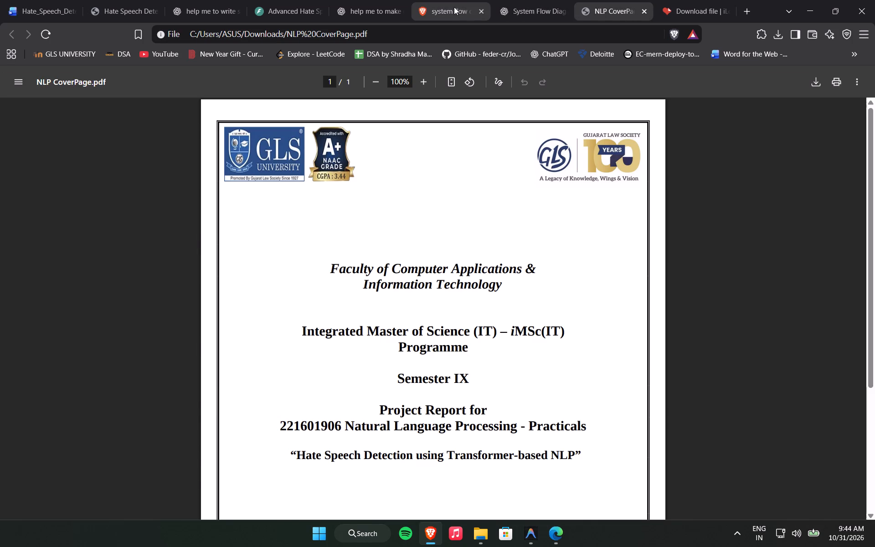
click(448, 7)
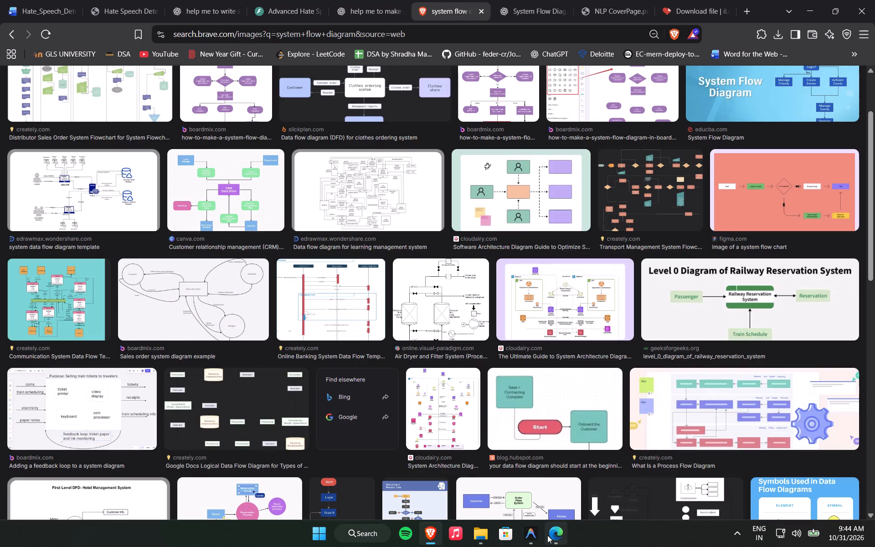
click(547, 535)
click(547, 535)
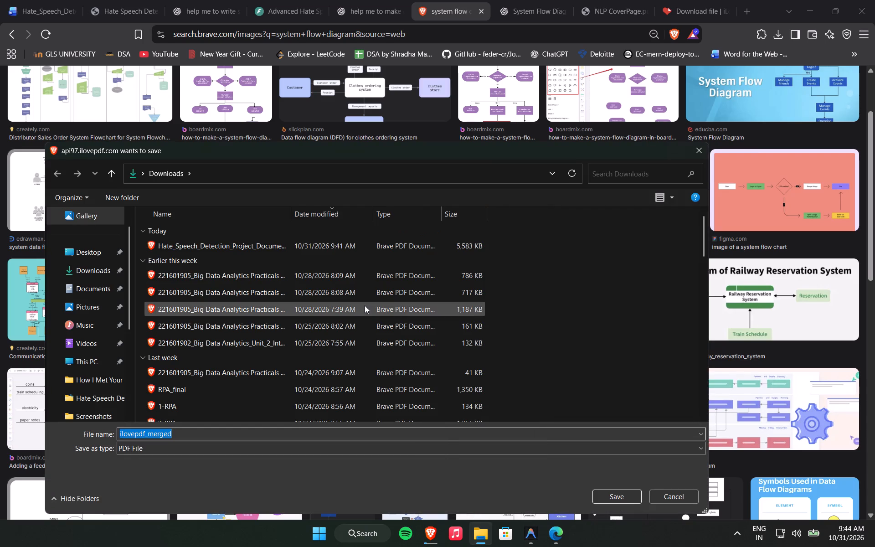
Save the merged PDF in Downloads as Hate_Speech_Detection_Project_Documentation, replacing the existing PDF of that name.
right_click(214, 245)
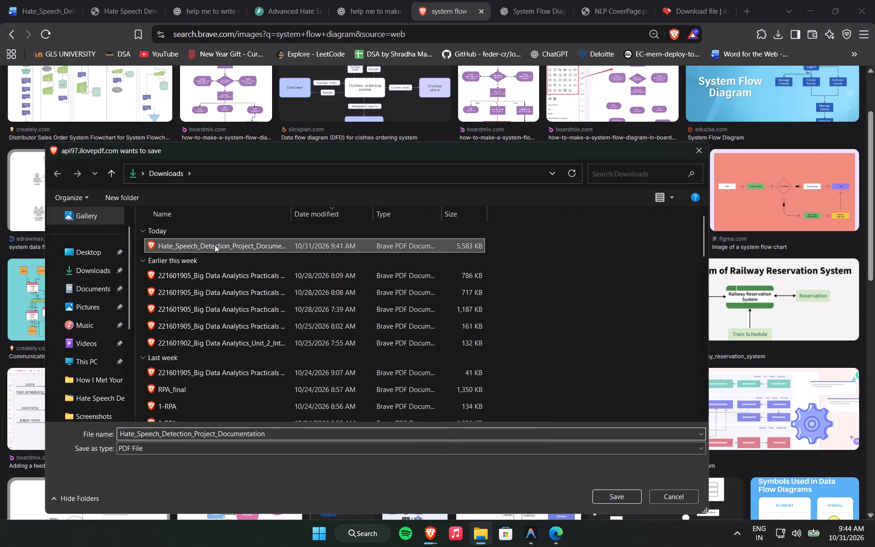
click(200, 485)
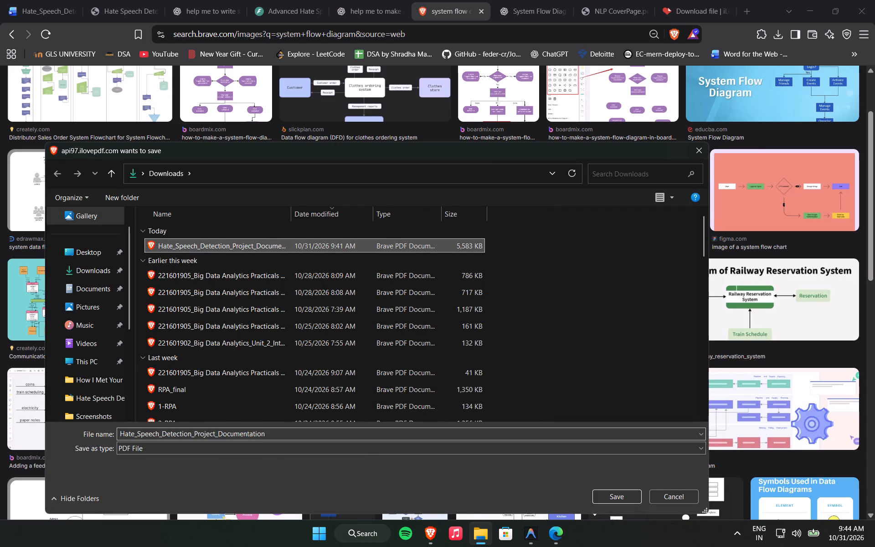
click(294, 431)
click(294, 431)
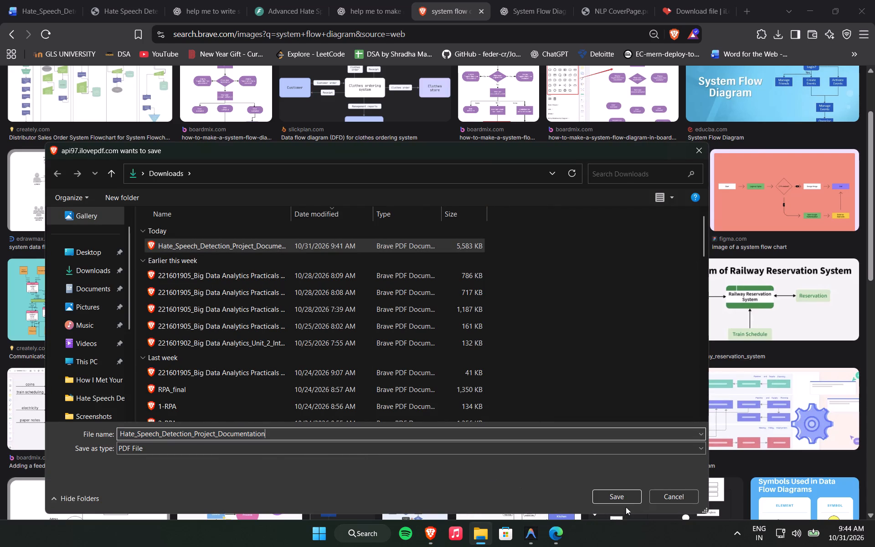
click(602, 491)
click(477, 267)
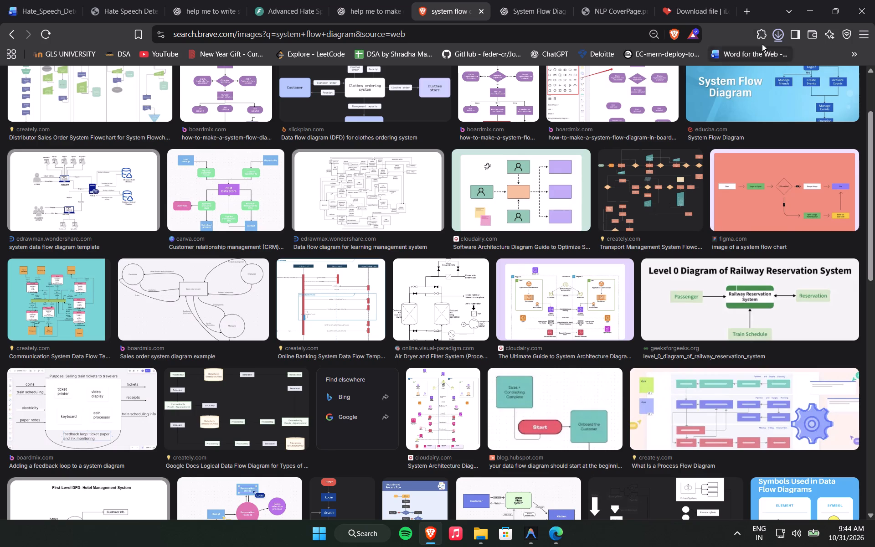
Open the downloaded merged documentation PDF for viewing in the browser.
click(778, 34)
click(657, 83)
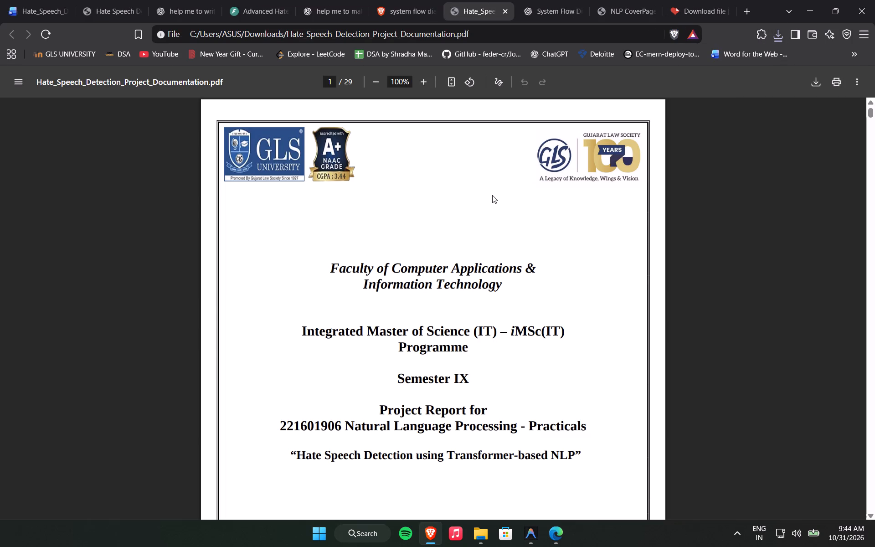
Review the merged documentation PDF from the cover page through to the Conclusion and Future Scope section on the last page.
scroll(492, 195, down, 10)
scroll(492, 195, down, 12)
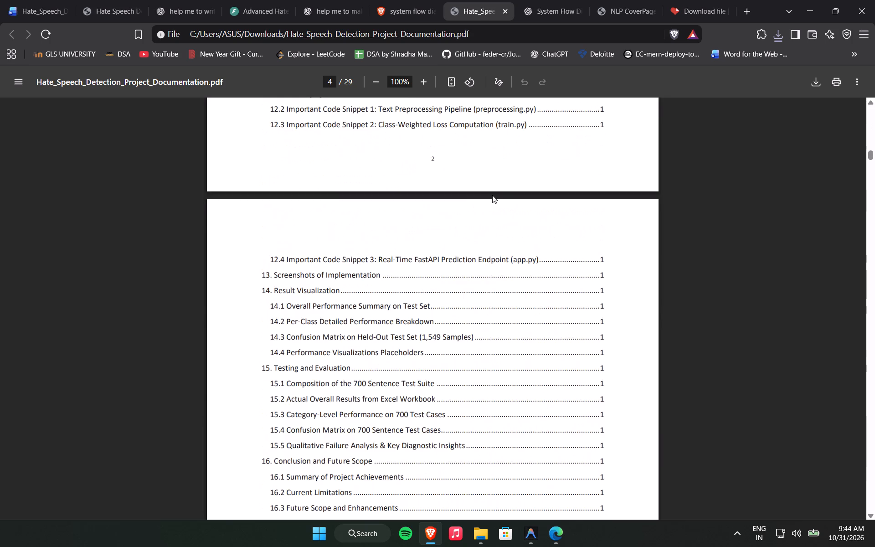
scroll(492, 195, down, 12)
scroll(492, 195, down, 12)
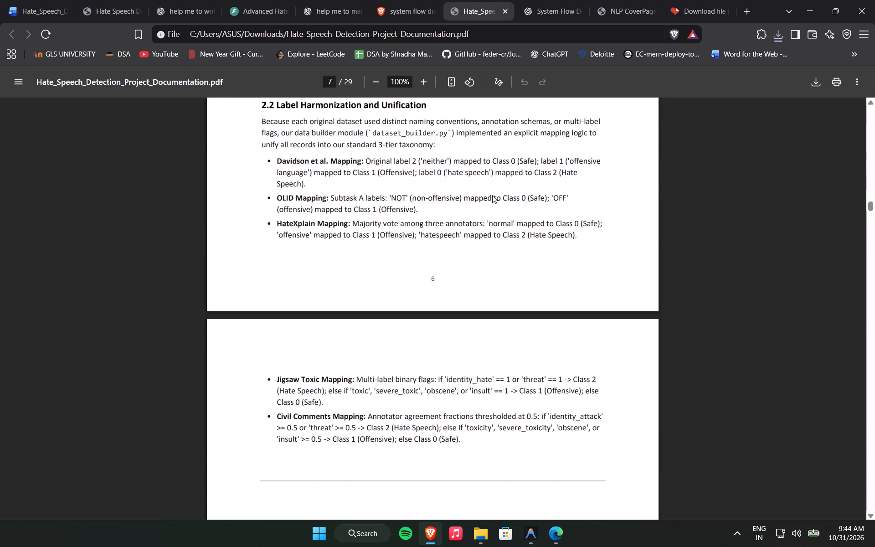
scroll(492, 195, down, 12)
scroll(489, 201, down, 18)
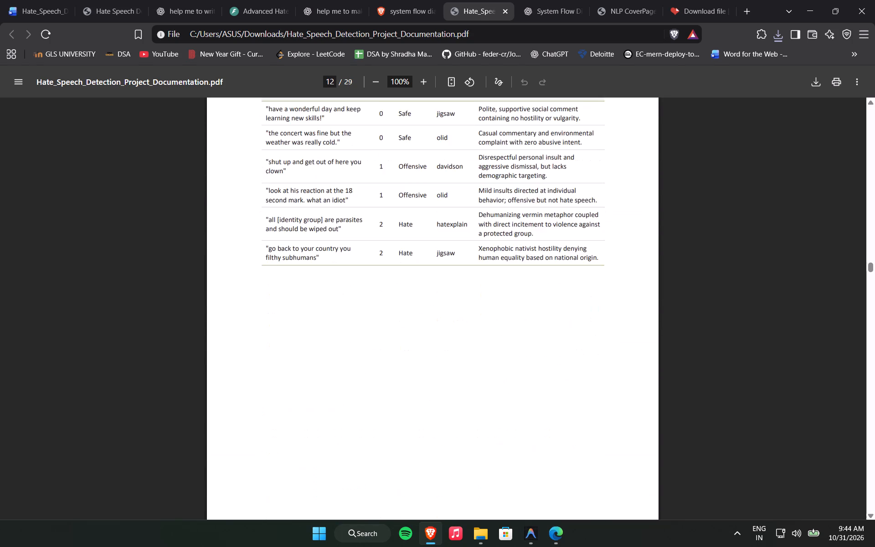
scroll(504, 202, down, 5)
scroll(504, 204, down, 18)
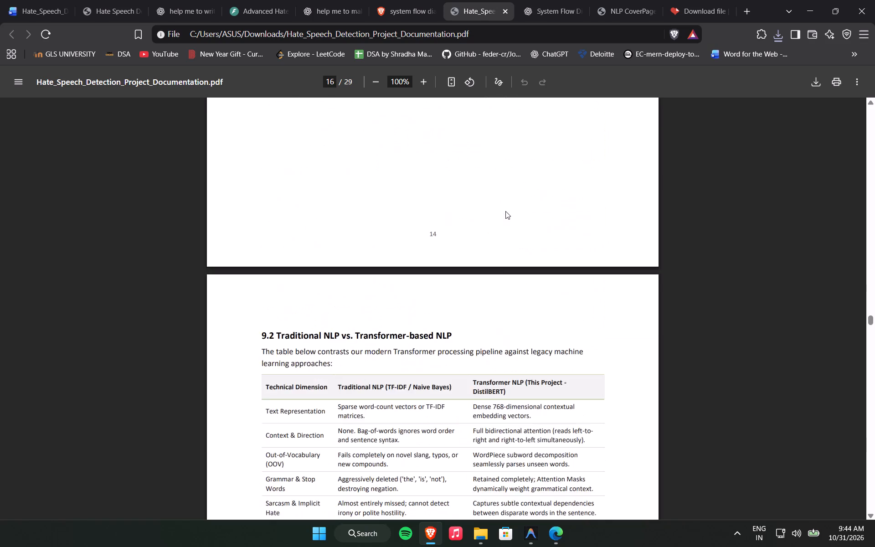
scroll(505, 211, down, 20)
scroll(505, 211, down, 5)
scroll(508, 213, up, 1)
scroll(508, 213, down, 14)
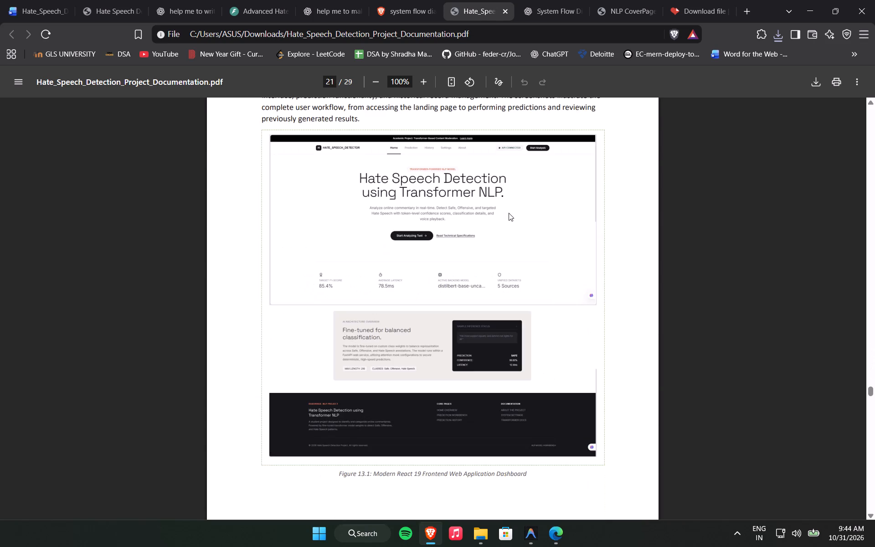
scroll(509, 213, down, 1)
scroll(509, 213, up, 3)
scroll(509, 213, down, 14)
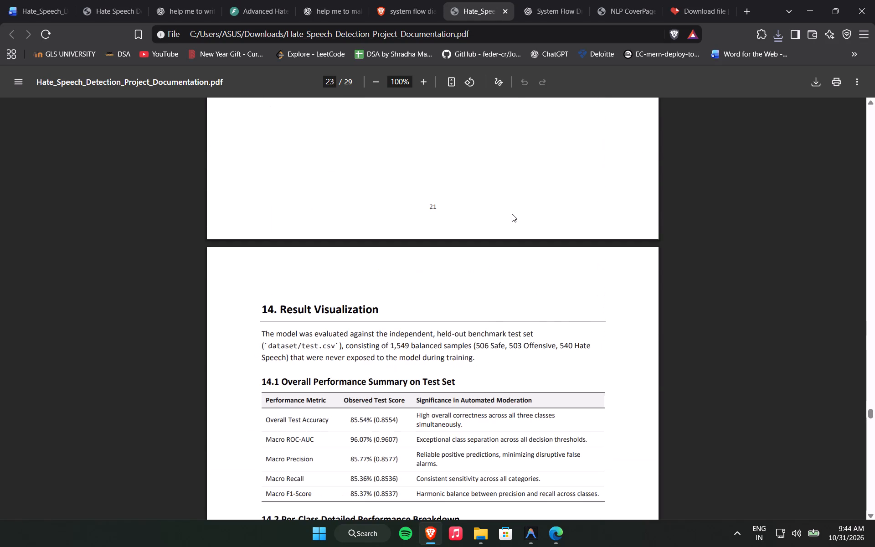
scroll(512, 214, down, 19)
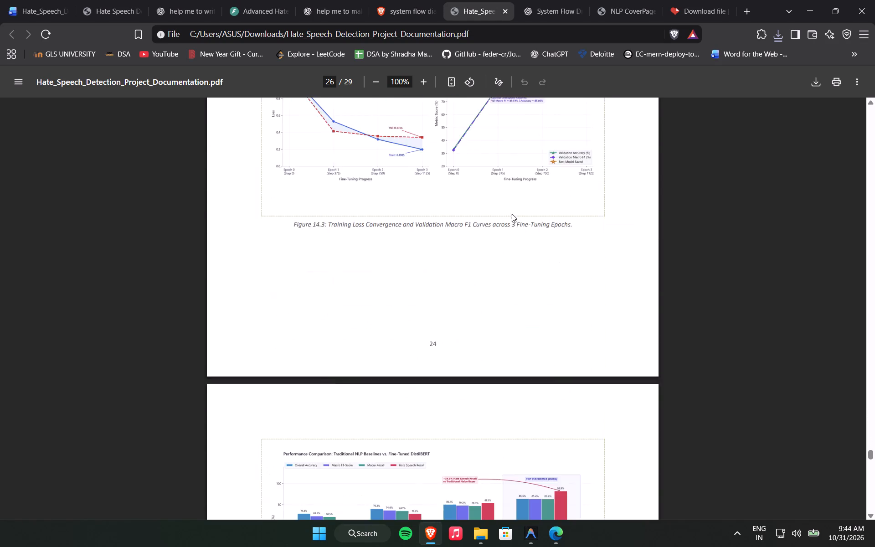
scroll(512, 214, down, 20)
scroll(512, 214, down, 12)
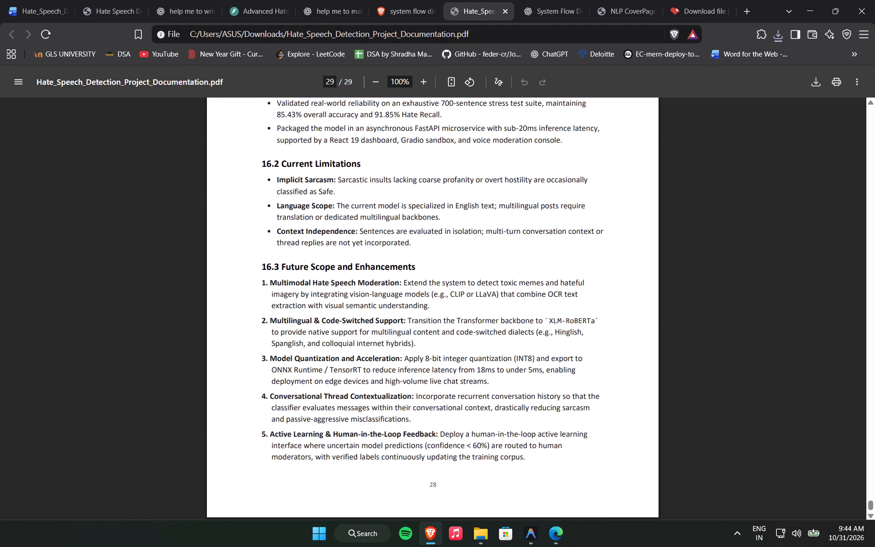
scroll(537, 306, up, 2)
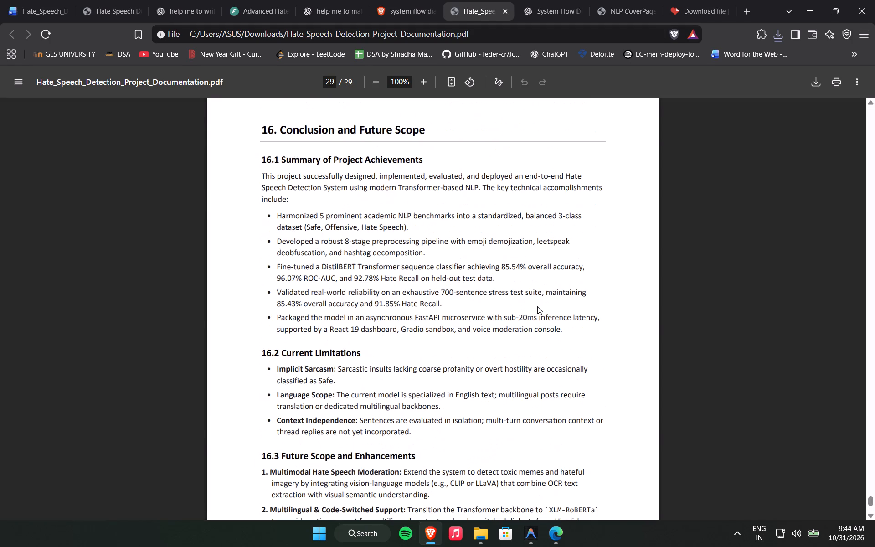
scroll(537, 306, down, 3)
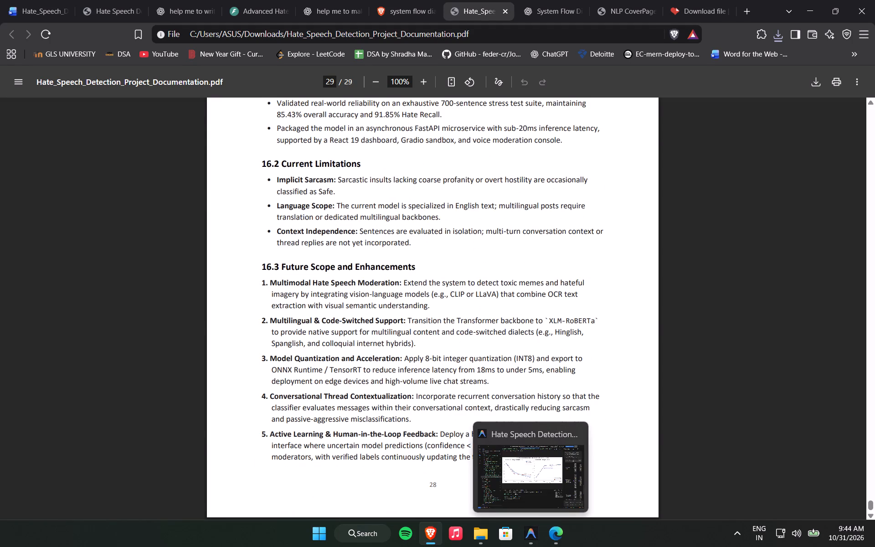